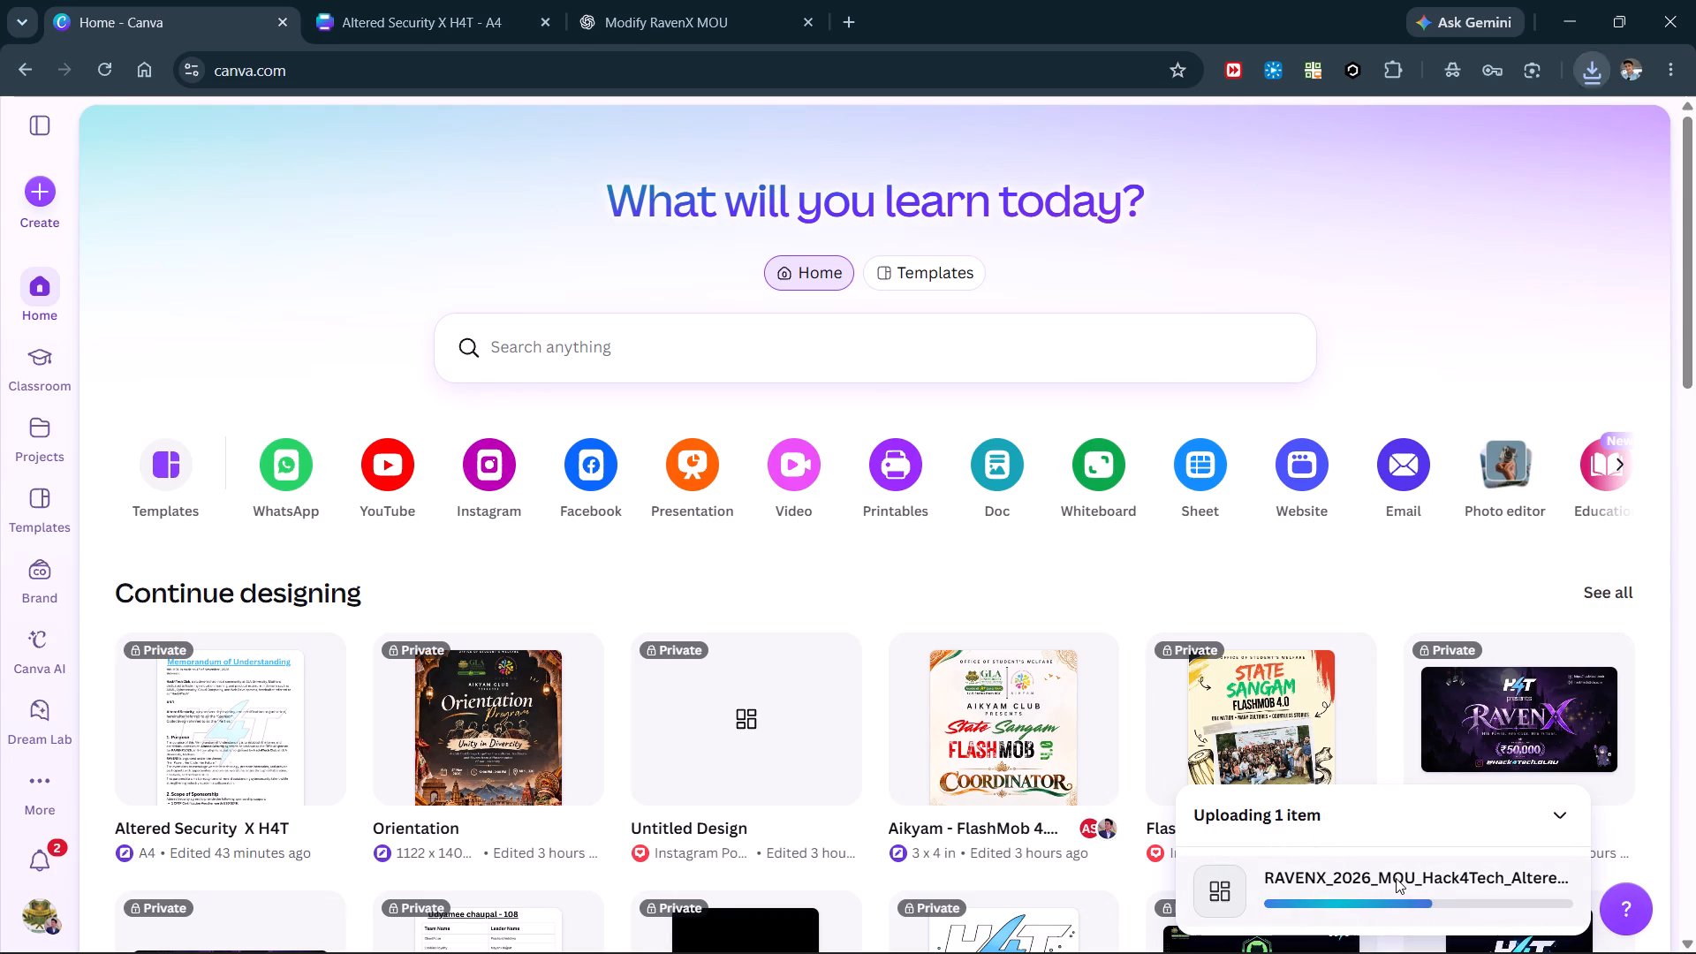
pyautogui.tripleClick(1396, 878)
pyautogui.tripleClick(1396, 878)
pyautogui.doubleClick(1396, 878)
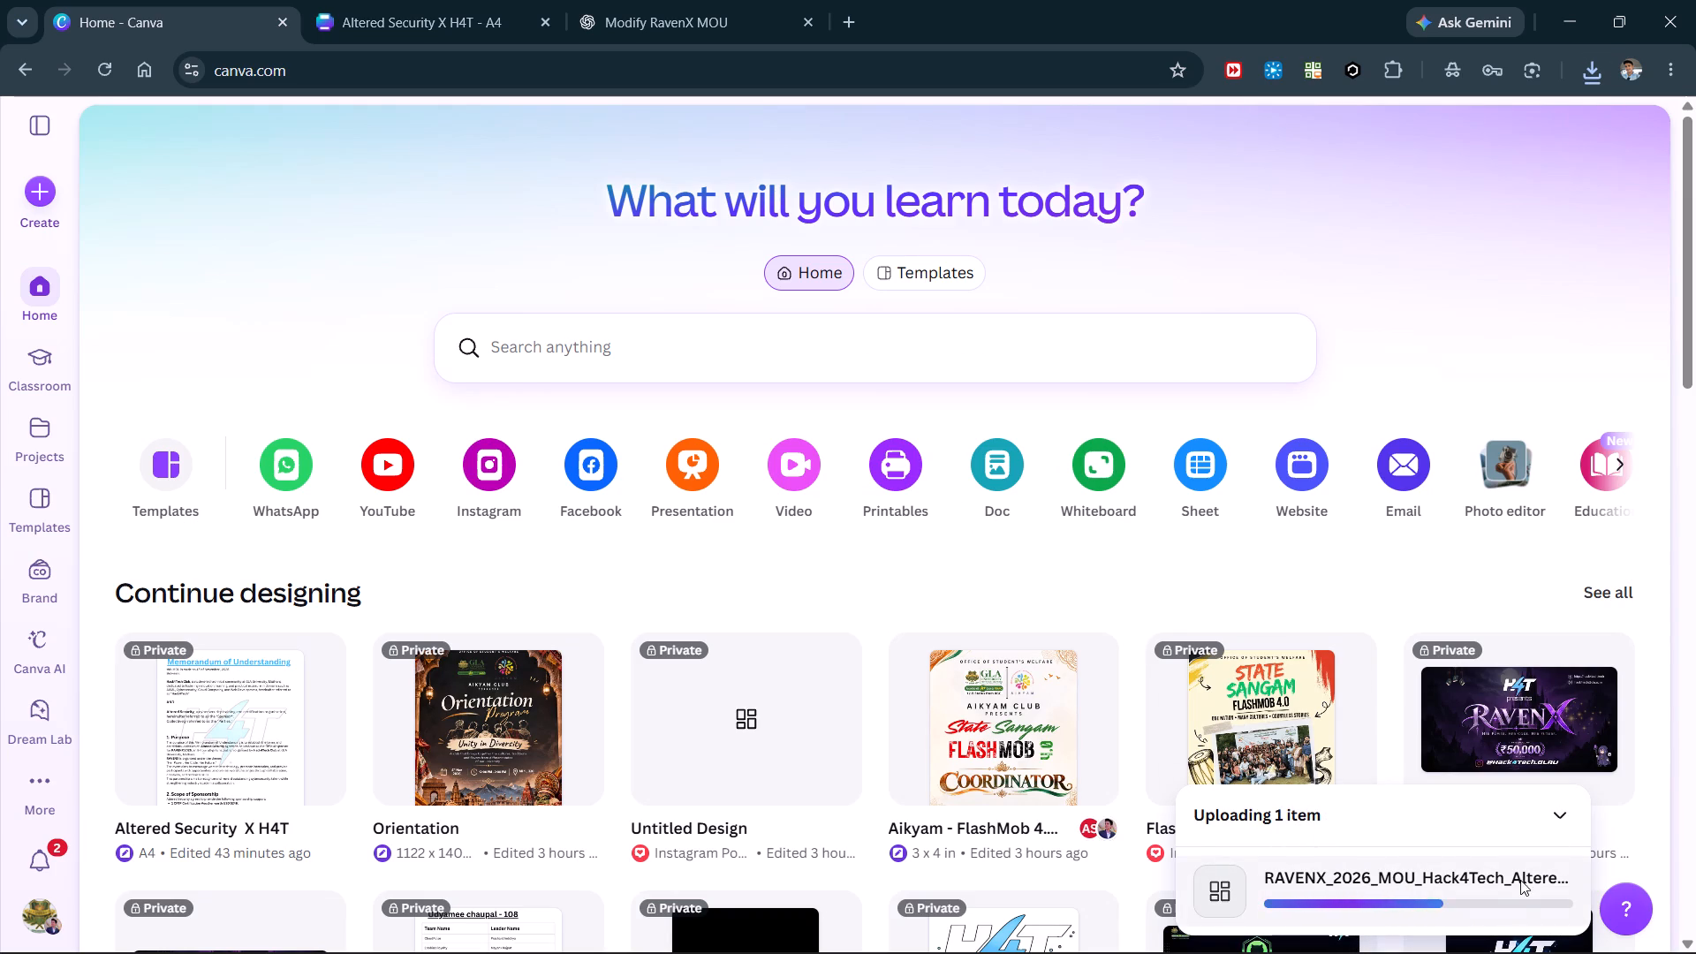
pyautogui.click(1557, 898)
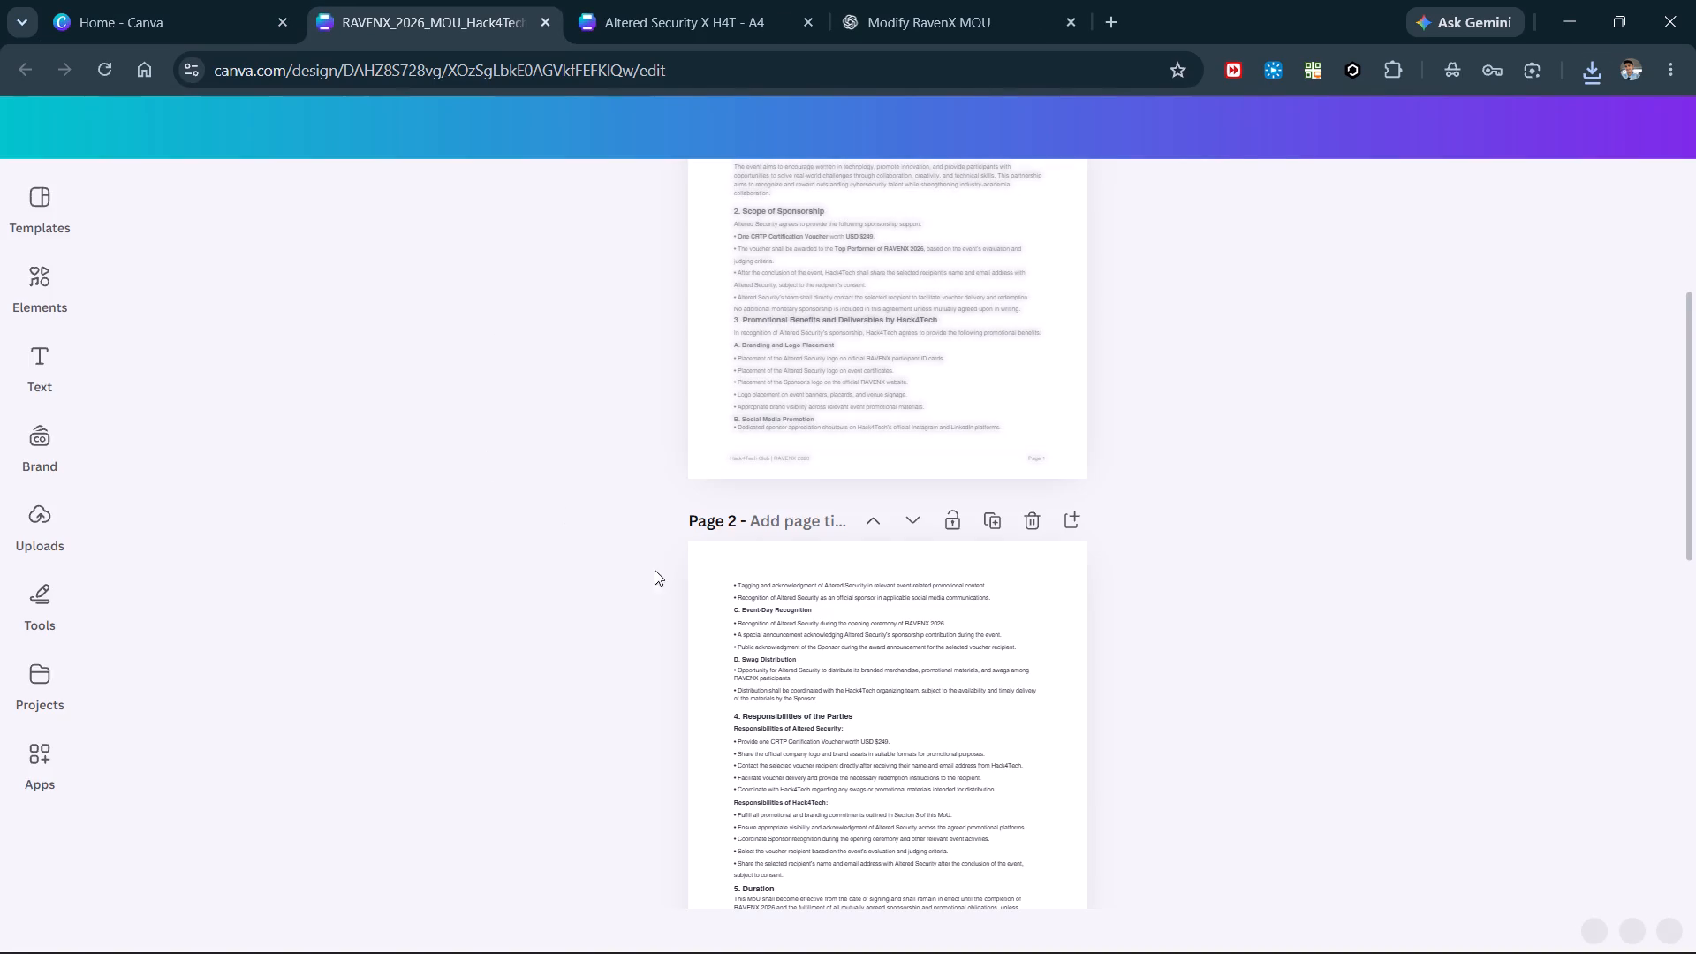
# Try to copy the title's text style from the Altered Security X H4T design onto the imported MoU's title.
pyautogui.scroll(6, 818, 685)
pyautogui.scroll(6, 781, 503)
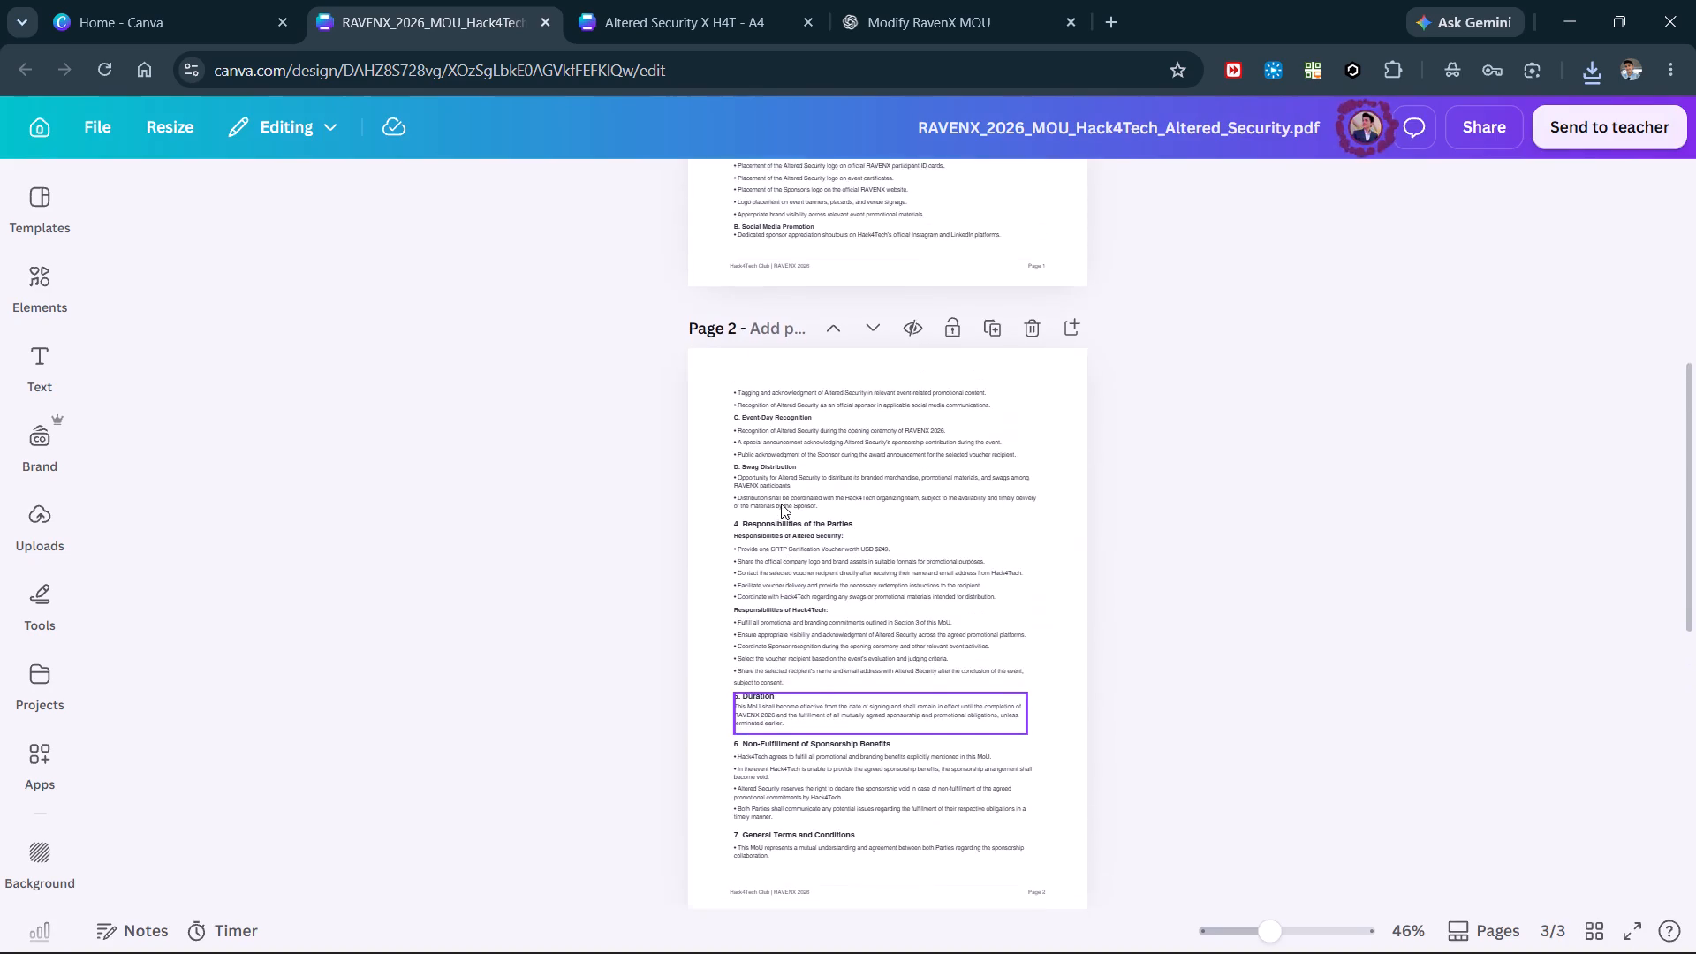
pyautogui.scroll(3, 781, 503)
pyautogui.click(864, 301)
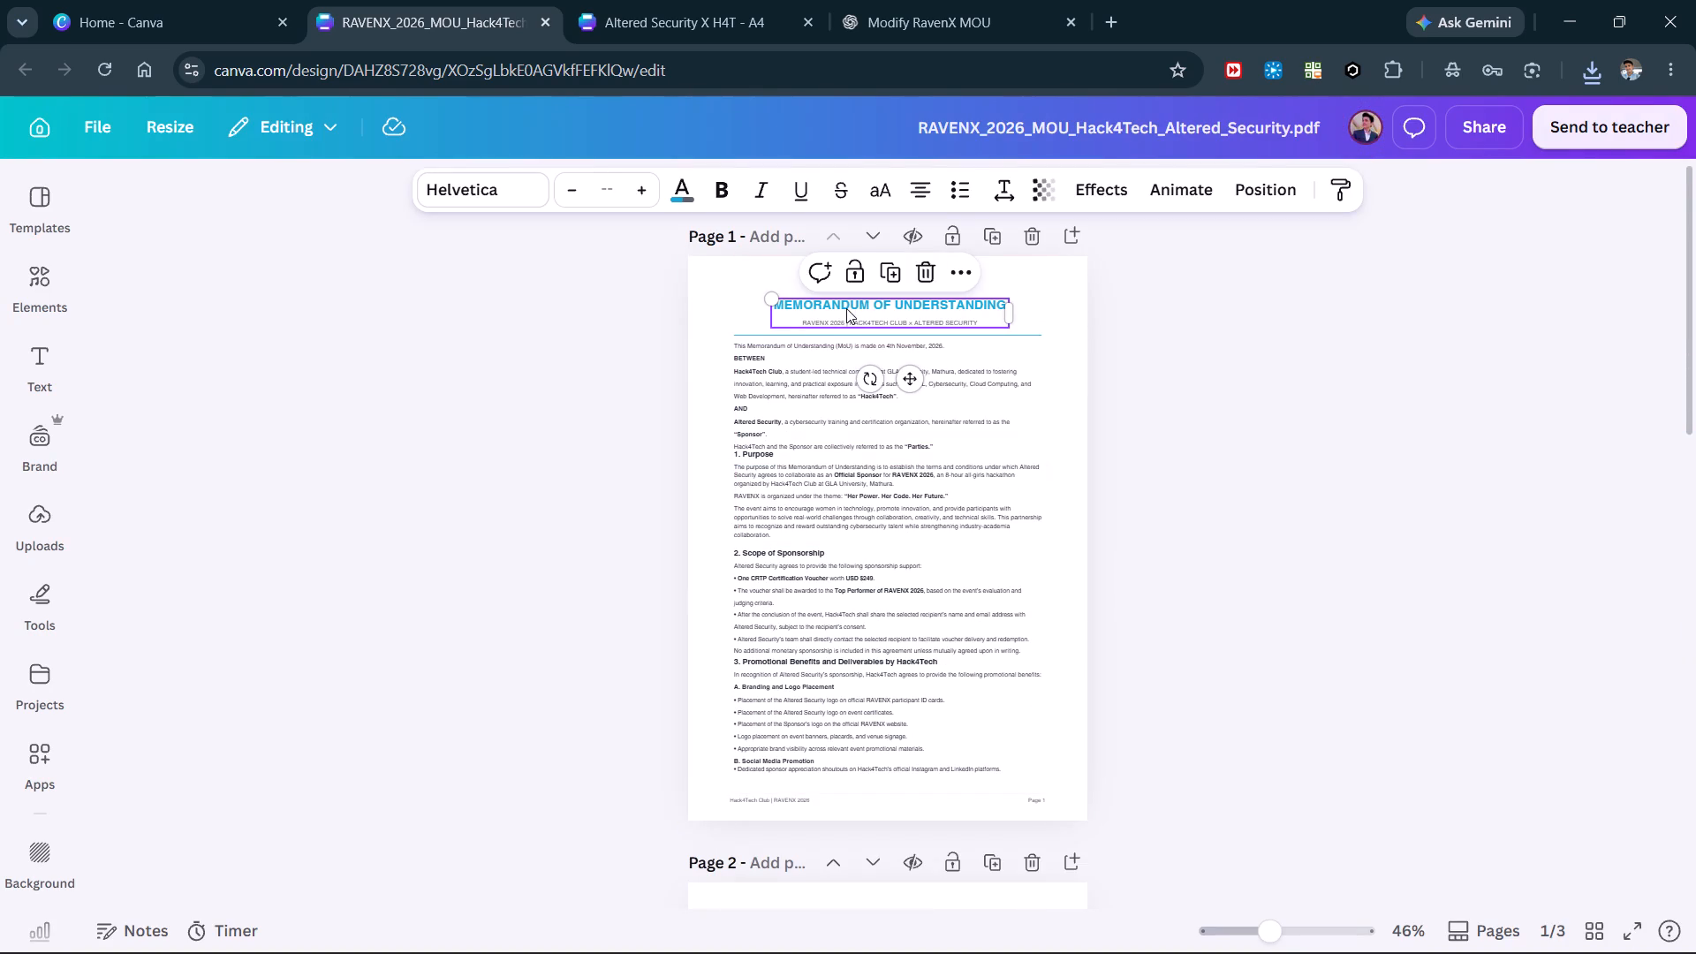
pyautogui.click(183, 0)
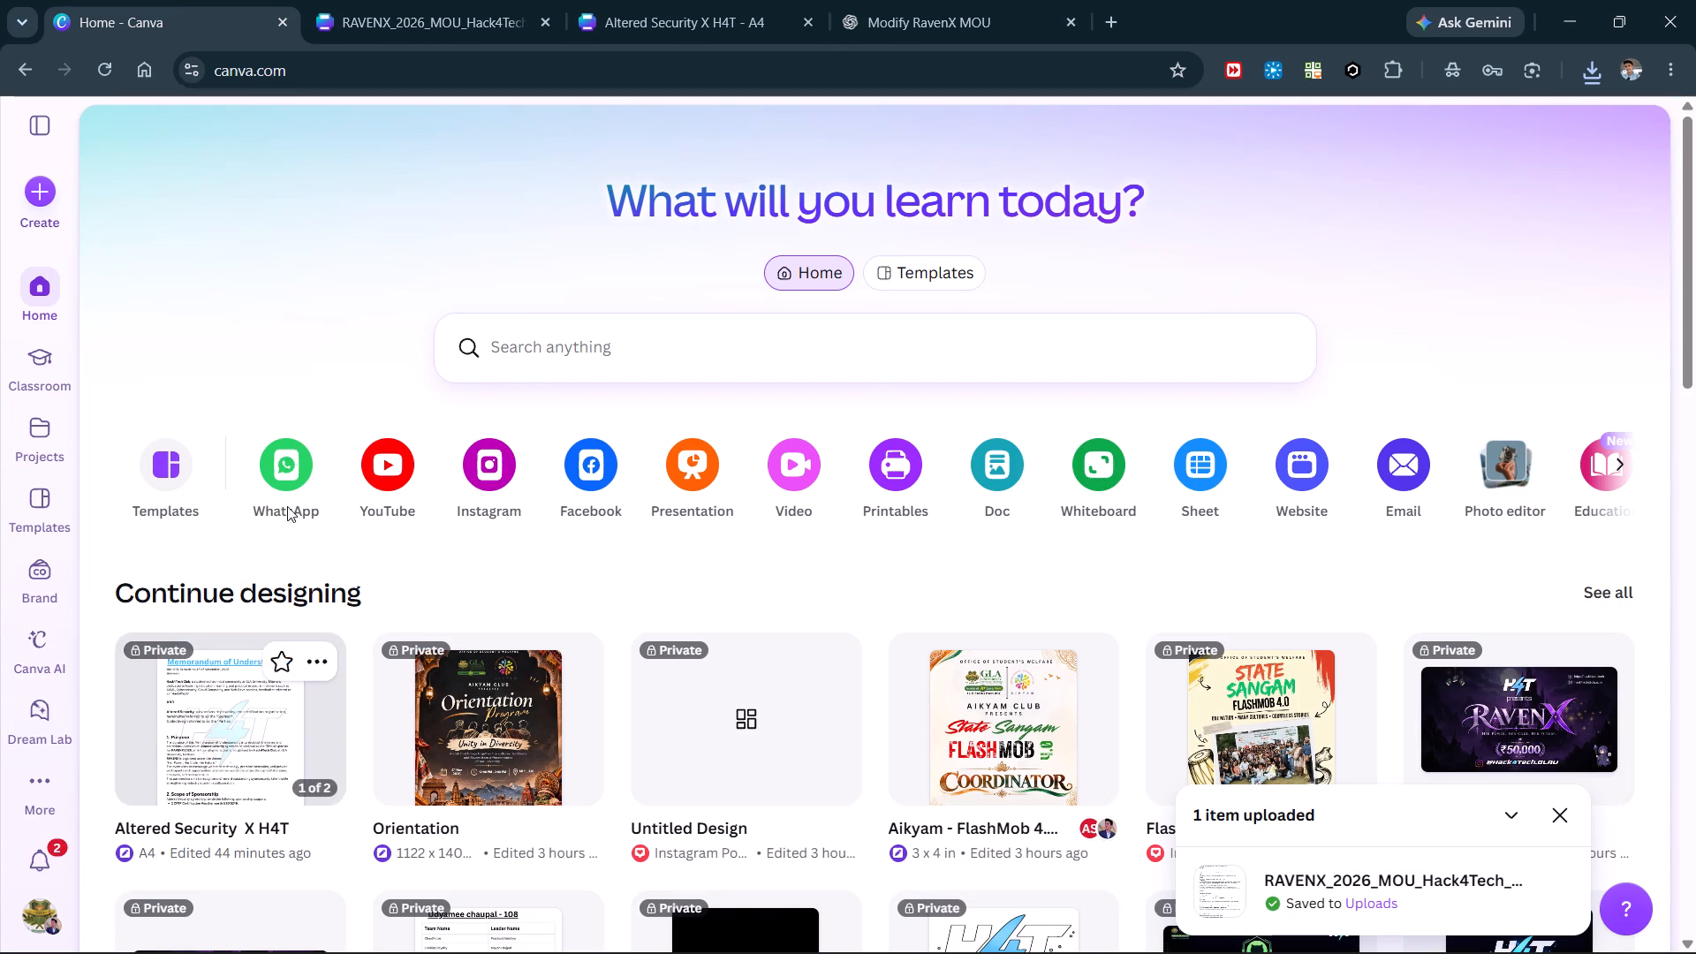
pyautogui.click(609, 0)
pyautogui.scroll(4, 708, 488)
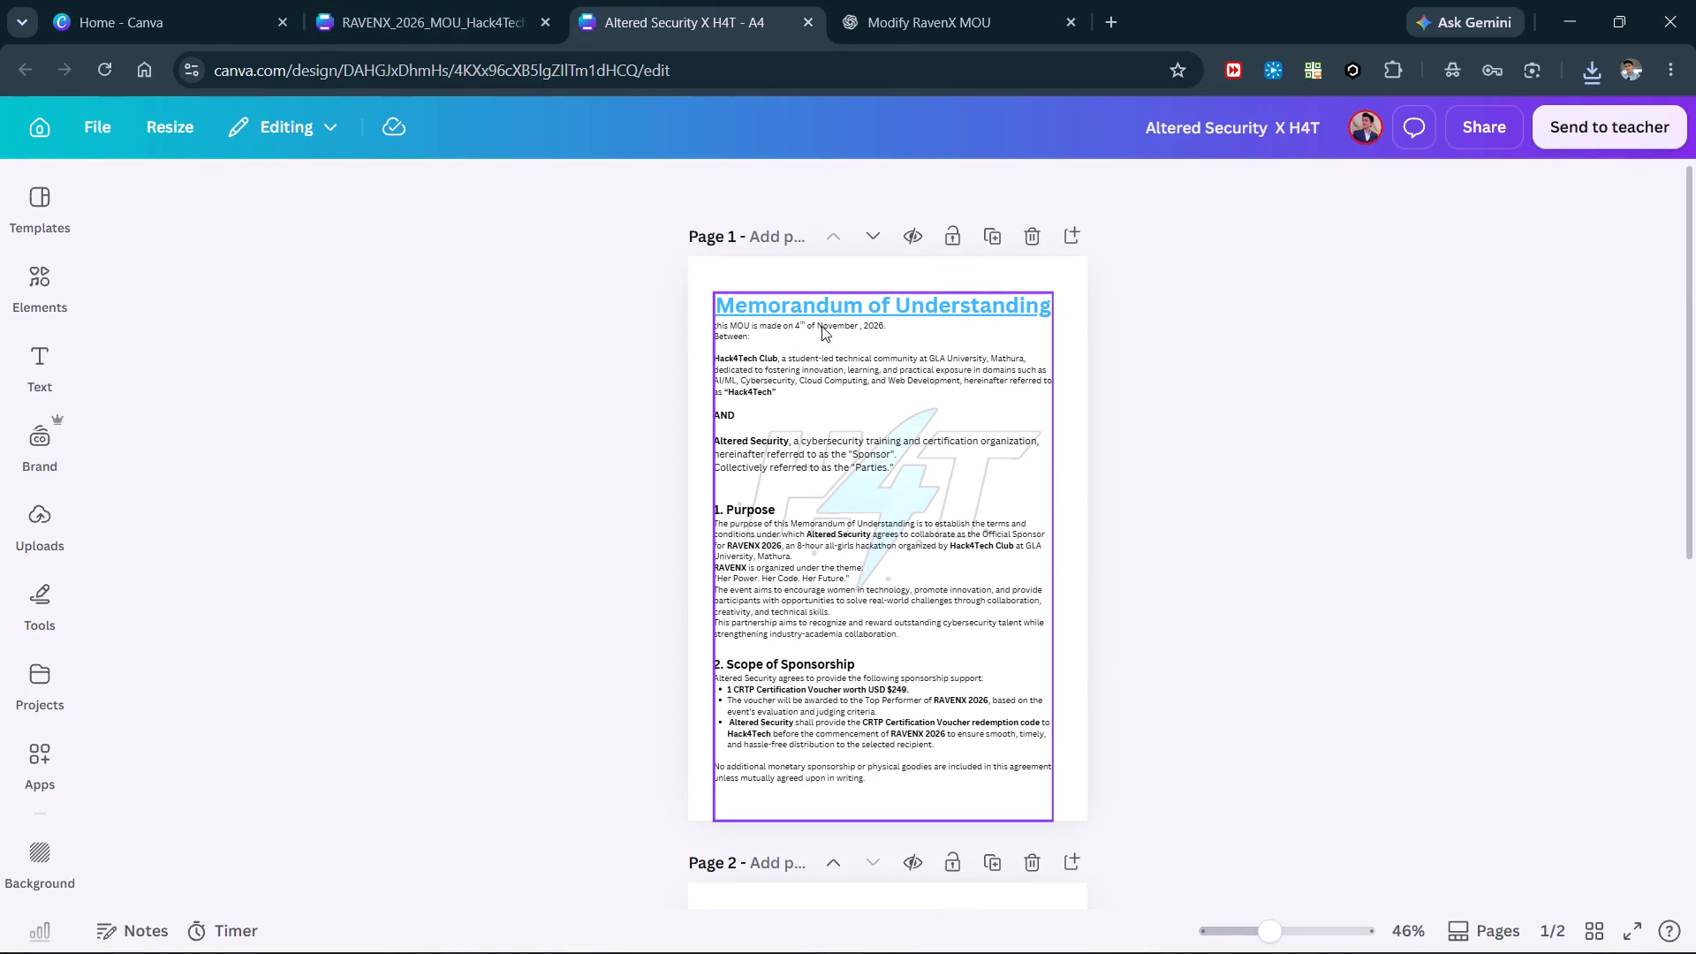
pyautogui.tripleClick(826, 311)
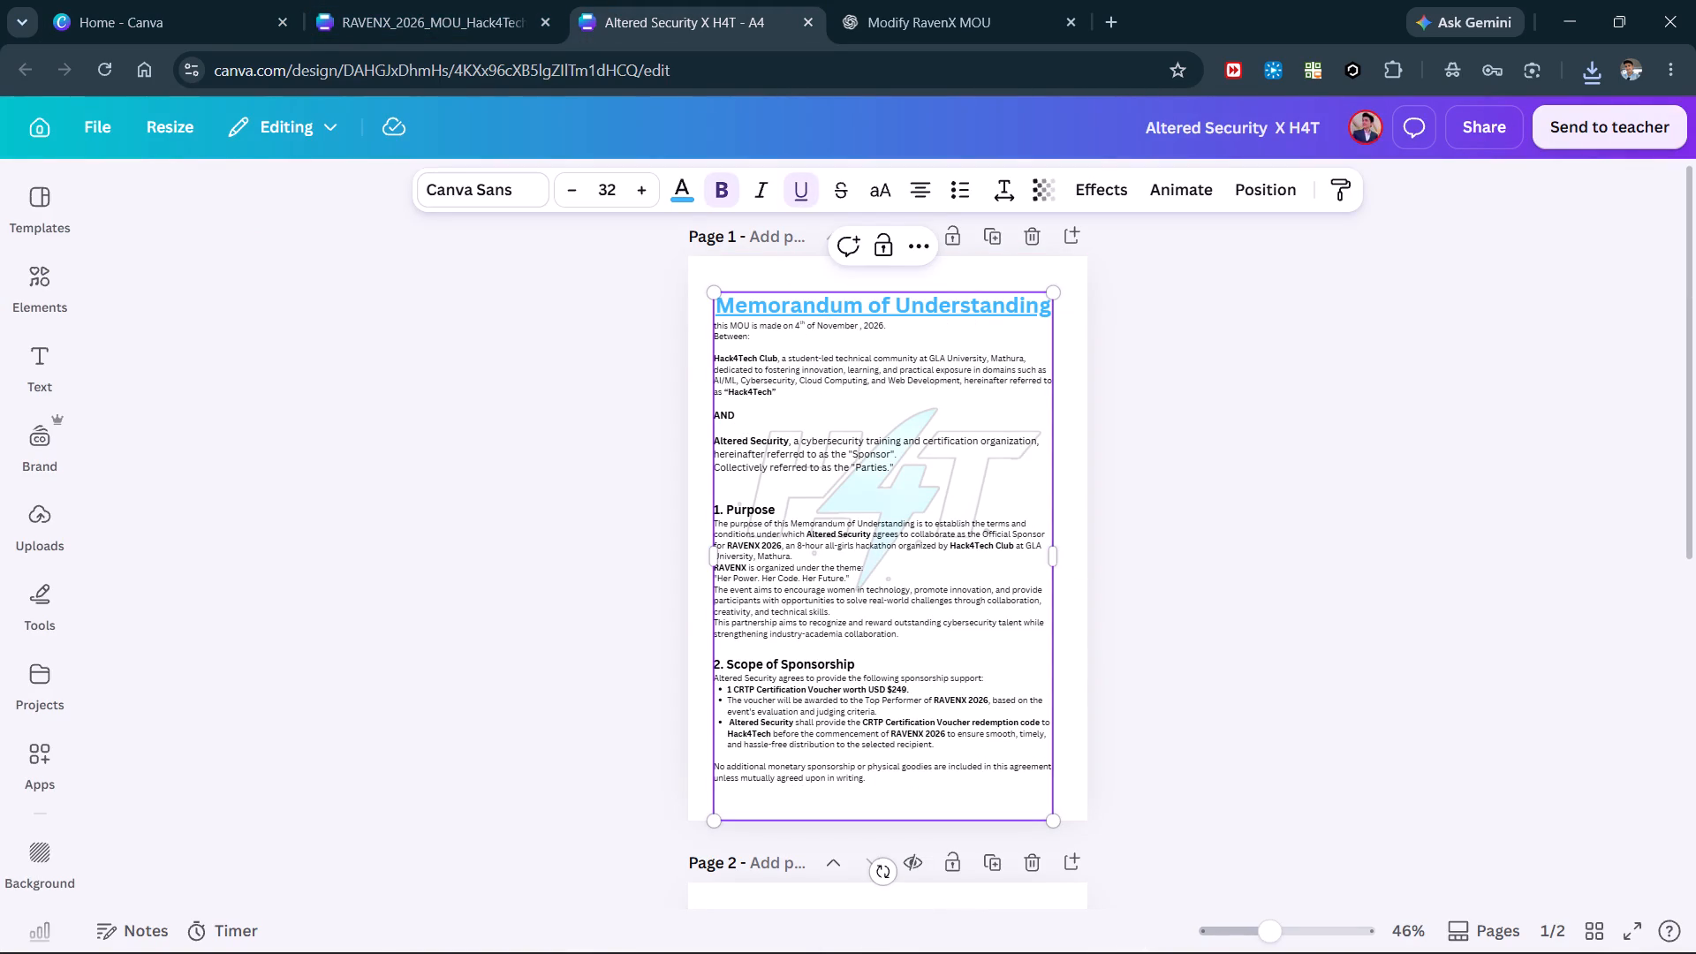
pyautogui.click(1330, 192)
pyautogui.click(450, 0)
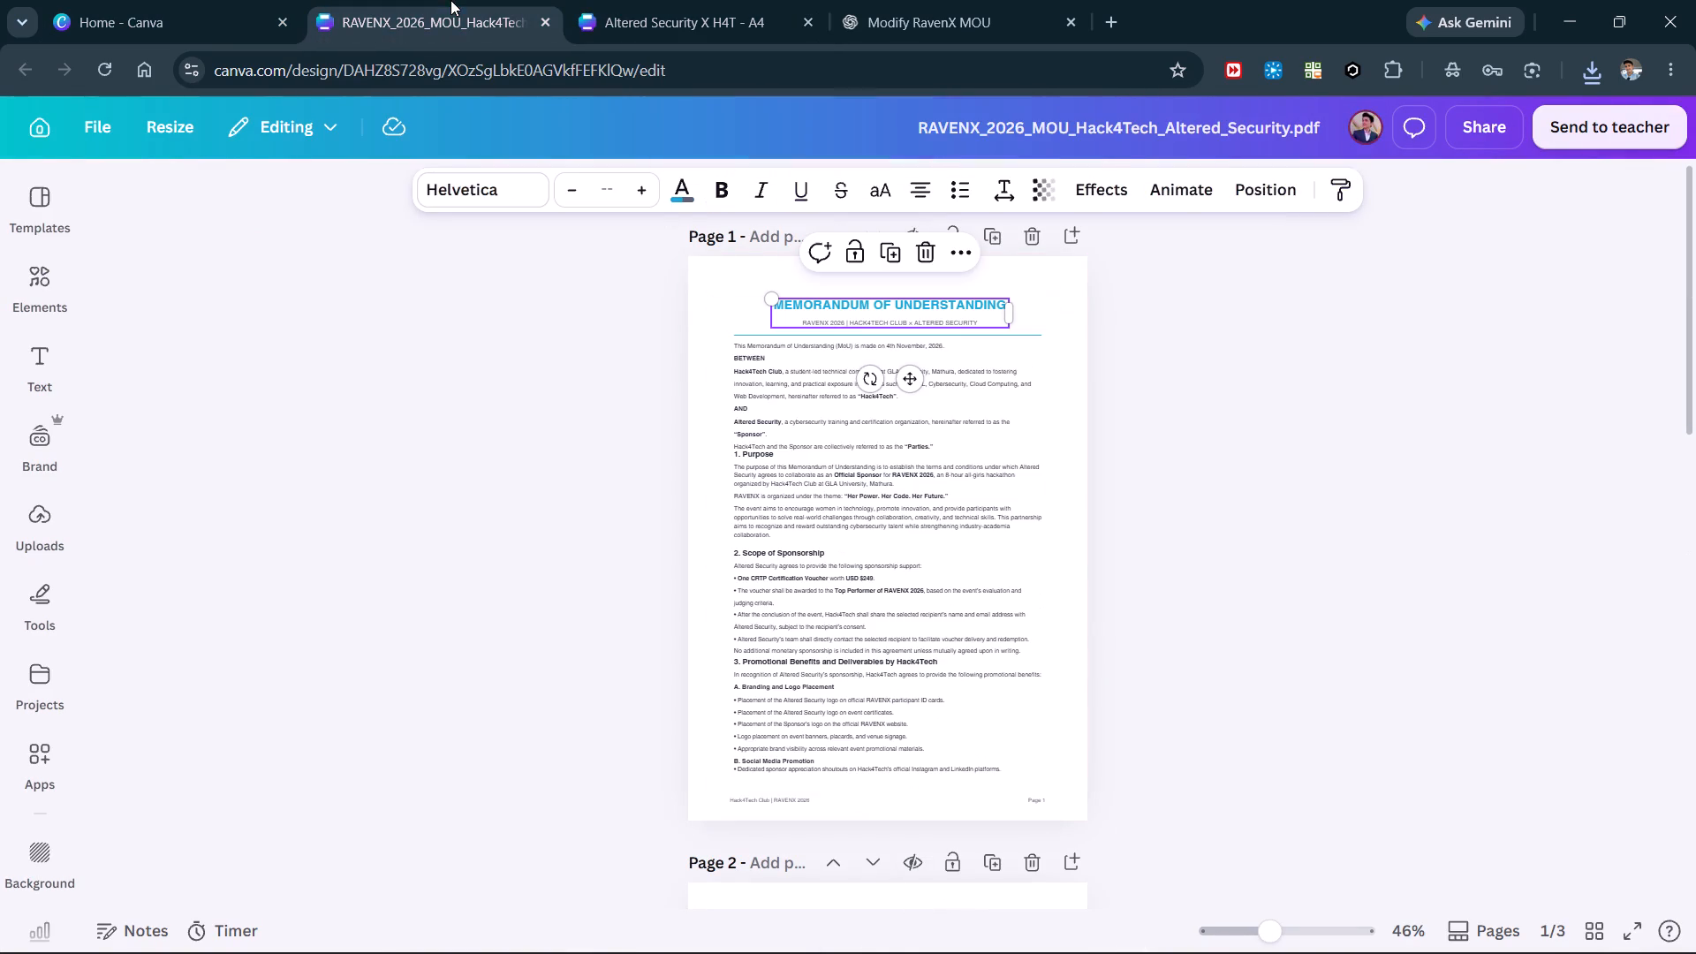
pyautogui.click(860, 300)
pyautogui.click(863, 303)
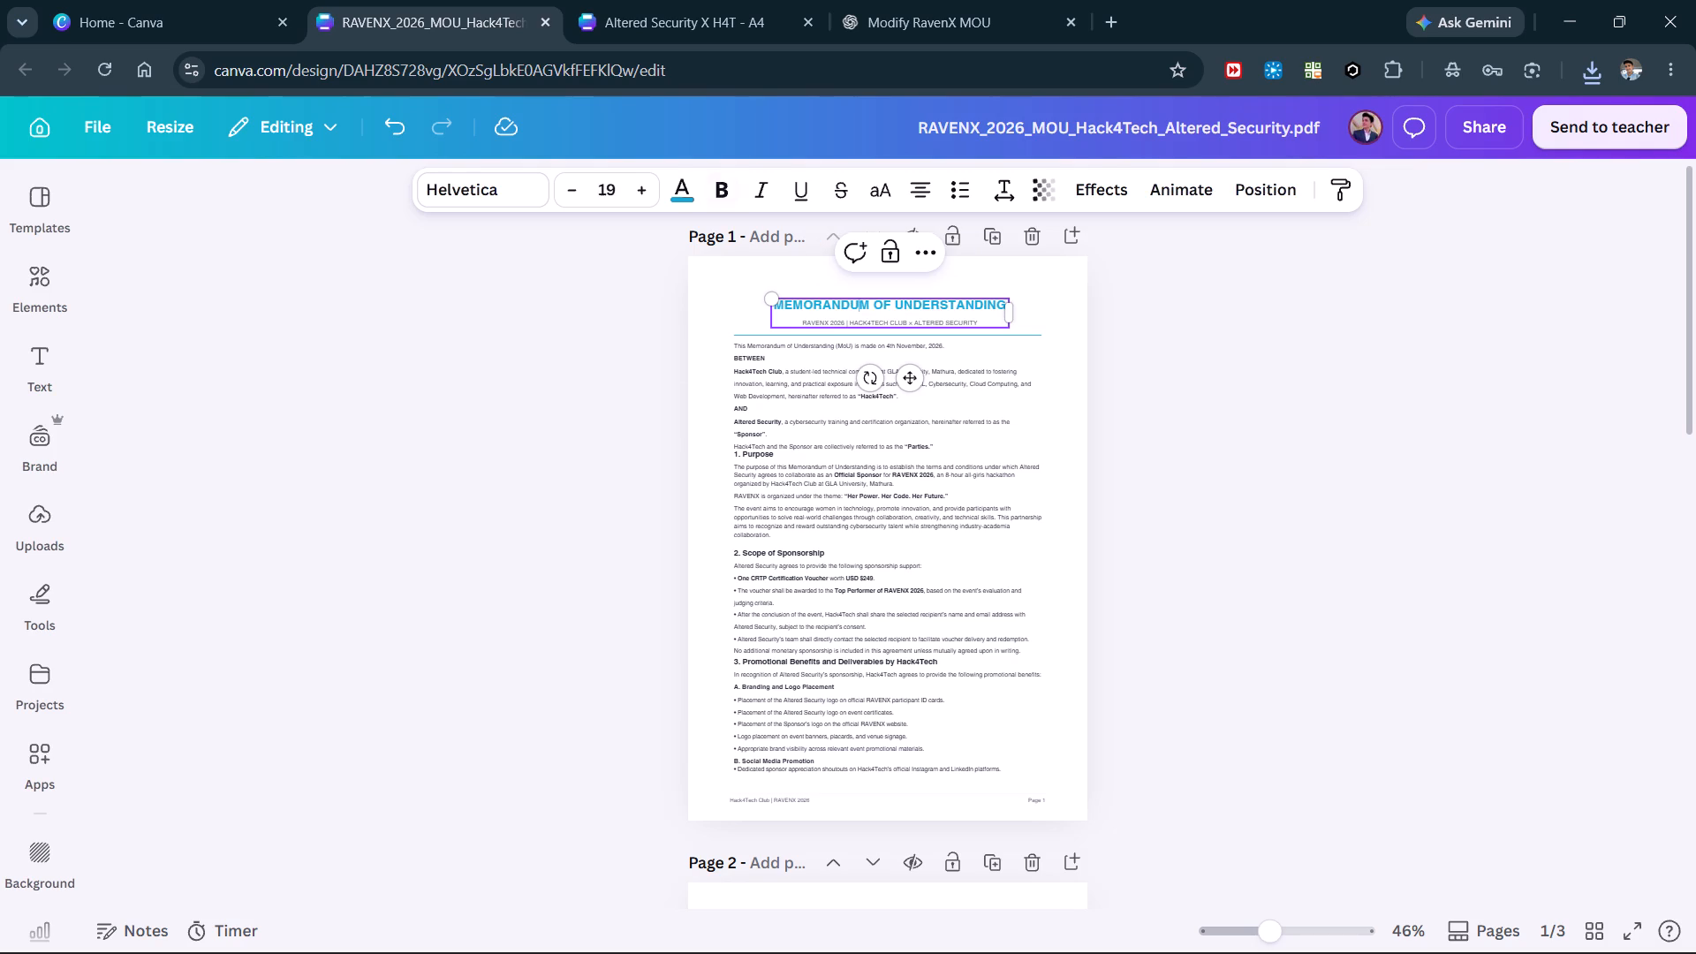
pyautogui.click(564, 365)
# Move the title block with its subtitle up close to the top edge of page 1.
pyautogui.moveTo(859, 291); pyautogui.dragTo(861, 250)
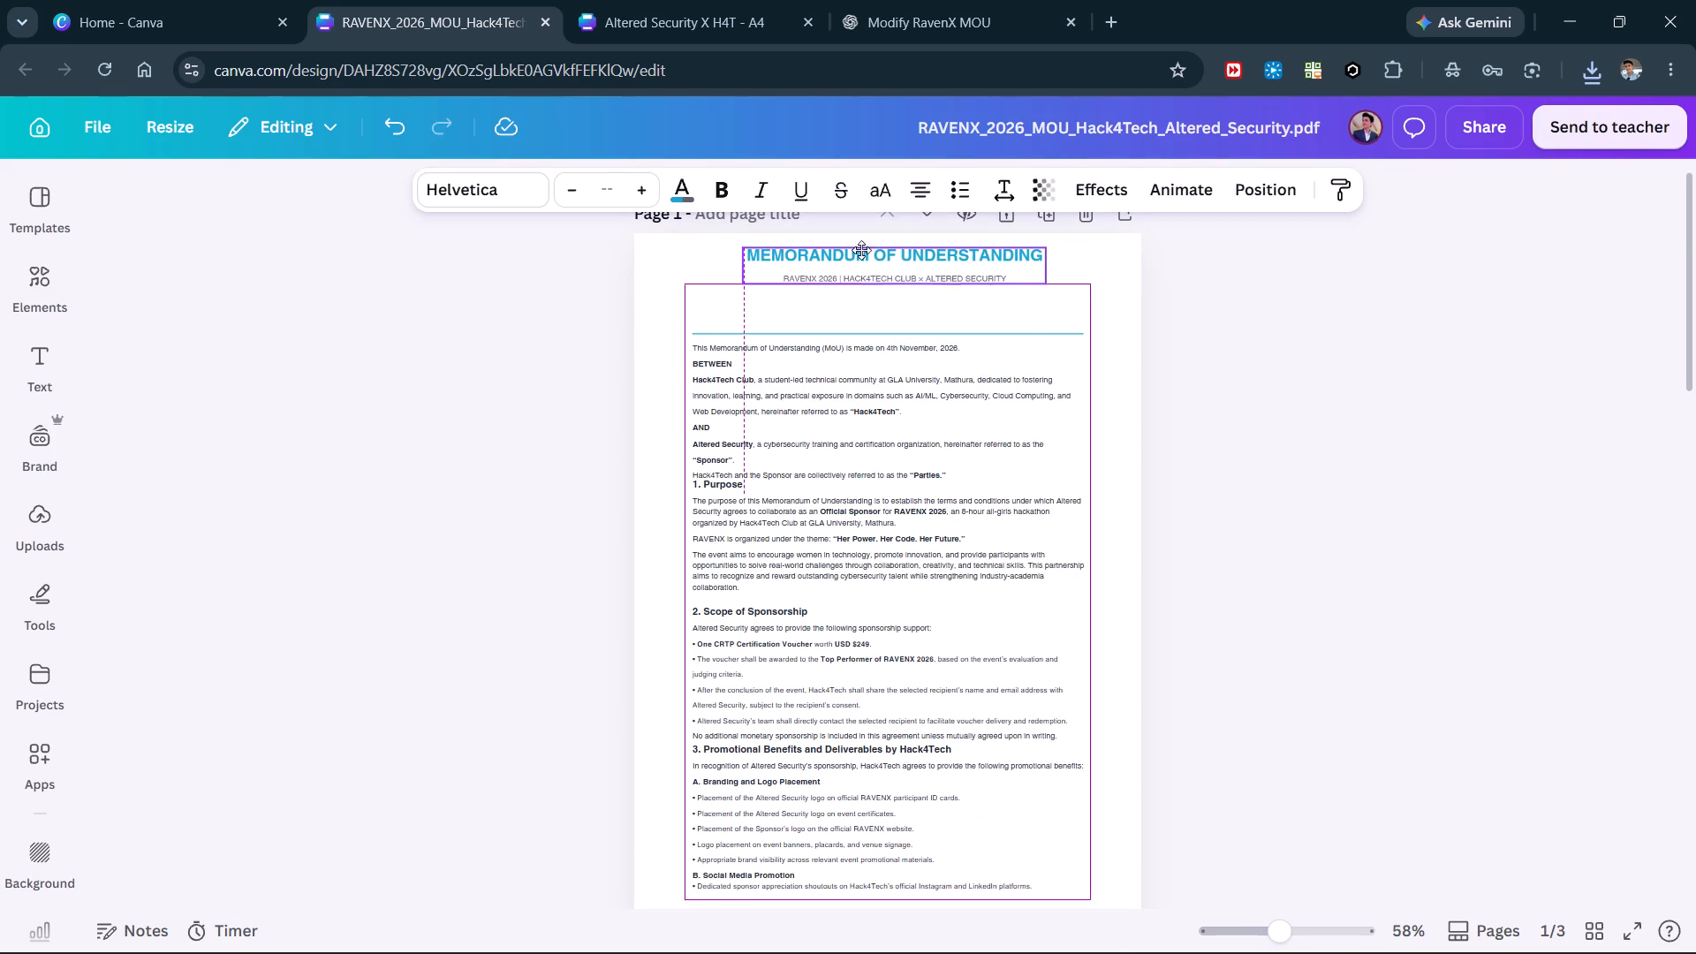
pyautogui.moveTo(861, 250); pyautogui.dragTo(858, 249)
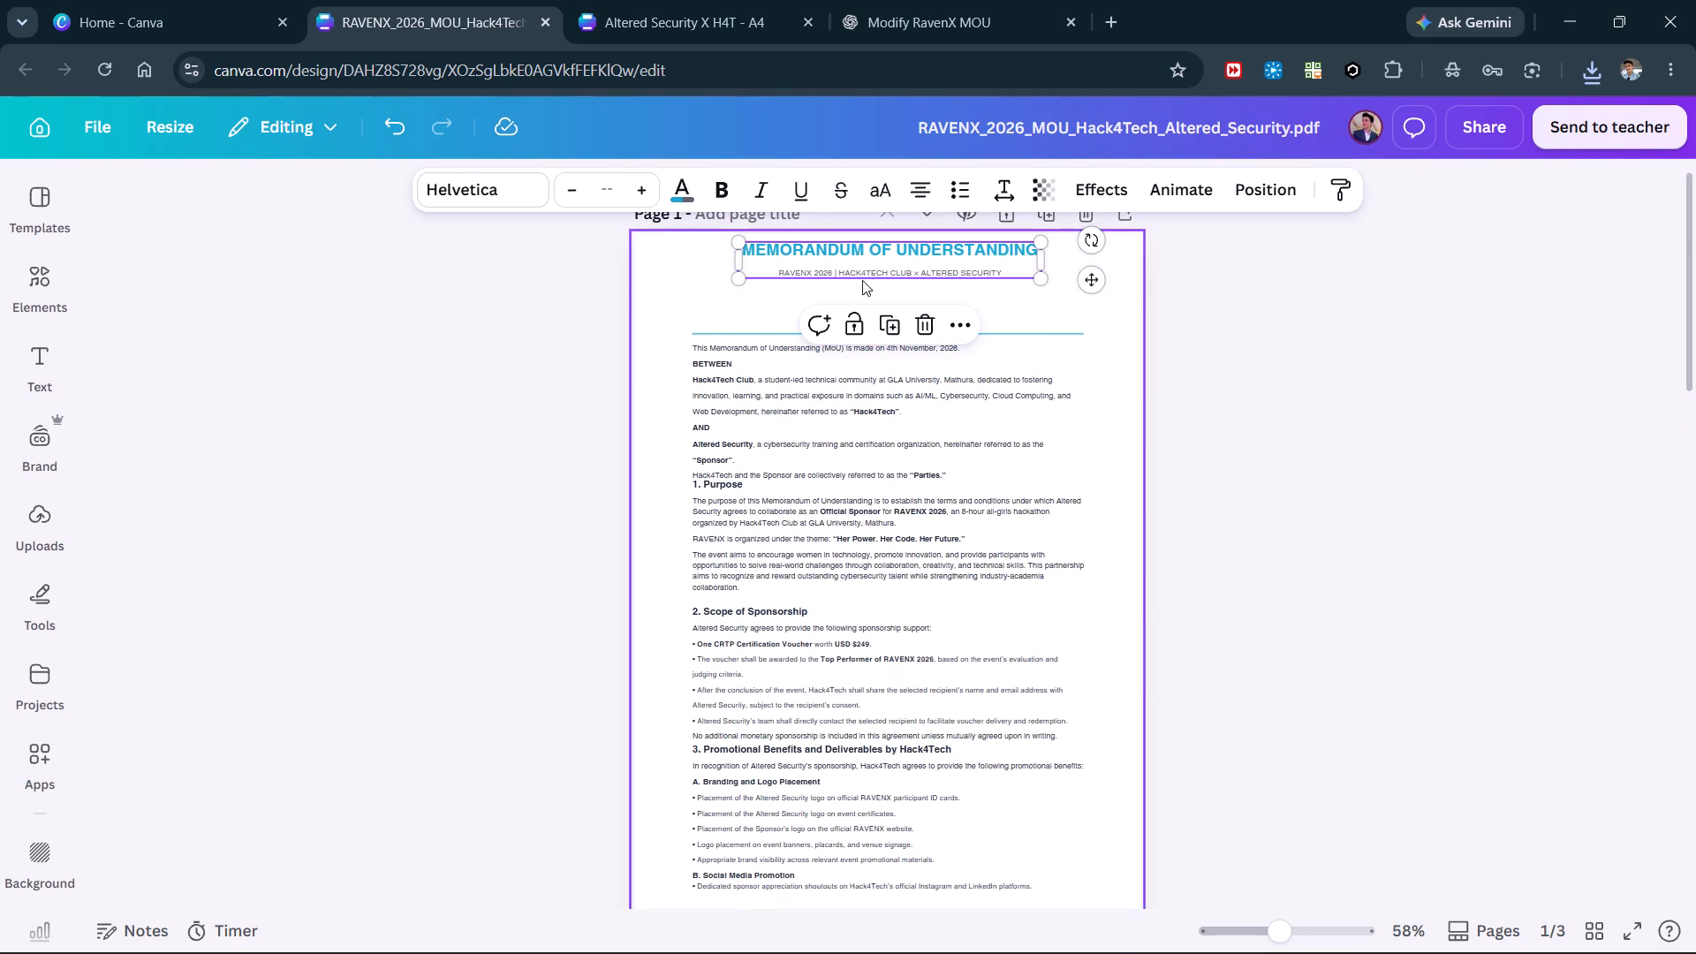
# Delete the subtitle line "RAVENX 2026 | HACK4TECH CLUB × ALTERED SECURITY" beneath the title, leaving only the title in the text box.
pyautogui.doubleClick(880, 269)
pyautogui.click(881, 269)
pyautogui.press('Down')
pyautogui.press('Down')
pyautogui.press('Down')
pyautogui.press('Down')
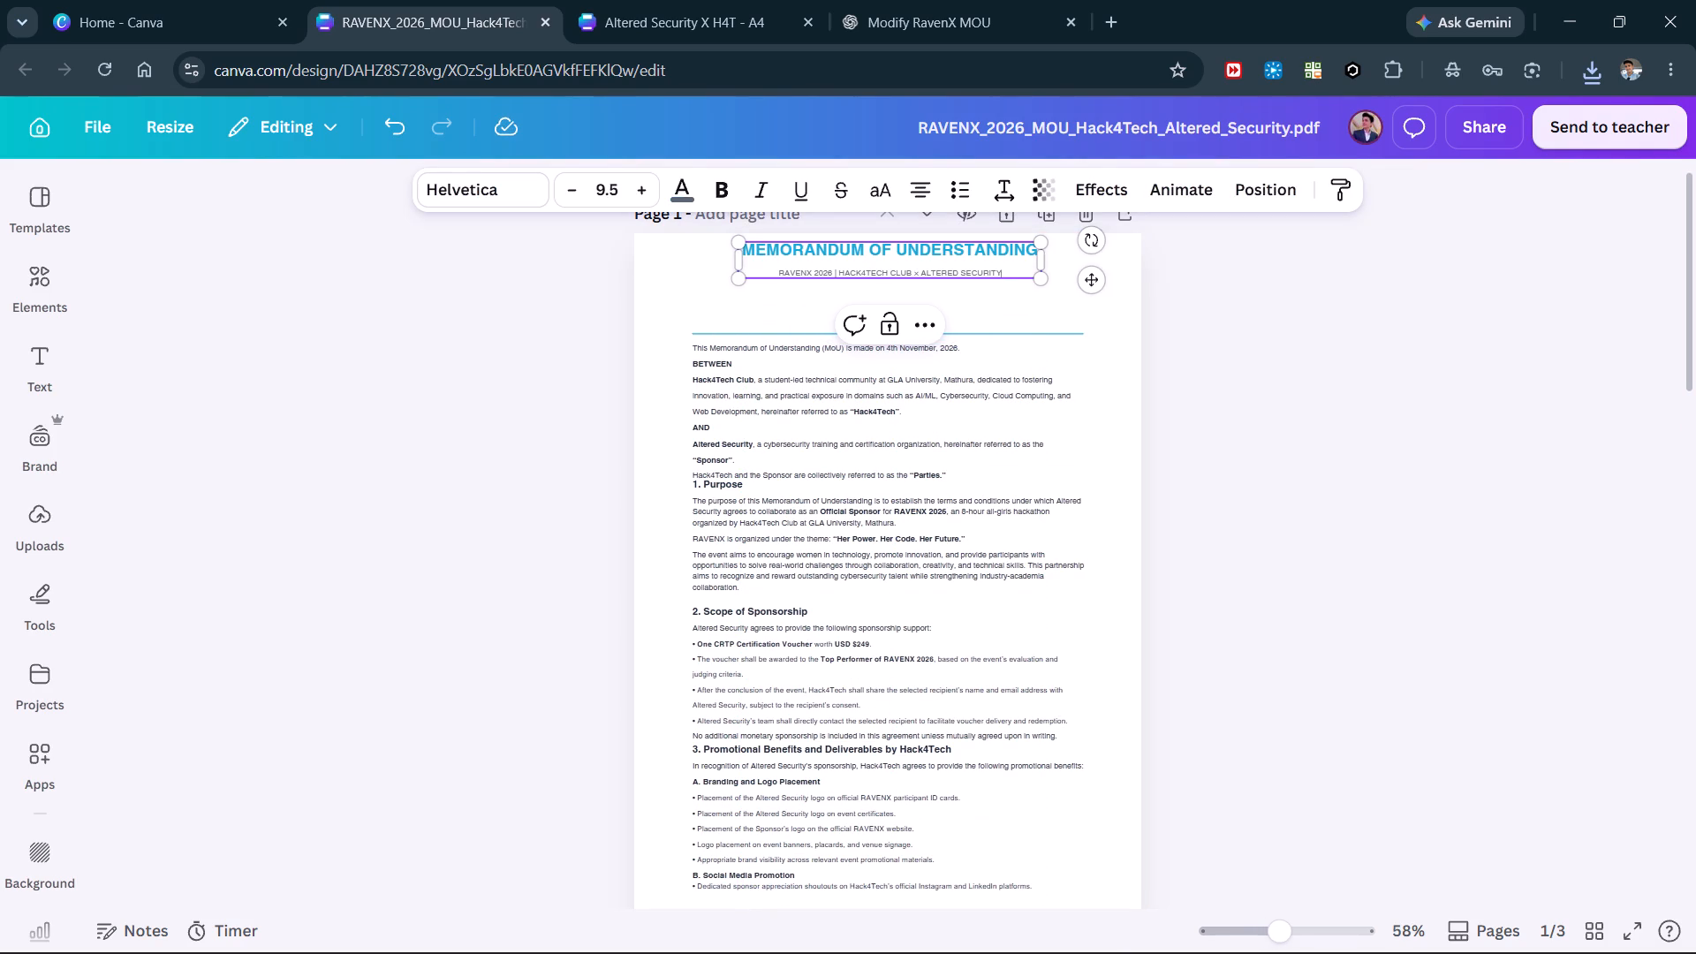
pyautogui.hotkey('ctrl', 'shift', 'Right')
pyautogui.hotkey('ctrl', 'shift', 'Right')
pyautogui.hotkey('ctrl', 'shift', 'Right')
pyautogui.hotkey('ctrl', 'shift', 'Right')
pyautogui.hotkey('ctrl', 'shift', 'Right')
pyautogui.hotkey('ctrl', 'shift', 'Right')
pyautogui.hotkey('ctrl', 'shift', 'Right')
pyautogui.hotkey('ctrl', 'shift', 'Right')
pyautogui.hotkey('ctrl', 'shift', 'Right')
pyautogui.hotkey('ctrl', 'shift', 'Right')
pyautogui.hotkey('ctrl', 'shift', 'Right')
pyautogui.hotkey('ctrl', 'shift', 'Right')
pyautogui.hotkey('ctrl', 'shift', 'Right')
pyautogui.hotkey('ctrl', 'shift', 'Right')
pyautogui.press('BackSpace')
pyautogui.press('BackSpace')
pyautogui.press('BackSpace')
pyautogui.press('BackSpace')
pyautogui.press('BackSpace')
pyautogui.press('BackSpace')
pyautogui.press('BackSpace')
pyautogui.press('BackSpace')
pyautogui.press('BackSpace')
pyautogui.press('BackSpace')
pyautogui.press('BackSpace')
pyautogui.press('BackSpace')
pyautogui.press('BackSpace')
pyautogui.press('BackSpace')
pyautogui.press('BackSpace')
pyautogui.press('BackSpace')
pyautogui.press('BackSpace')
pyautogui.press('BackSpace')
pyautogui.press('BackSpace')
pyautogui.press('BackSpace')
pyautogui.hotkey('ctrl', 'shift', 'Left')
pyautogui.hotkey('ctrl', 'shift', 'Left')
pyautogui.hotkey('ctrl', 'shift', 'Left')
pyautogui.hotkey('ctrl', 'shift', 'Left')
pyautogui.hotkey('ctrl', 'shift', 'Left')
pyautogui.press('BackSpace')
pyautogui.press('BackSpace')
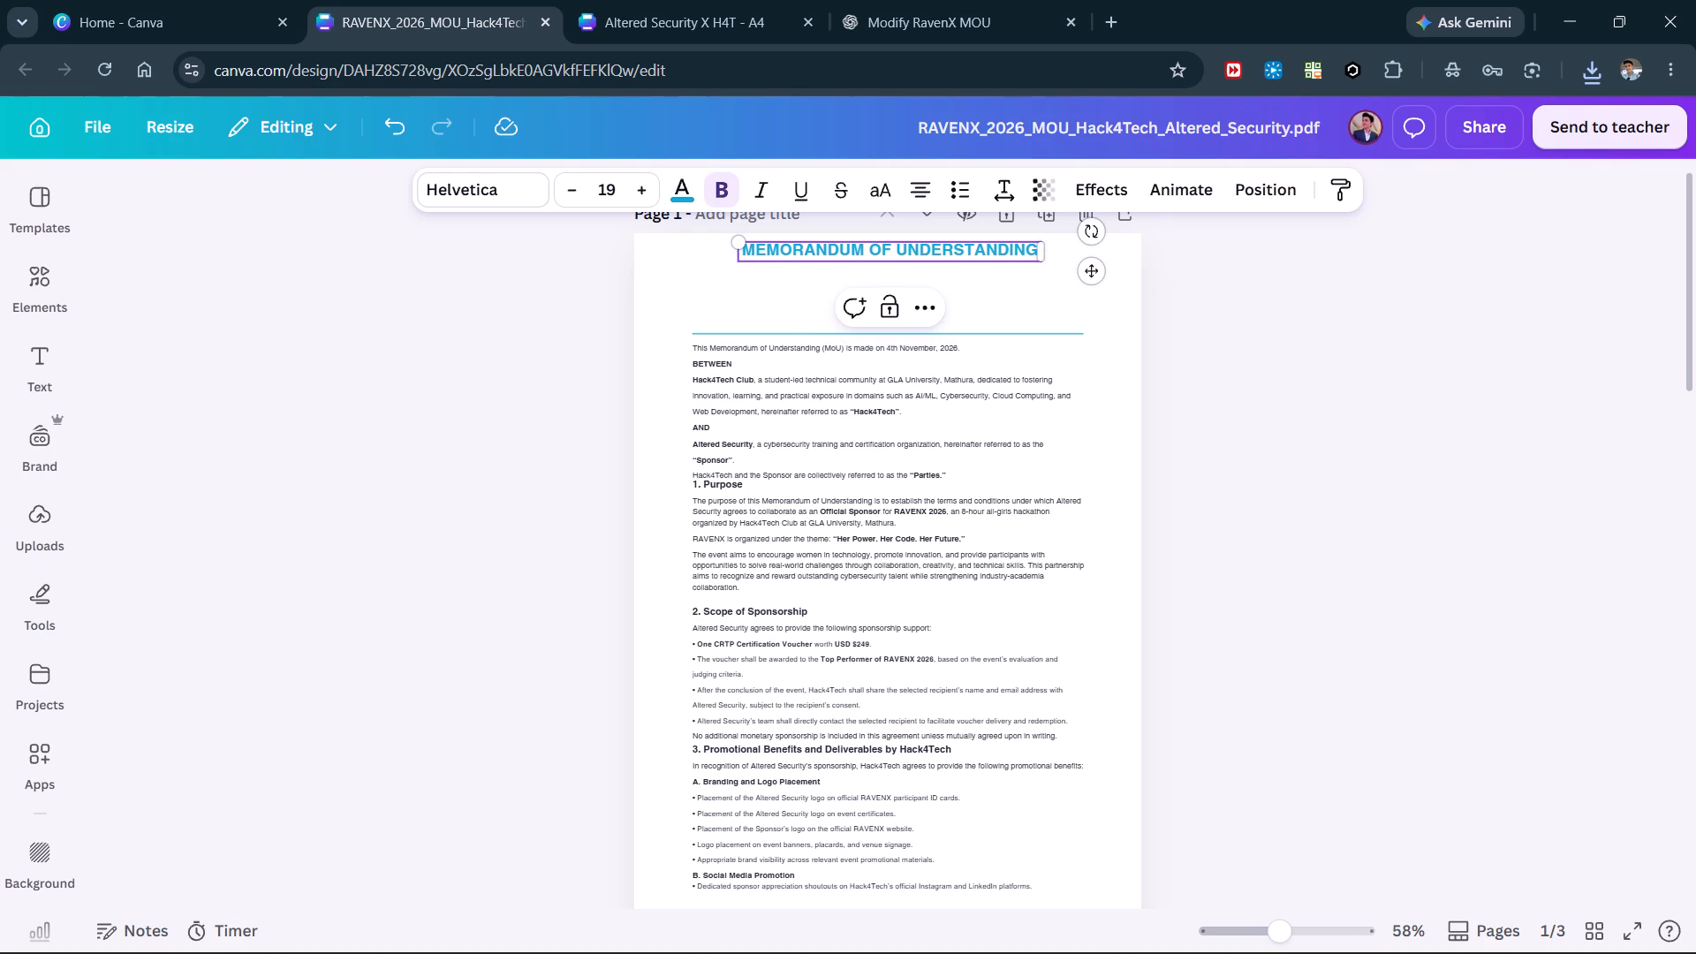
# Delete the blue horizontal divider line between the title and the body text on page 1.
pyautogui.click(968, 334)
pyautogui.press('Delete')
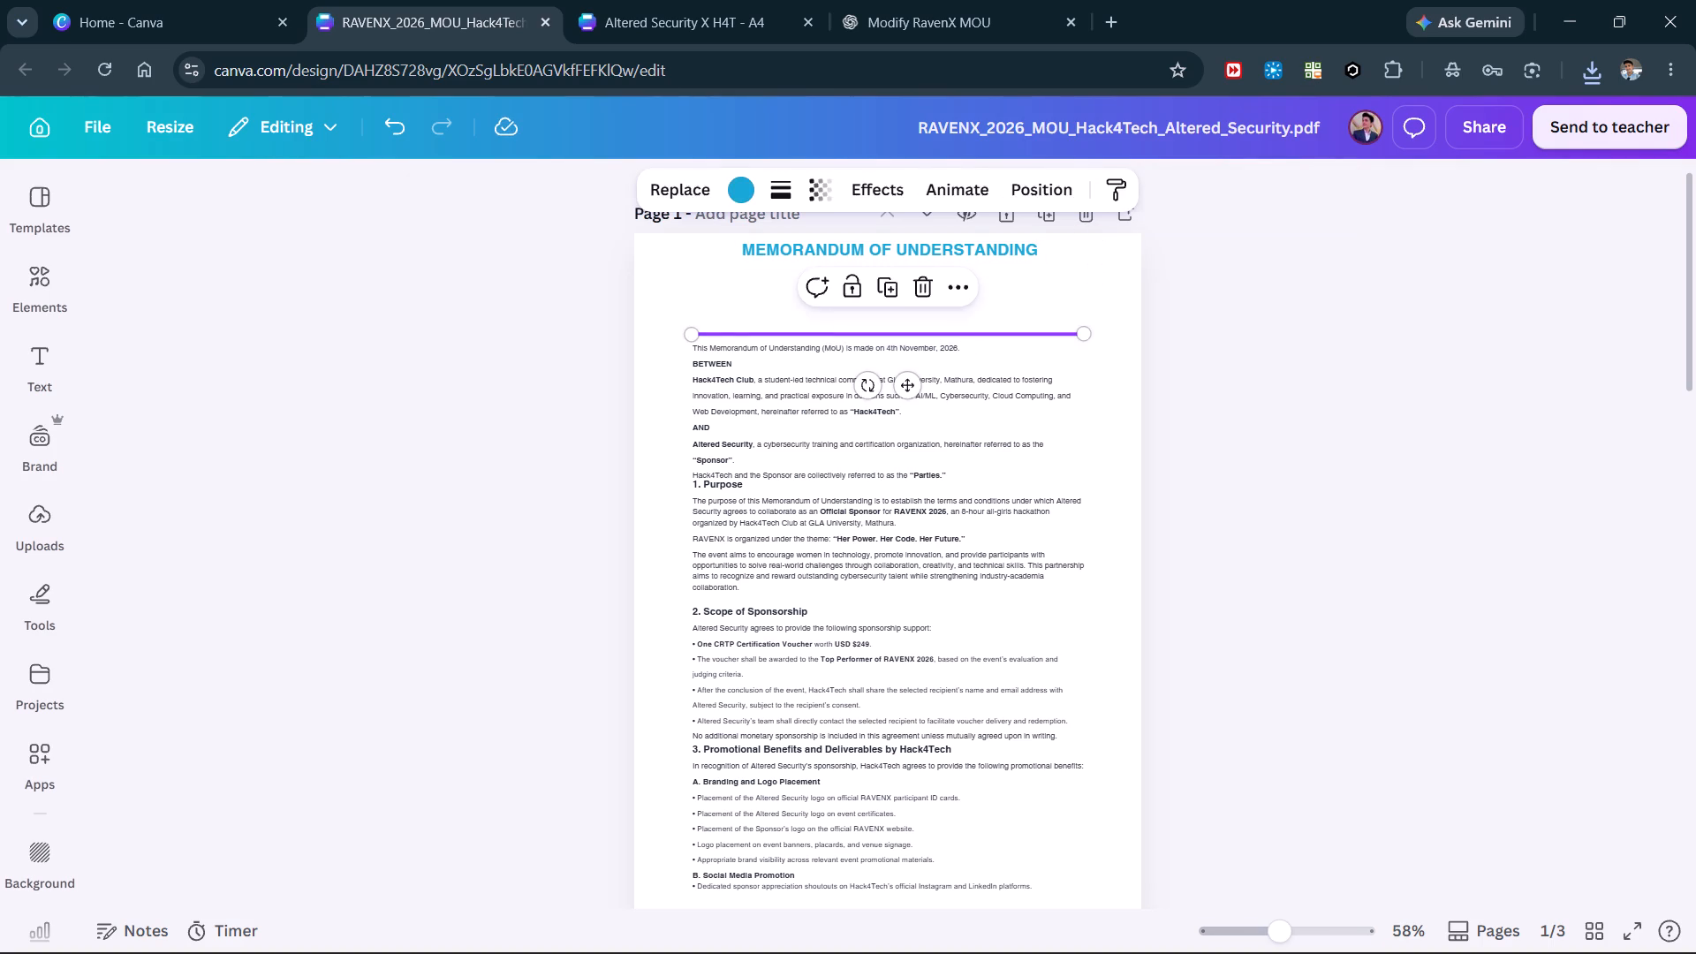
# Underline the MEMORANDUM OF UNDERSTANDING title and increase its font size to 24.
pyautogui.click(968, 263)
pyautogui.click(795, 185)
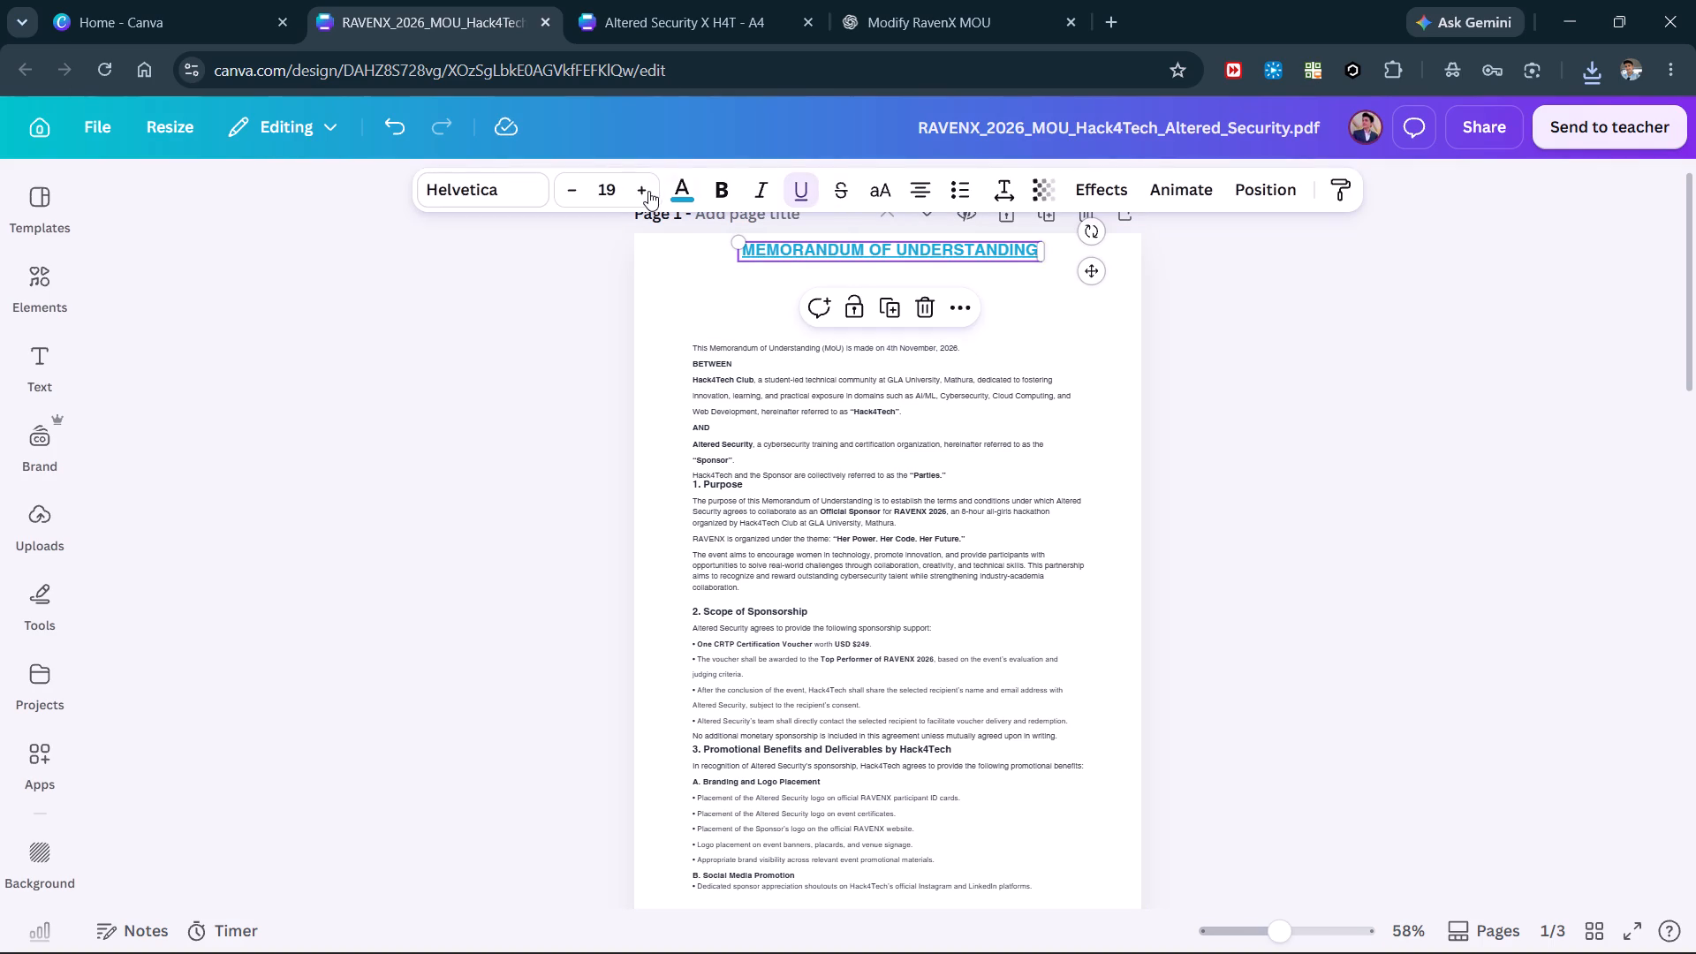
pyautogui.tripleClick(643, 190)
pyautogui.doubleClick(643, 190)
# Widen the title's text box to nearly the page width so it fits on one line, and position it across page 1's top.
pyautogui.moveTo(729, 270); pyautogui.dragTo(572, 261)
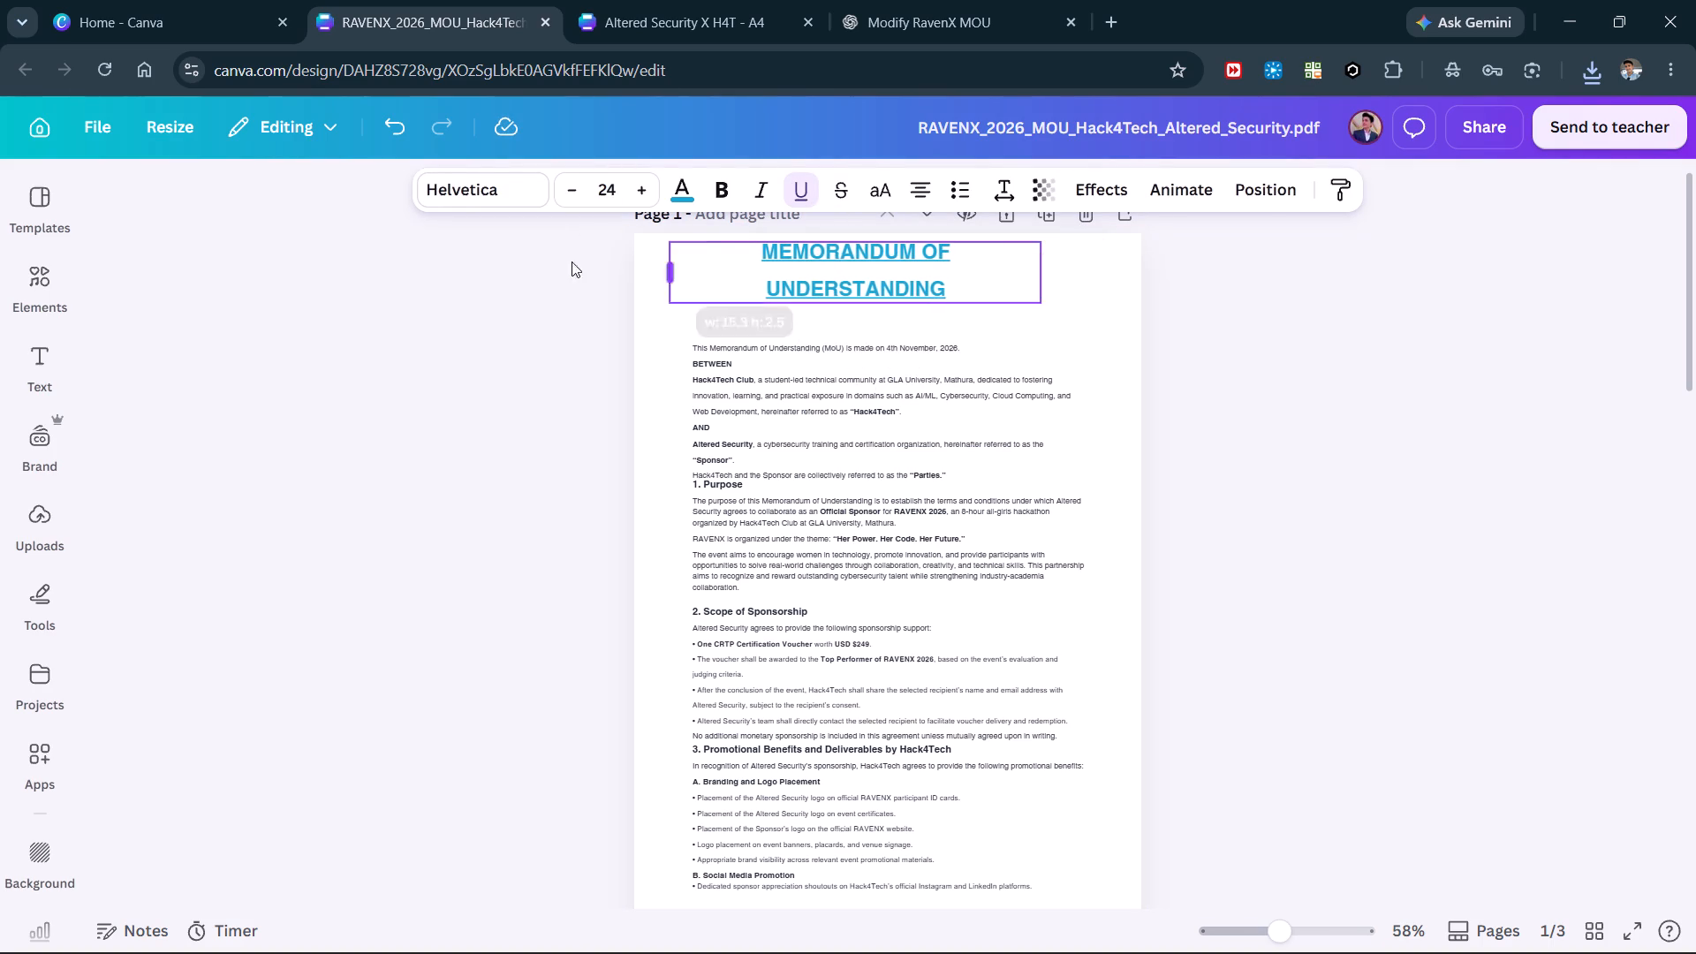
pyautogui.moveTo(572, 261); pyautogui.dragTo(537, 261)
pyautogui.moveTo(710, 255); pyautogui.dragTo(803, 262)
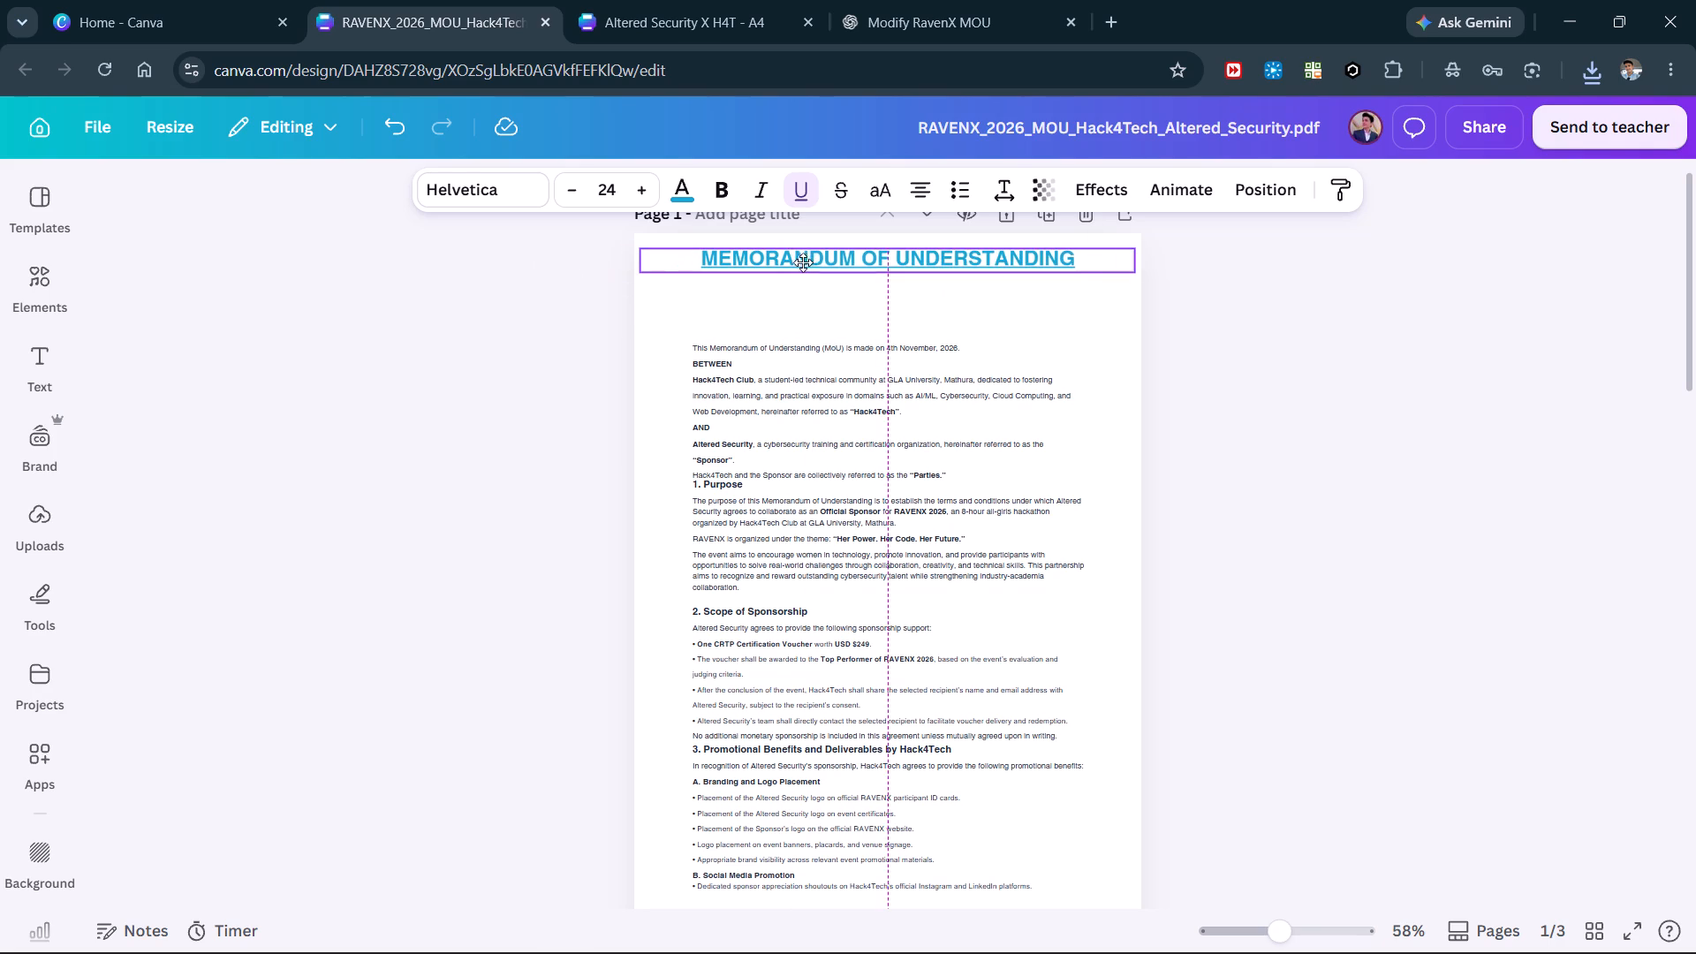
pyautogui.moveTo(803, 262); pyautogui.dragTo(797, 263)
# Increase the MEMORANDUM OF UNDERSTANDING title's font size to 29.
pyautogui.tripleClick(640, 189)
pyautogui.doubleClick(640, 189)
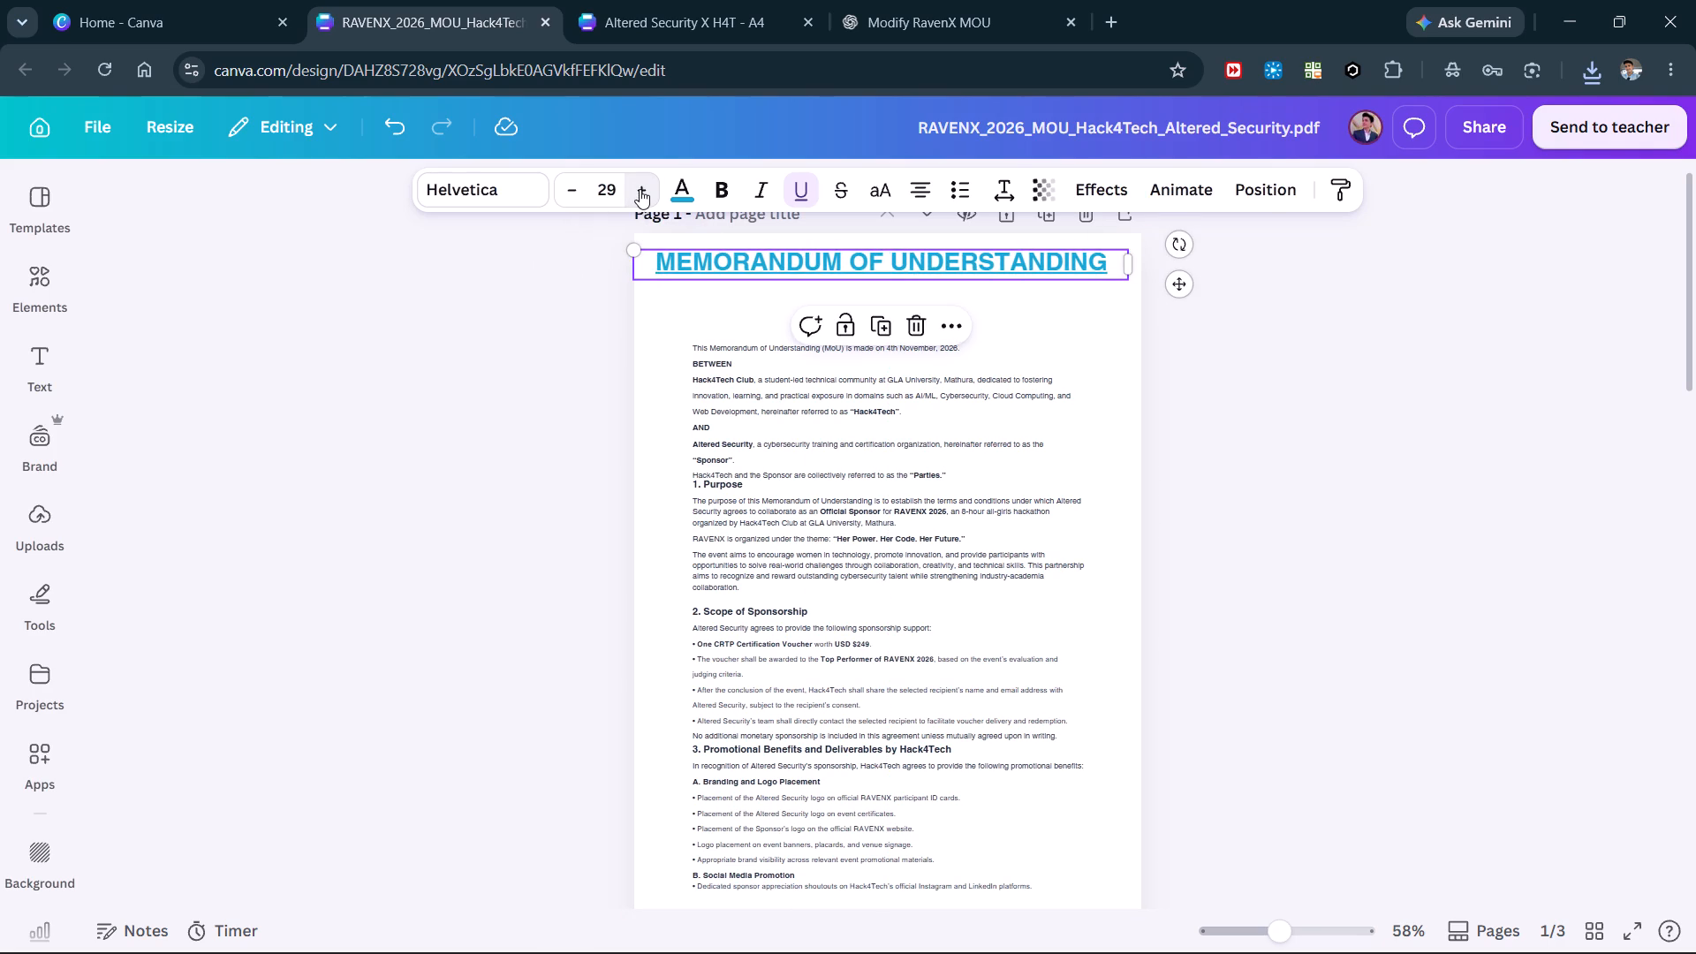
# Select all the text below the title on page 1 and increase its font size by 2, making the body text 11.2.
pyautogui.click(452, 376)
pyautogui.click(729, 380)
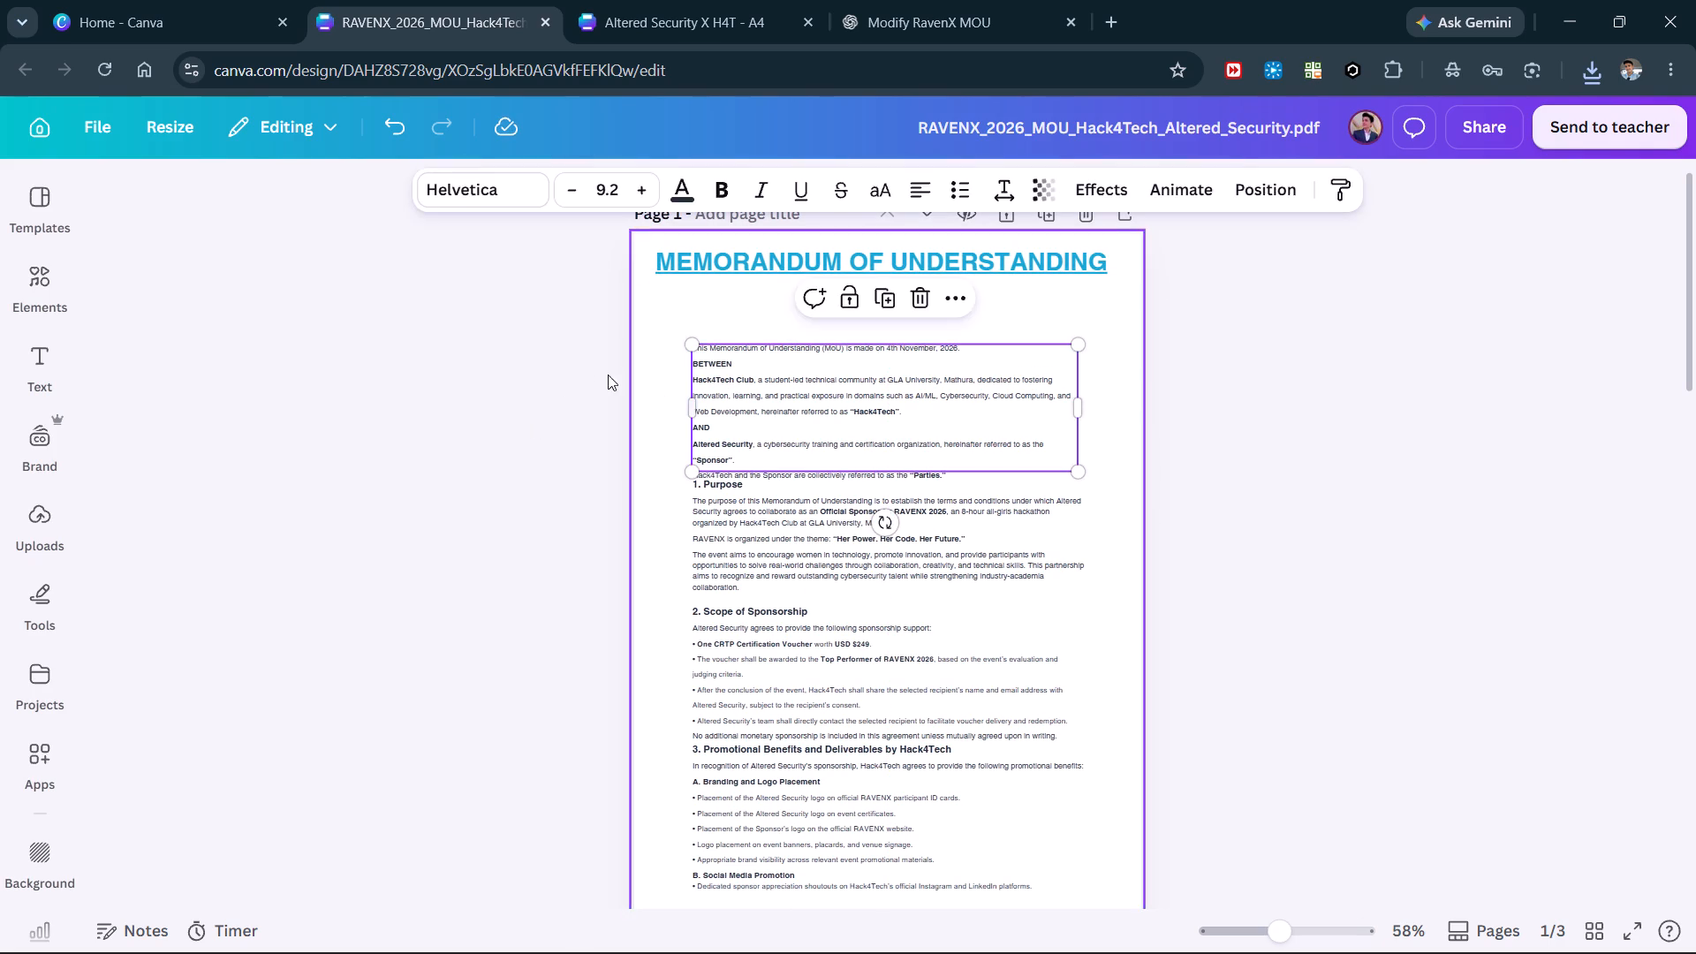
pyautogui.click(559, 364)
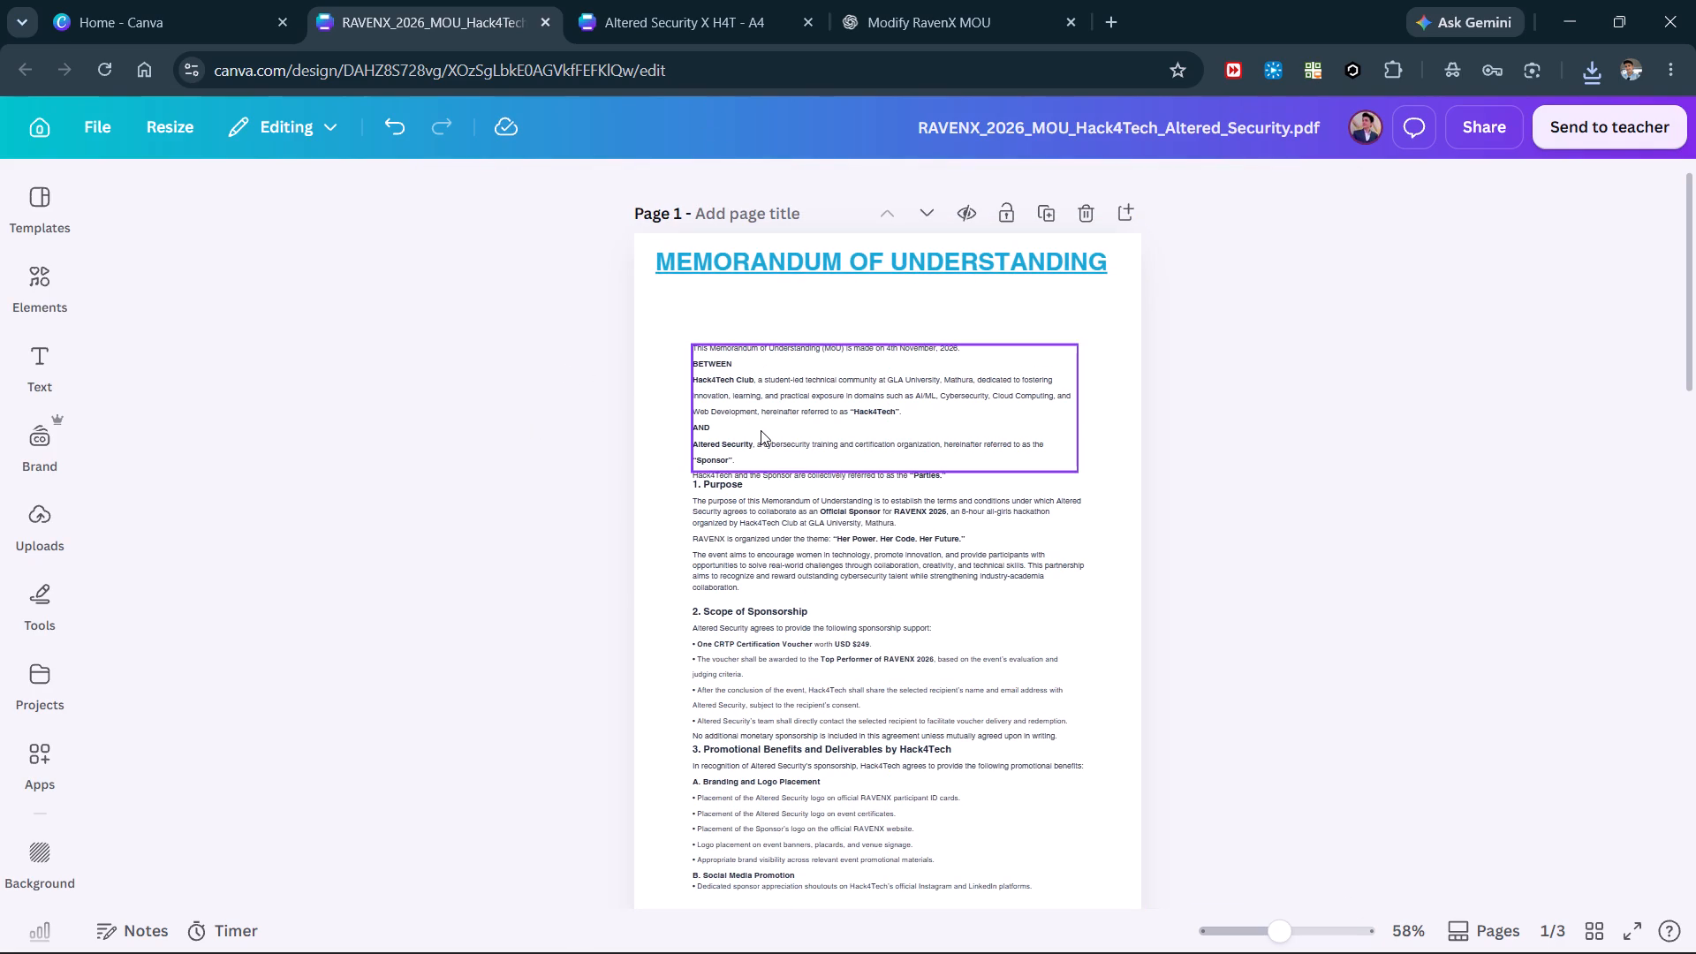
pyautogui.click(761, 430)
pyautogui.keyDown('ctrl'); pyautogui.click(799, 639); pyautogui.keyUp('ctrl')
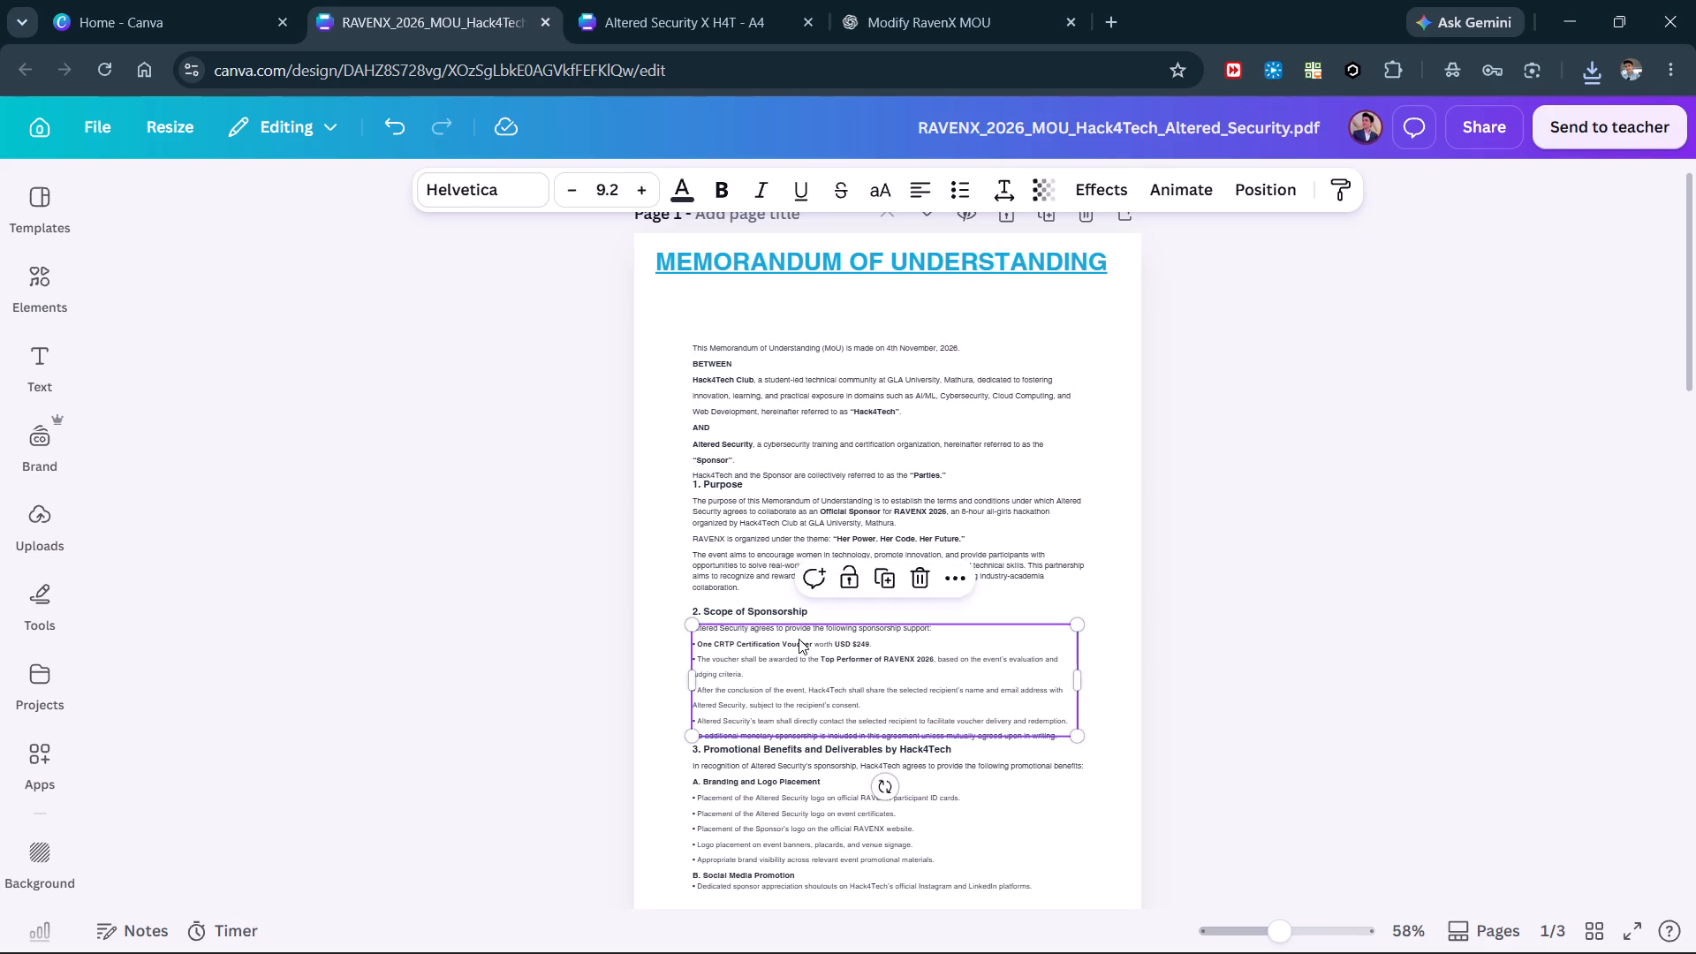
pyautogui.hotkey('ctrl', 'a')
pyautogui.keyDown('ctrl'); pyautogui.click(712, 279); pyautogui.keyUp('ctrl')
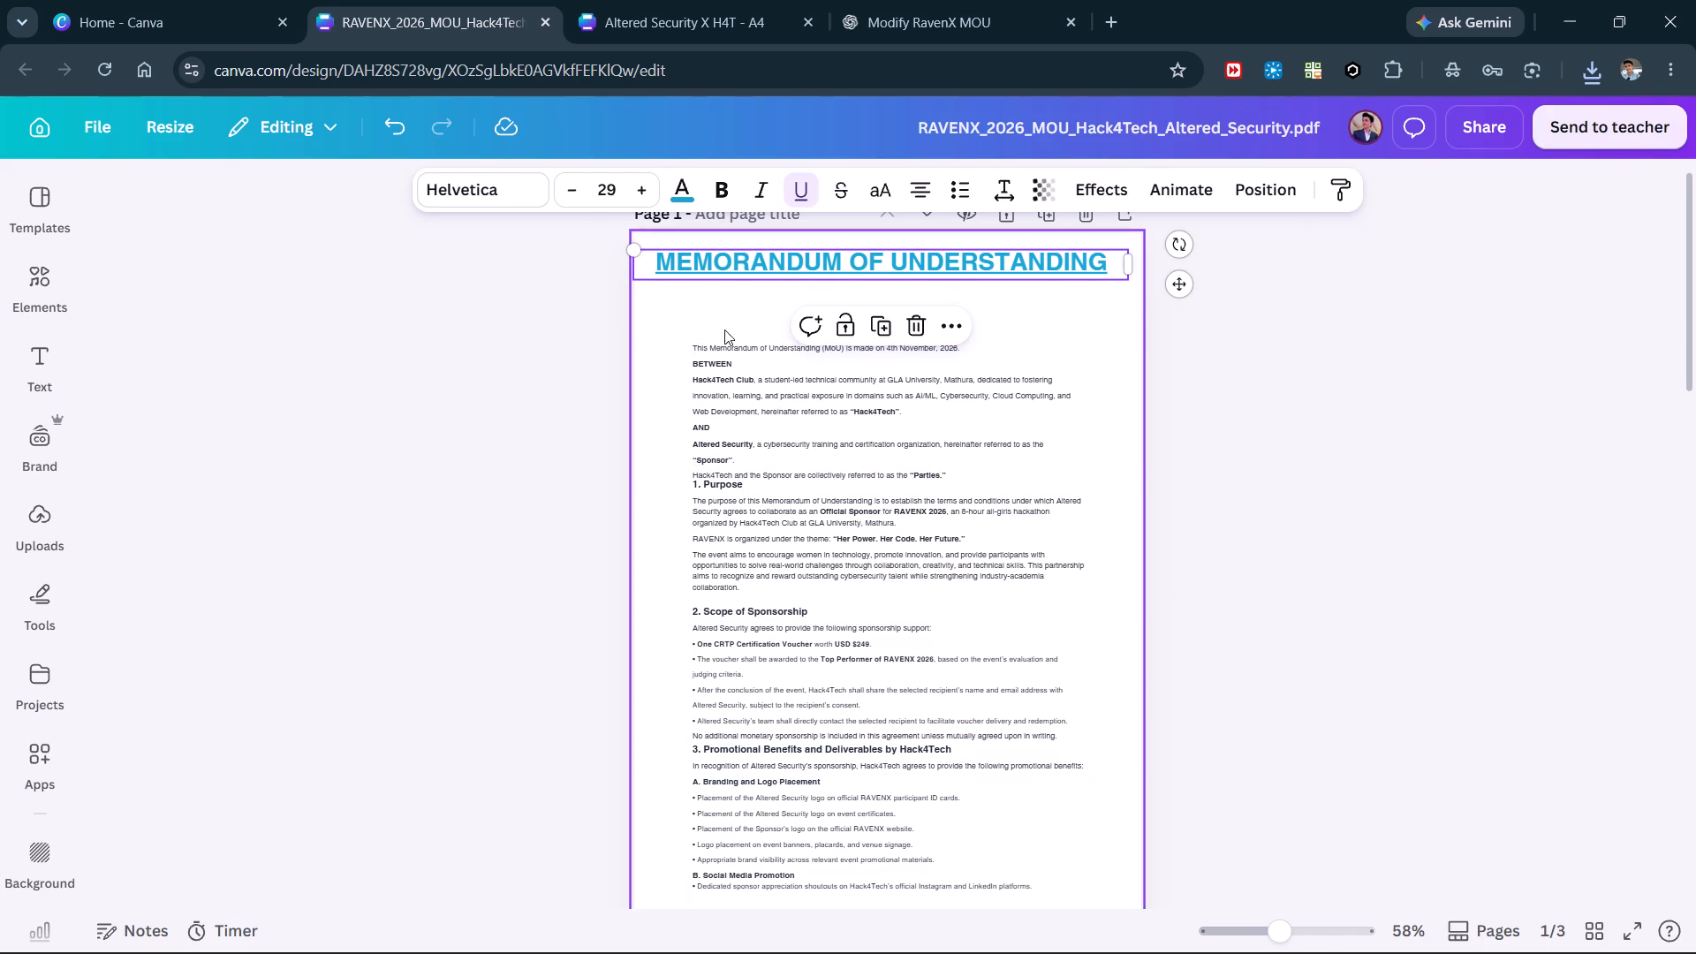
pyautogui.hotkey('ctrl', 'a')
pyautogui.keyDown('shift'); pyautogui.click(684, 264); pyautogui.keyUp('shift')
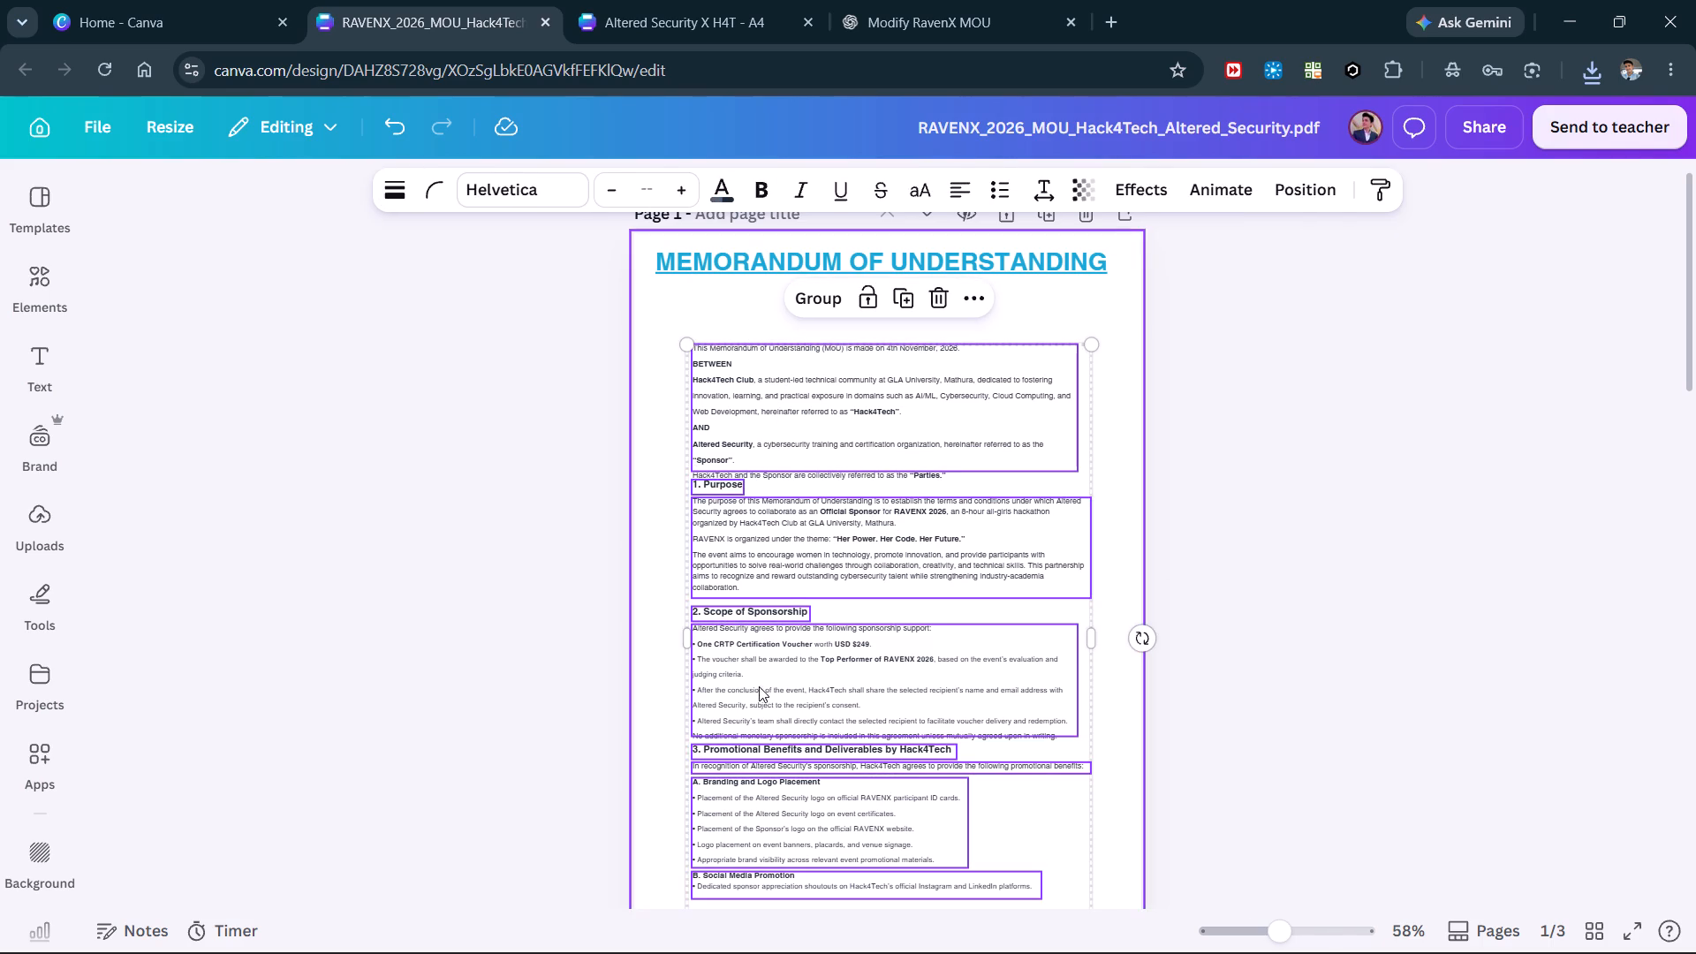
pyautogui.tripleClick(680, 187)
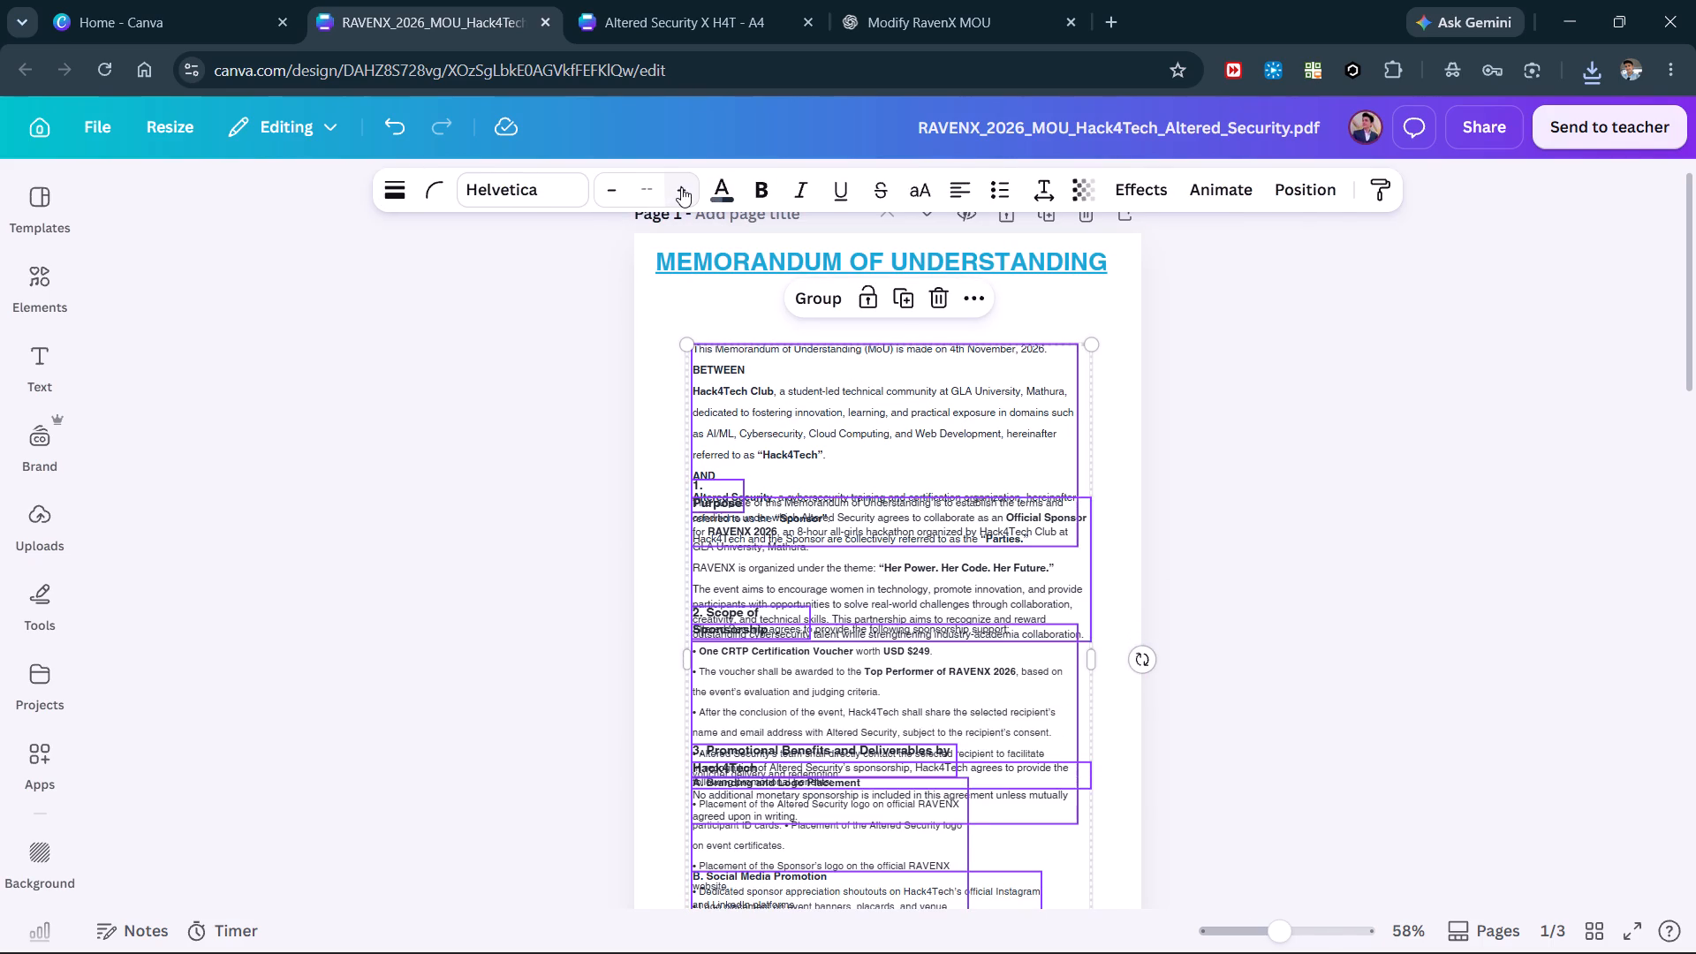
pyautogui.click(610, 194)
pyautogui.click(553, 498)
# Move the introductory MoU parties text up beneath the title and widen its box to nearly the page width.
pyautogui.moveTo(759, 444); pyautogui.dragTo(735, 407)
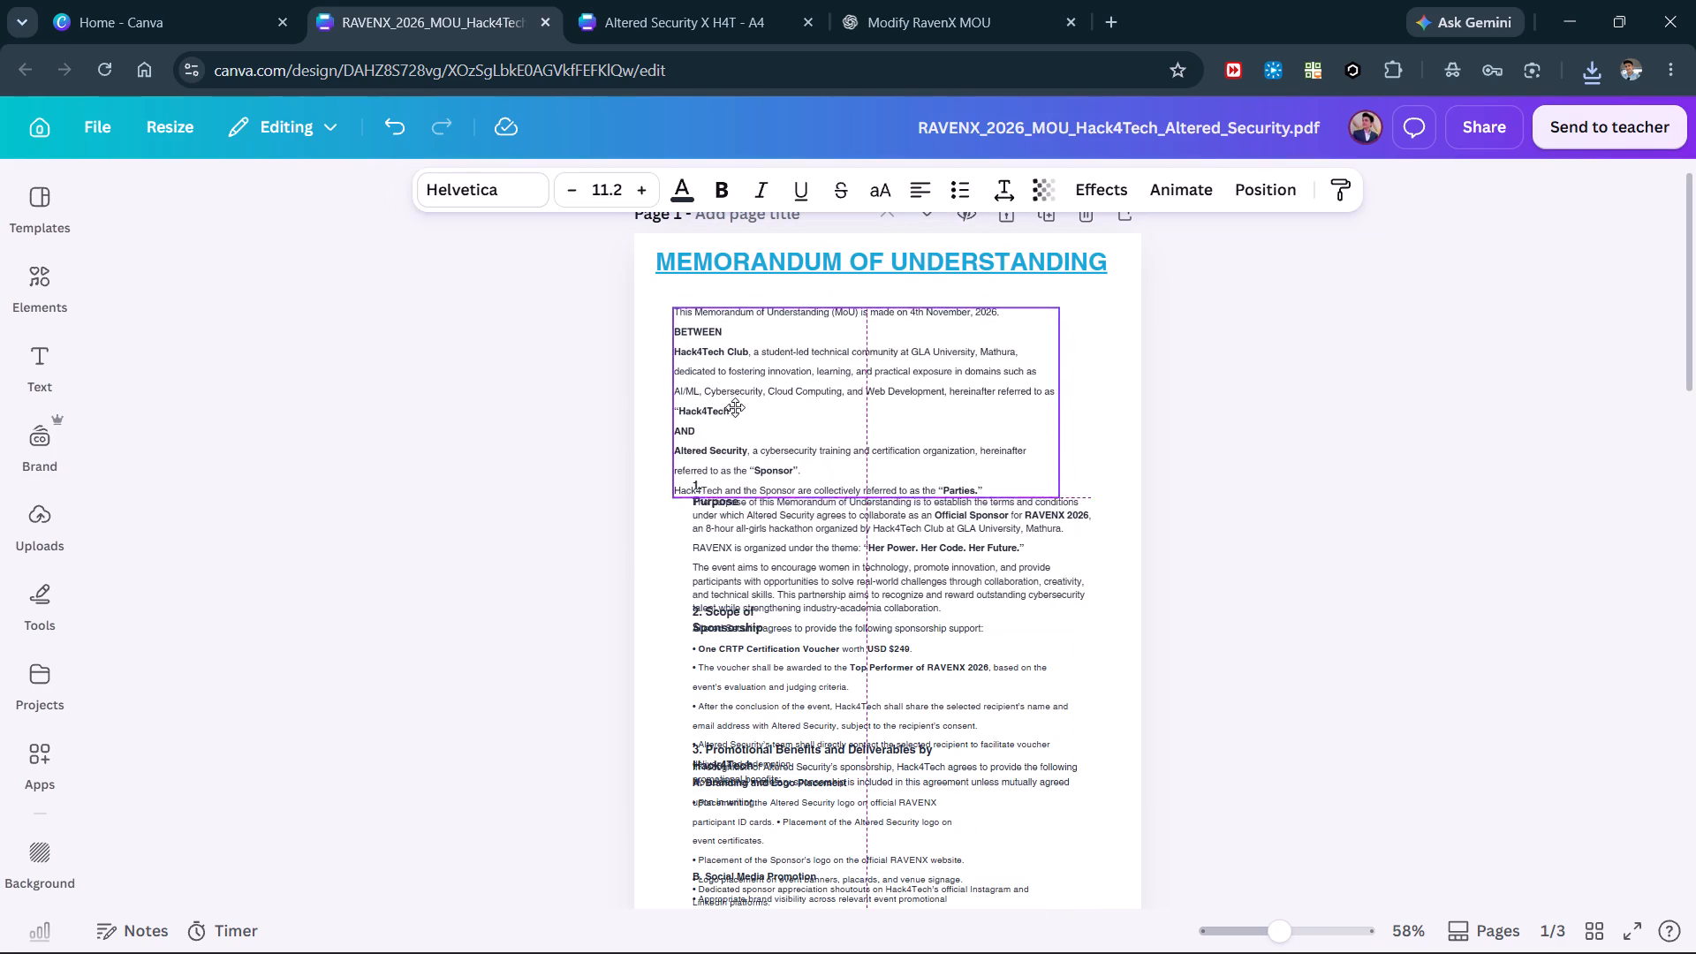
pyautogui.moveTo(735, 407); pyautogui.dragTo(729, 390)
pyautogui.moveTo(1053, 390); pyautogui.dragTo(1117, 388)
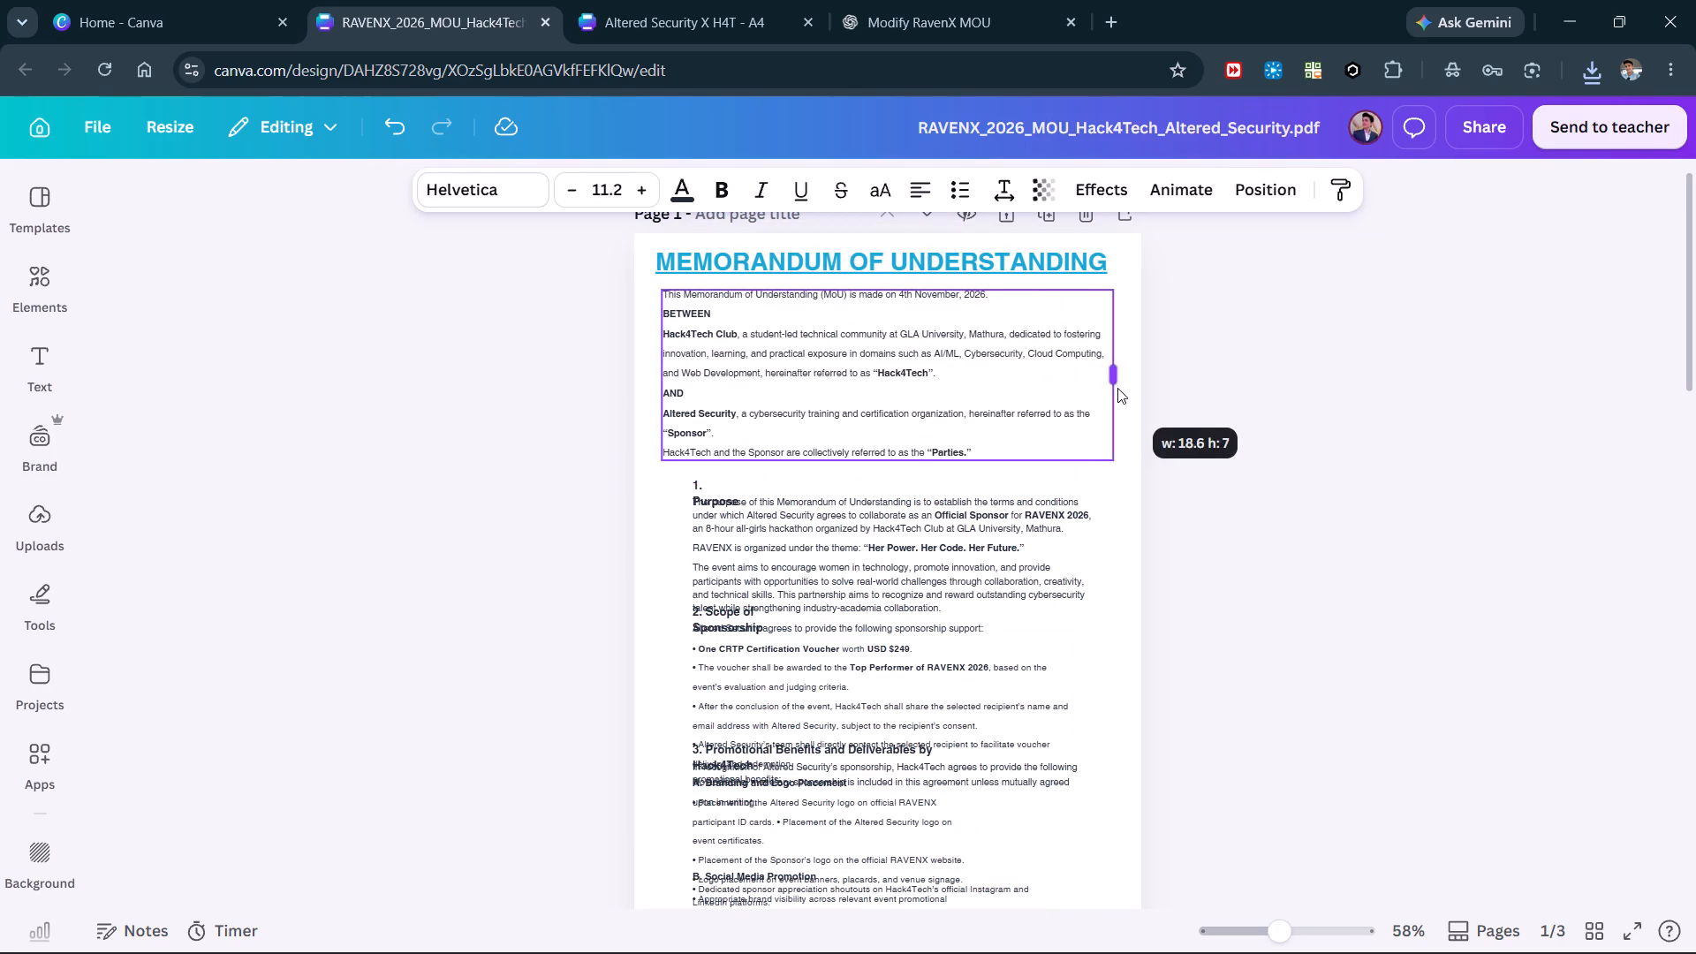
pyautogui.moveTo(1117, 388); pyautogui.dragTo(1109, 388)
# Increase the introductory text's font size to 13.2, check the fit against the following pages, and undo the last size increase.
pyautogui.doubleClick(637, 186)
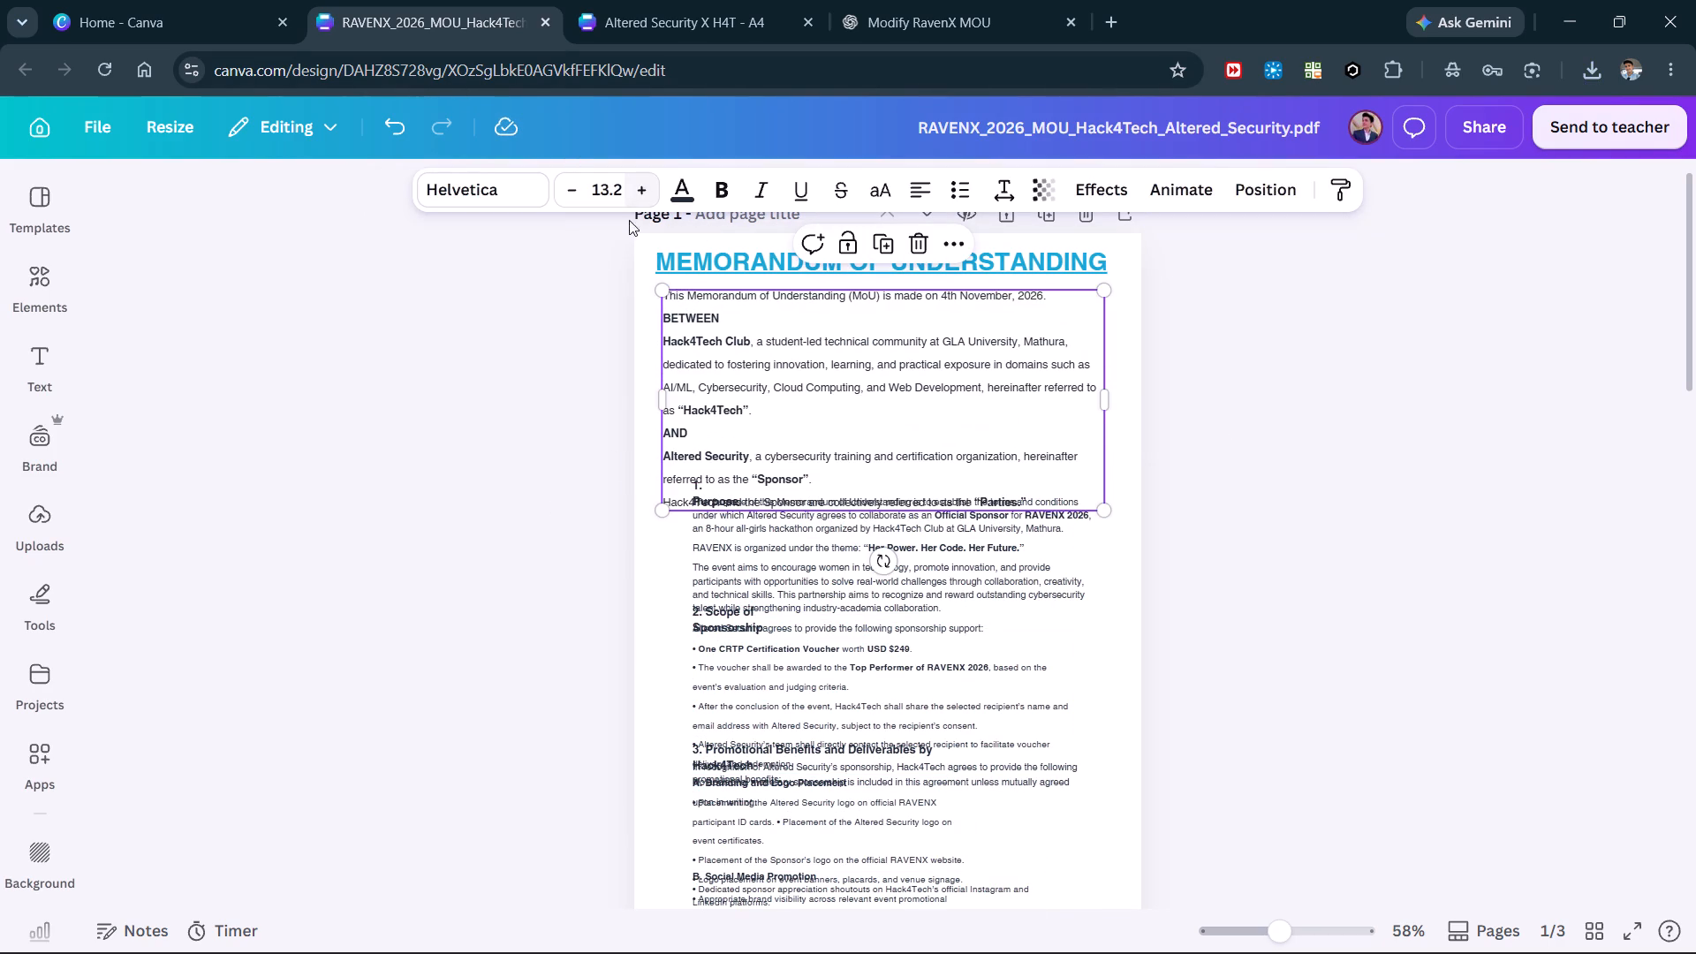
pyautogui.click(591, 497)
pyautogui.hscroll(1, 798, 618)
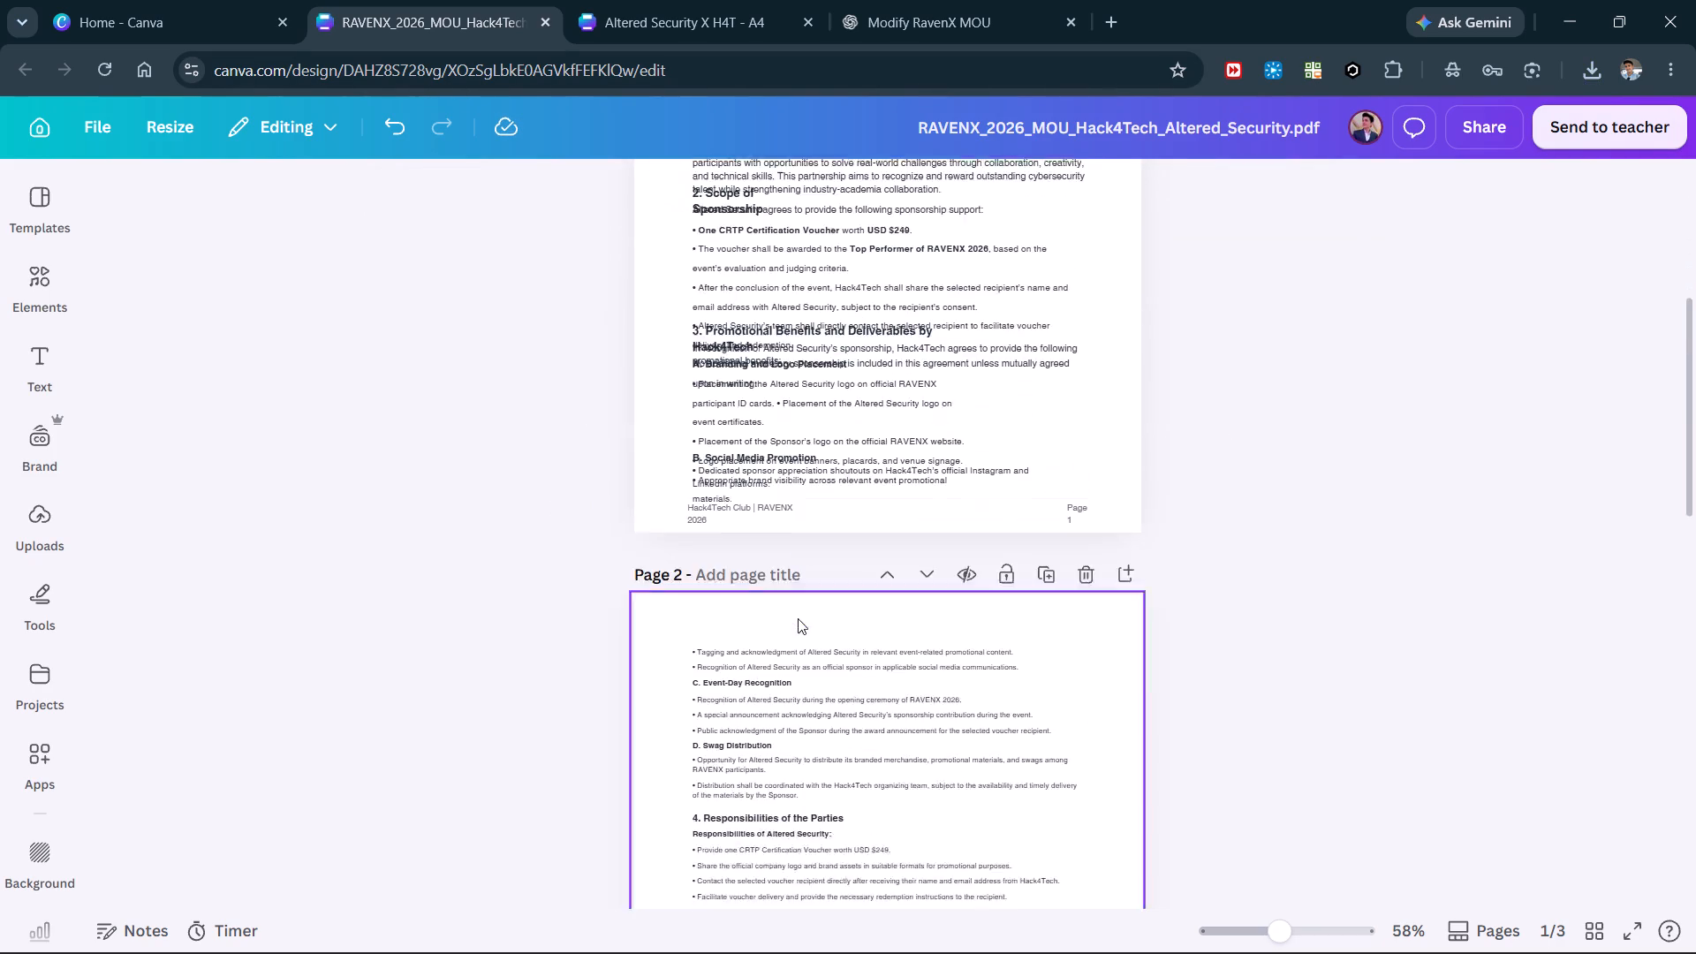
pyautogui.hscroll(1, 798, 618)
pyautogui.hotkey('ctrl', 'z')
# Move the Purpose paragraph clear of its heading, then widen the "1. Purpose" heading to one line and left-align it with the introductory text.
pyautogui.click(796, 540)
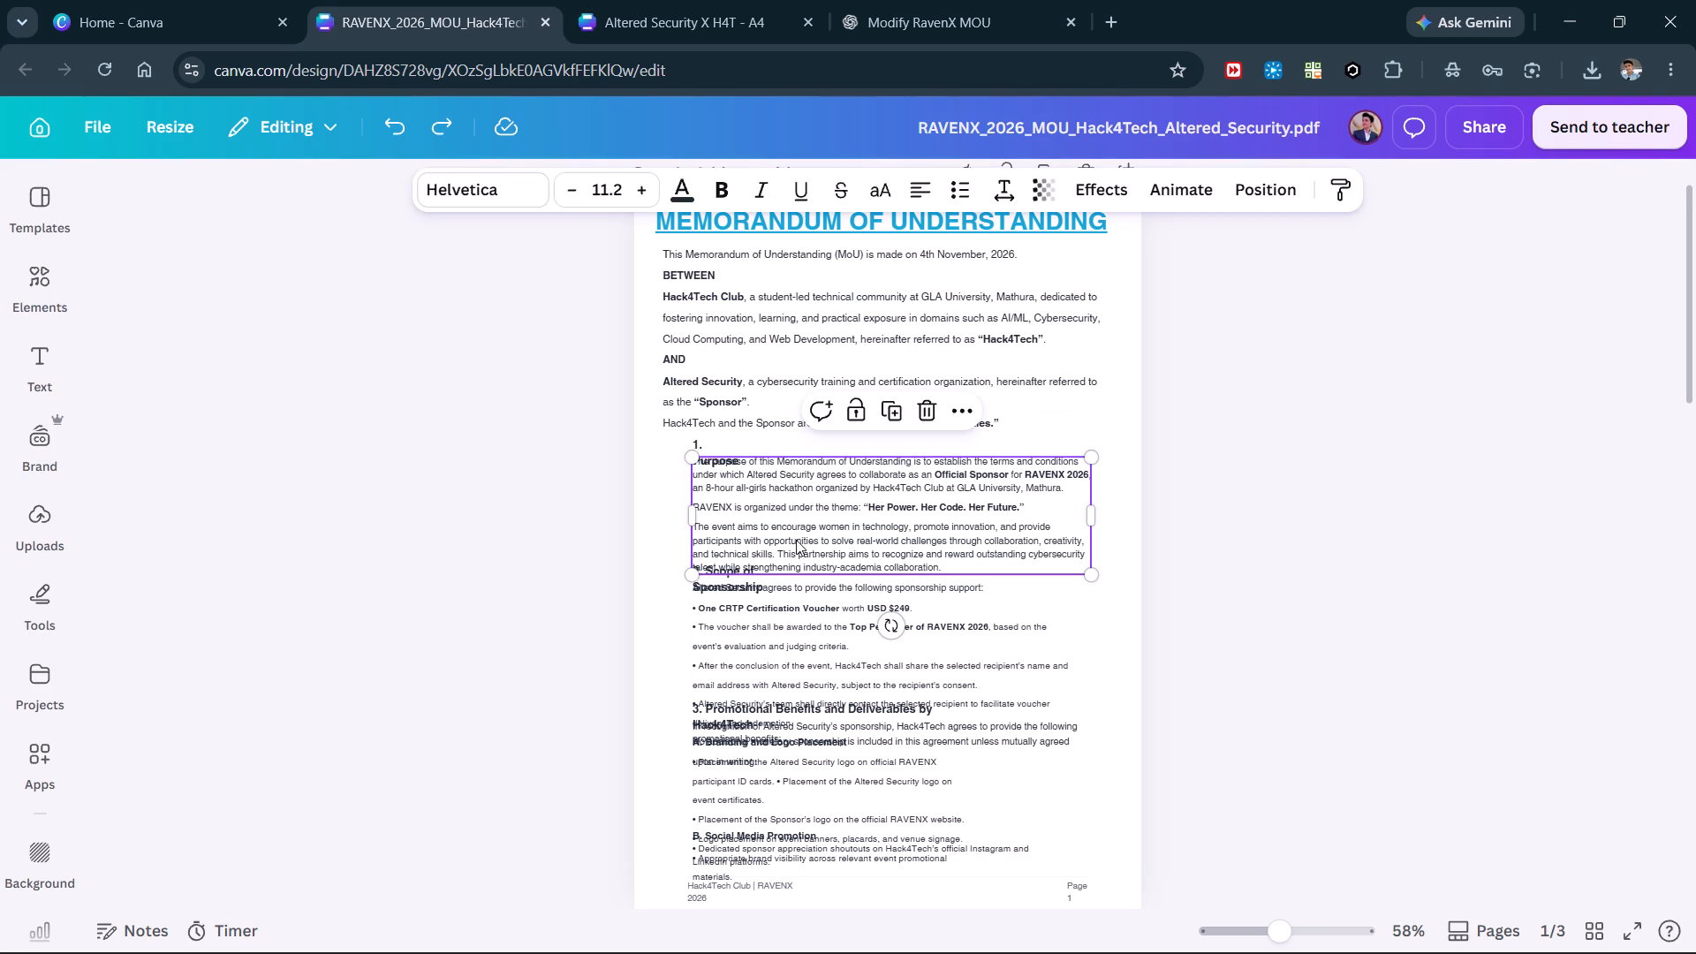
pyautogui.moveTo(751, 491); pyautogui.dragTo(796, 503)
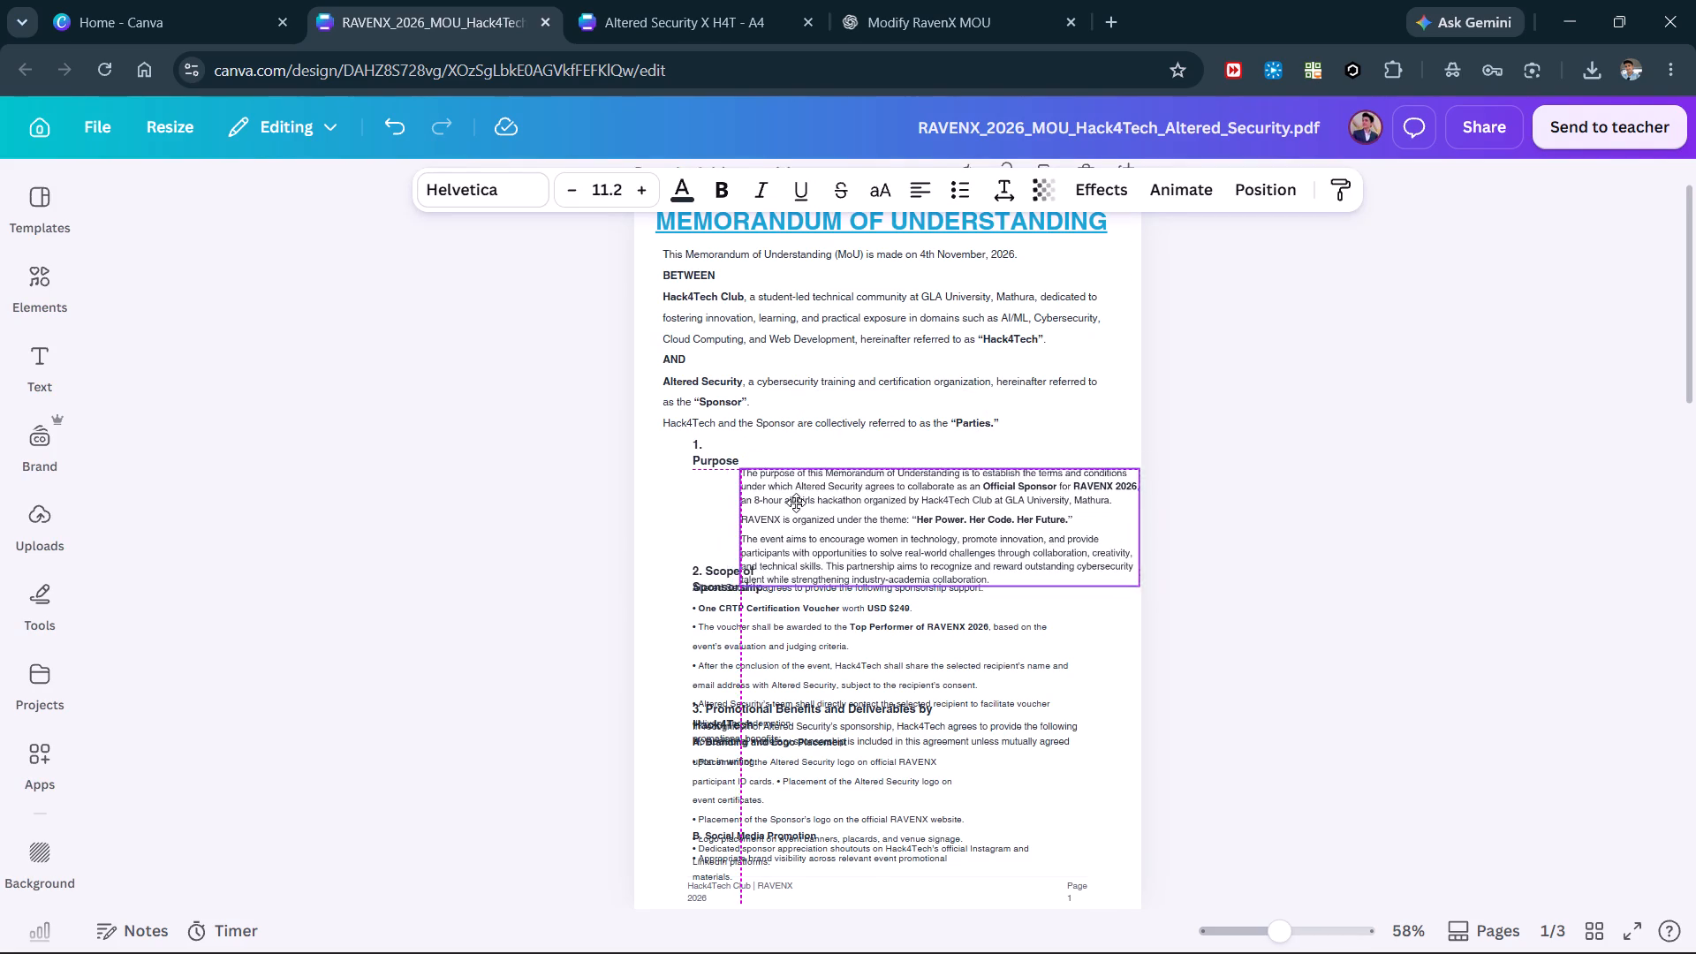
pyautogui.moveTo(796, 503); pyautogui.dragTo(766, 517)
pyautogui.click(707, 458)
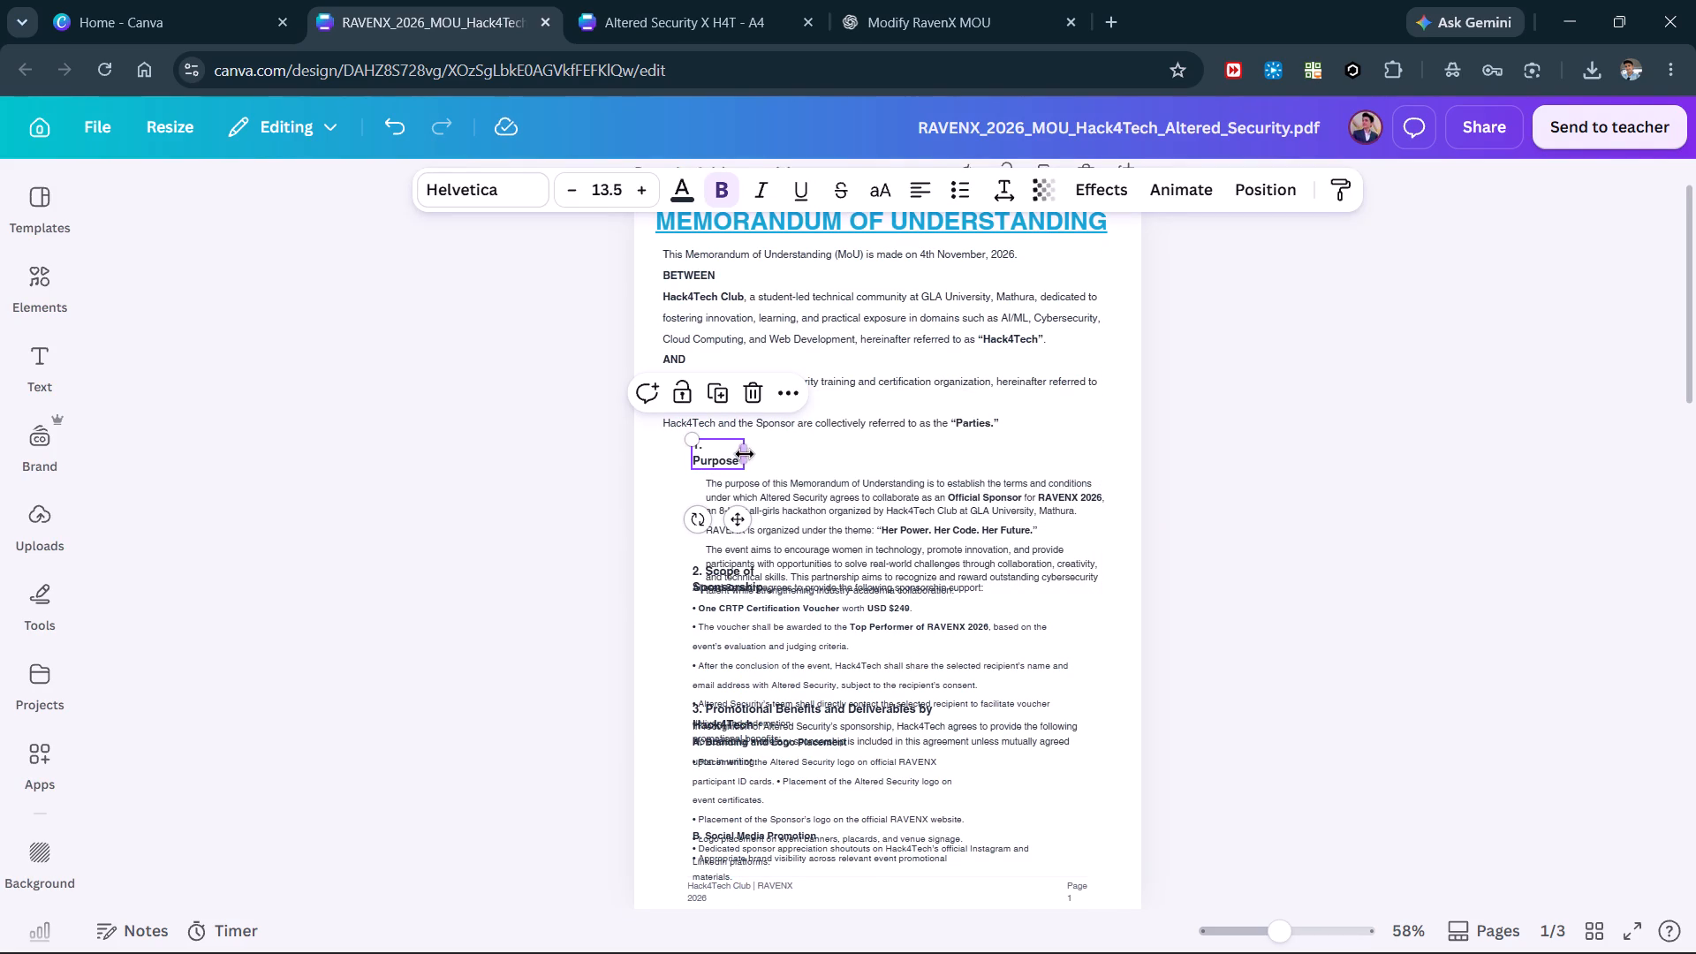
pyautogui.moveTo(748, 454); pyautogui.dragTo(784, 458)
pyautogui.moveTo(732, 446); pyautogui.dragTo(708, 445)
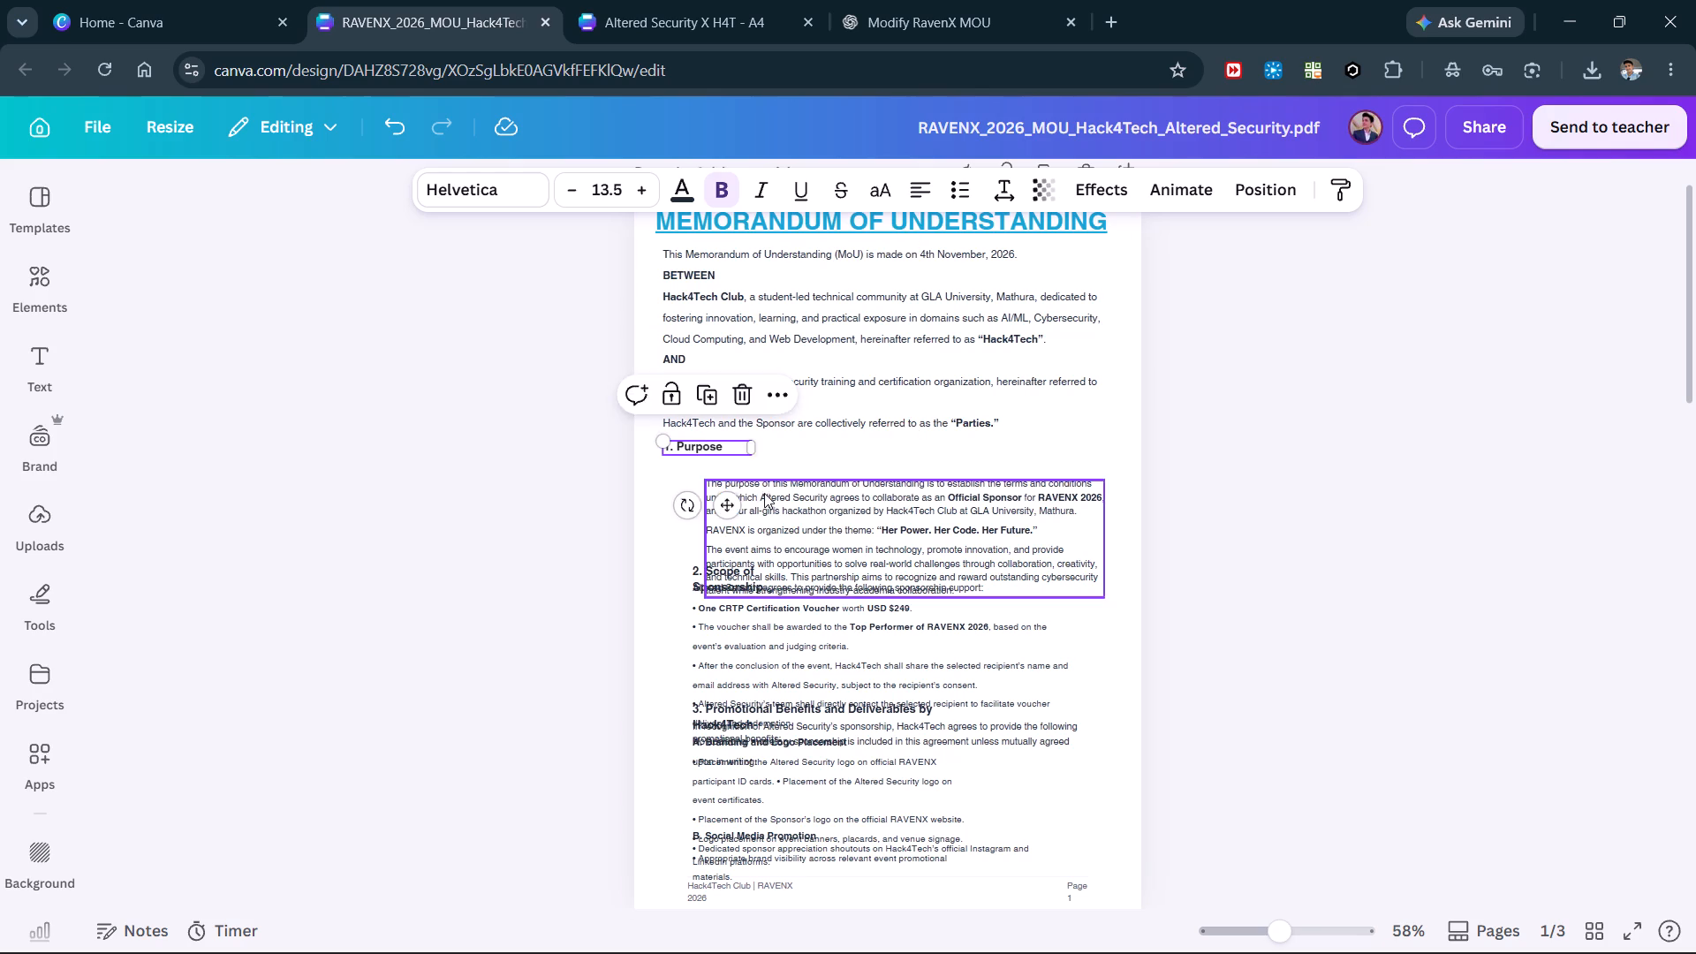
# Place the Purpose paragraph directly under its heading and widen it to match the introductory text.
pyautogui.moveTo(764, 494); pyautogui.dragTo(724, 473)
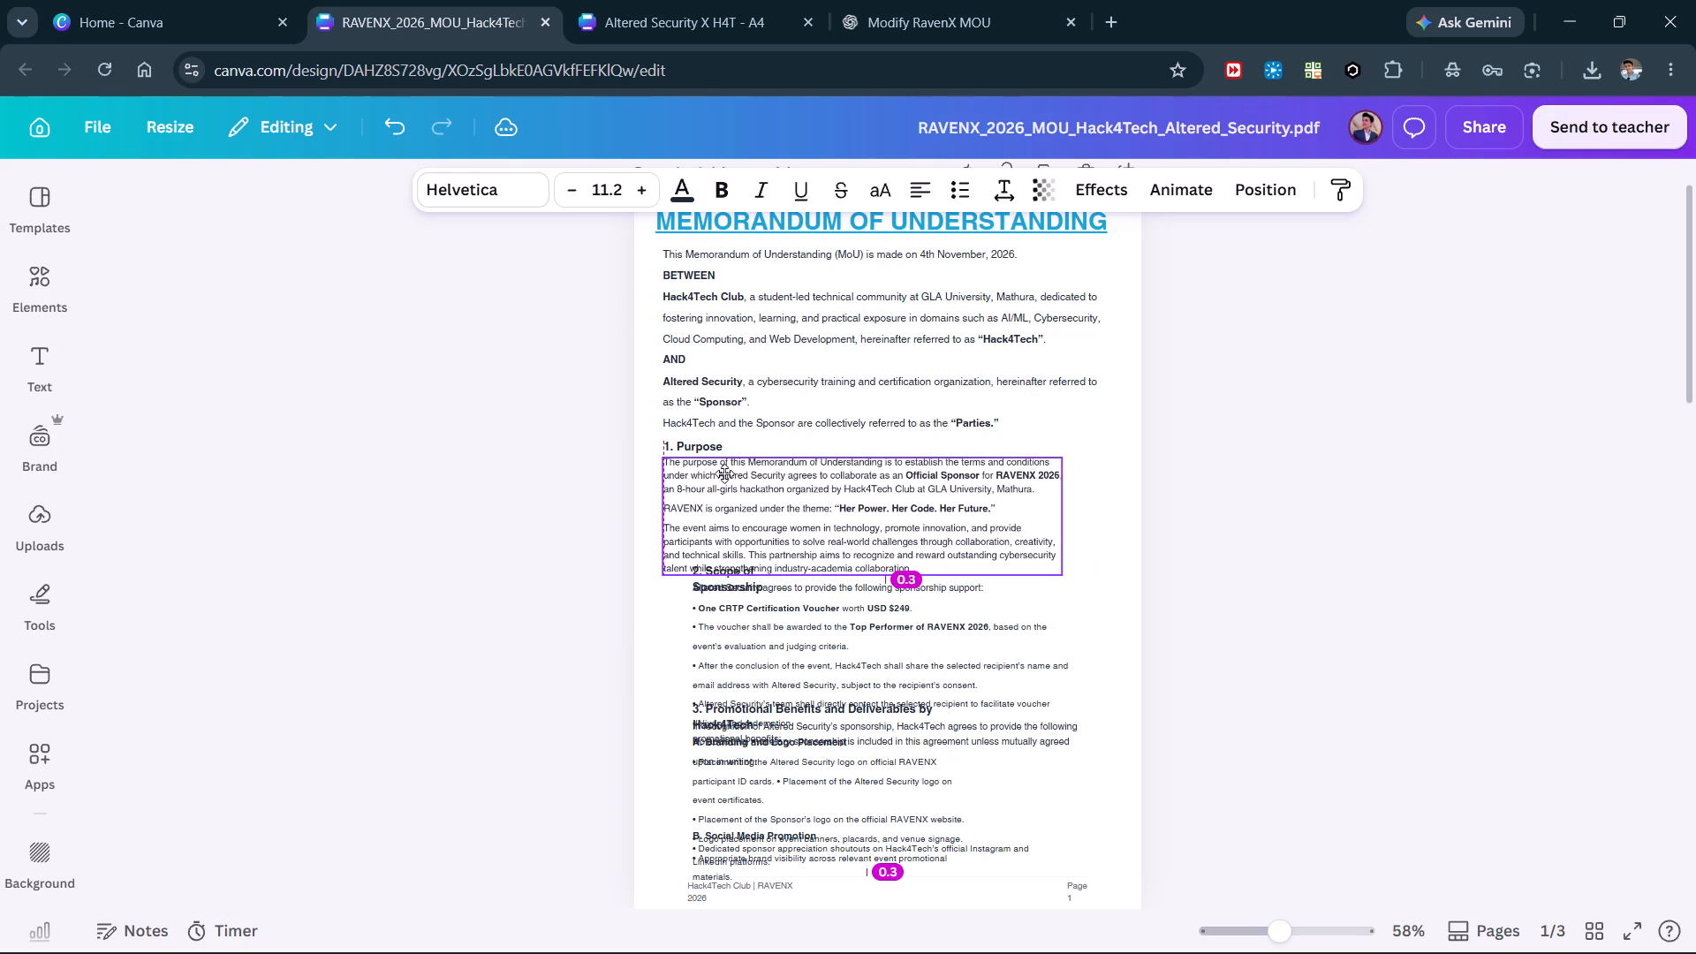
pyautogui.moveTo(724, 473); pyautogui.dragTo(723, 477)
pyautogui.moveTo(1067, 526); pyautogui.dragTo(1077, 524)
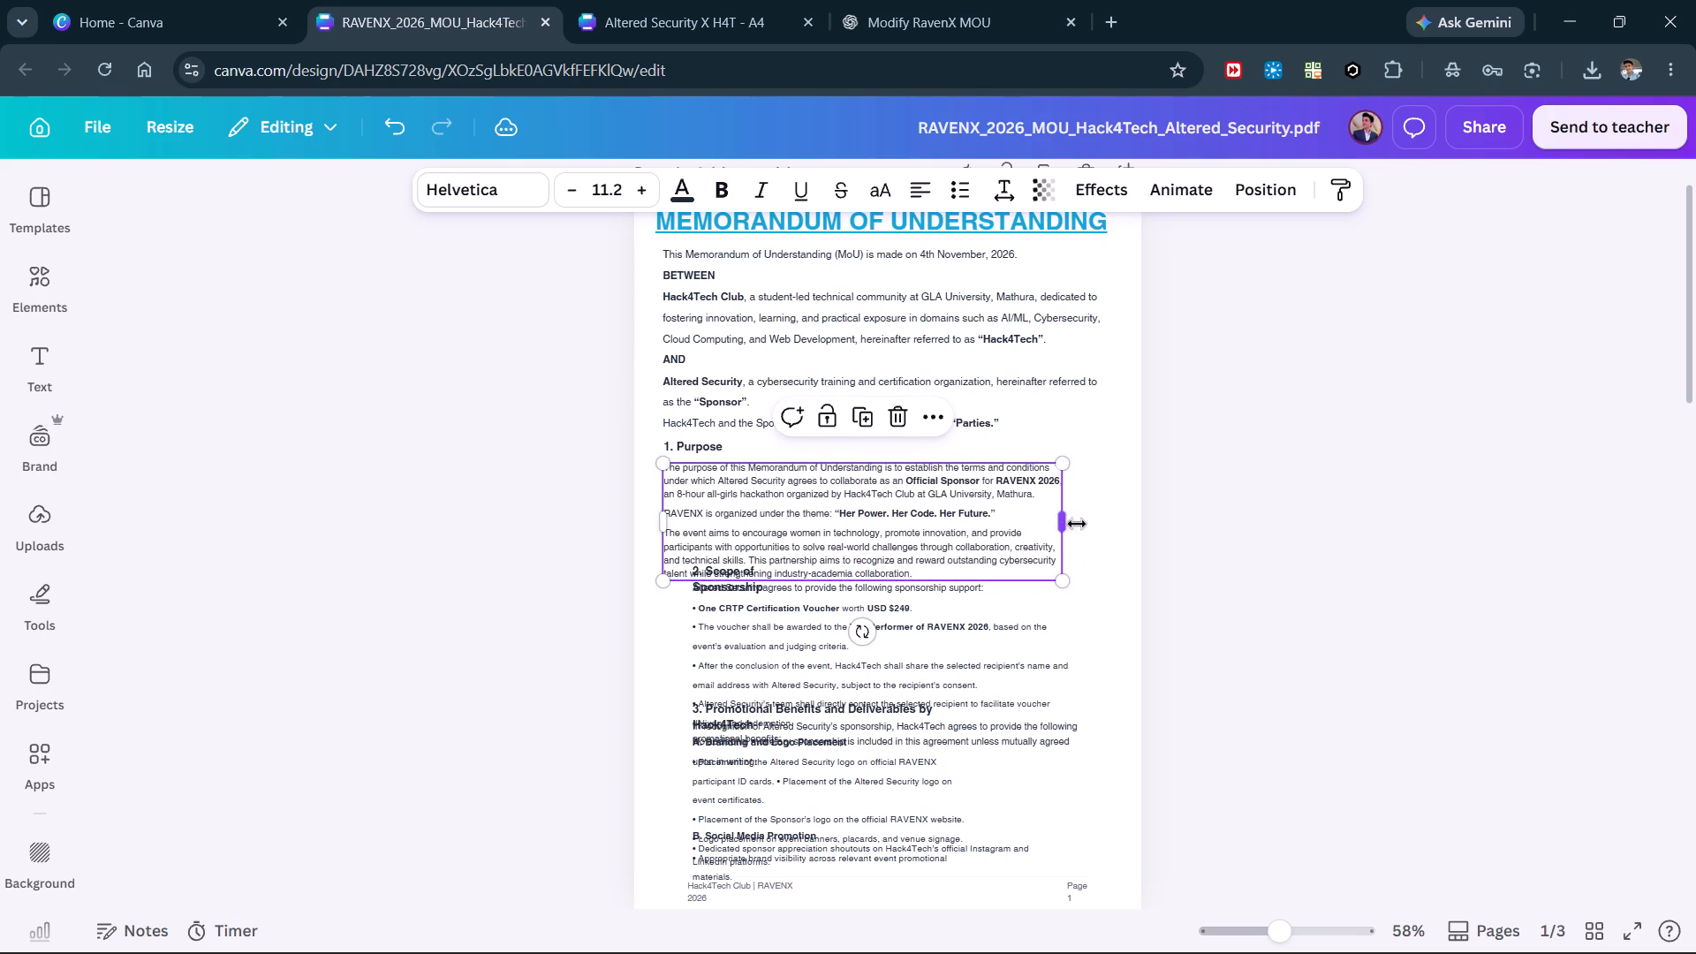
pyautogui.moveTo(1077, 524); pyautogui.dragTo(1110, 517)
# Shift the Scope of Sponsorship body text left to align with the Purpose paragraph's left edge.
pyautogui.click(944, 655)
pyautogui.moveTo(942, 655); pyautogui.dragTo(929, 655)
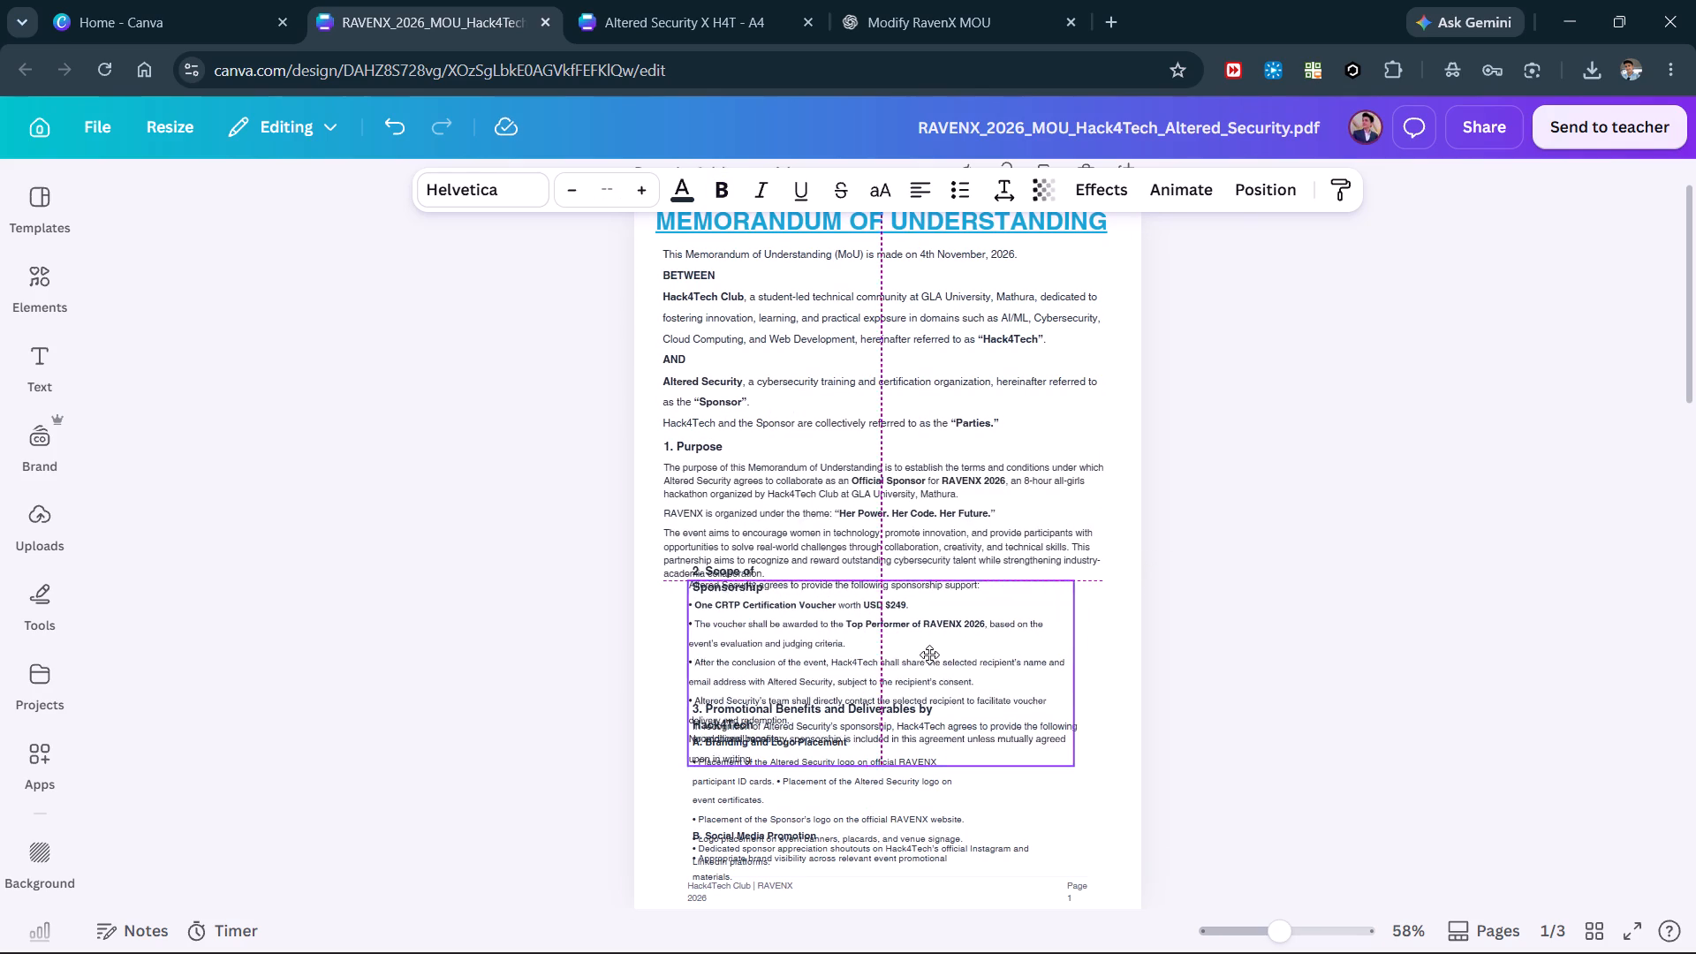
pyautogui.moveTo(929, 655); pyautogui.dragTo(913, 653)
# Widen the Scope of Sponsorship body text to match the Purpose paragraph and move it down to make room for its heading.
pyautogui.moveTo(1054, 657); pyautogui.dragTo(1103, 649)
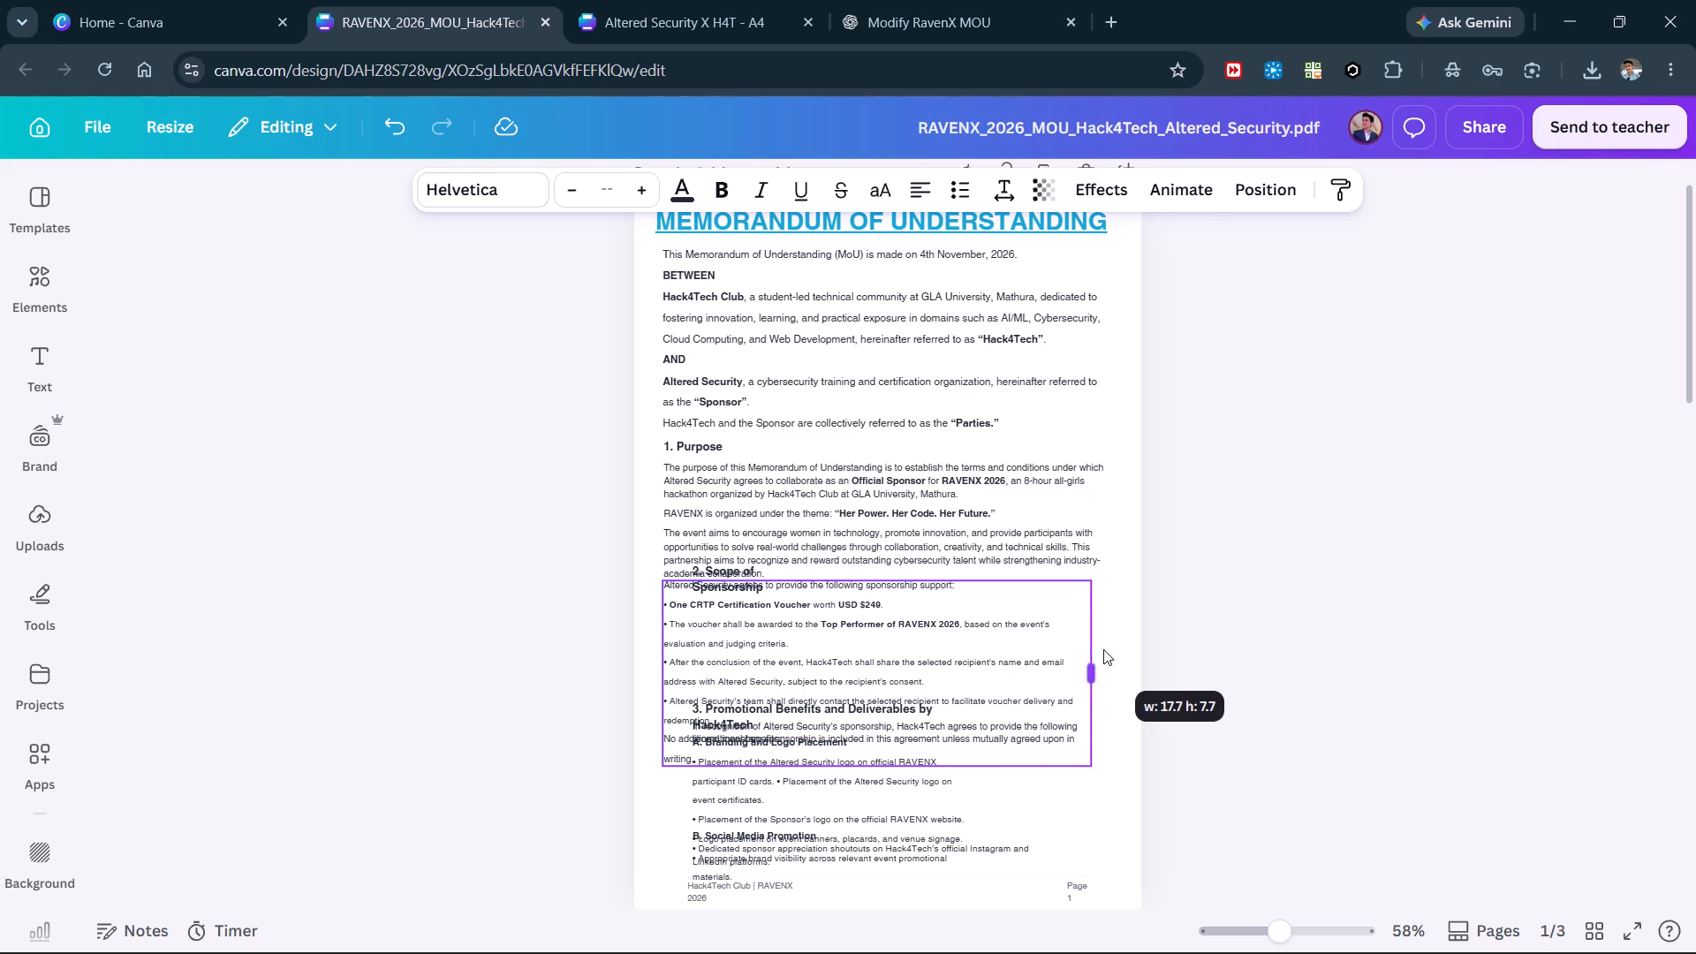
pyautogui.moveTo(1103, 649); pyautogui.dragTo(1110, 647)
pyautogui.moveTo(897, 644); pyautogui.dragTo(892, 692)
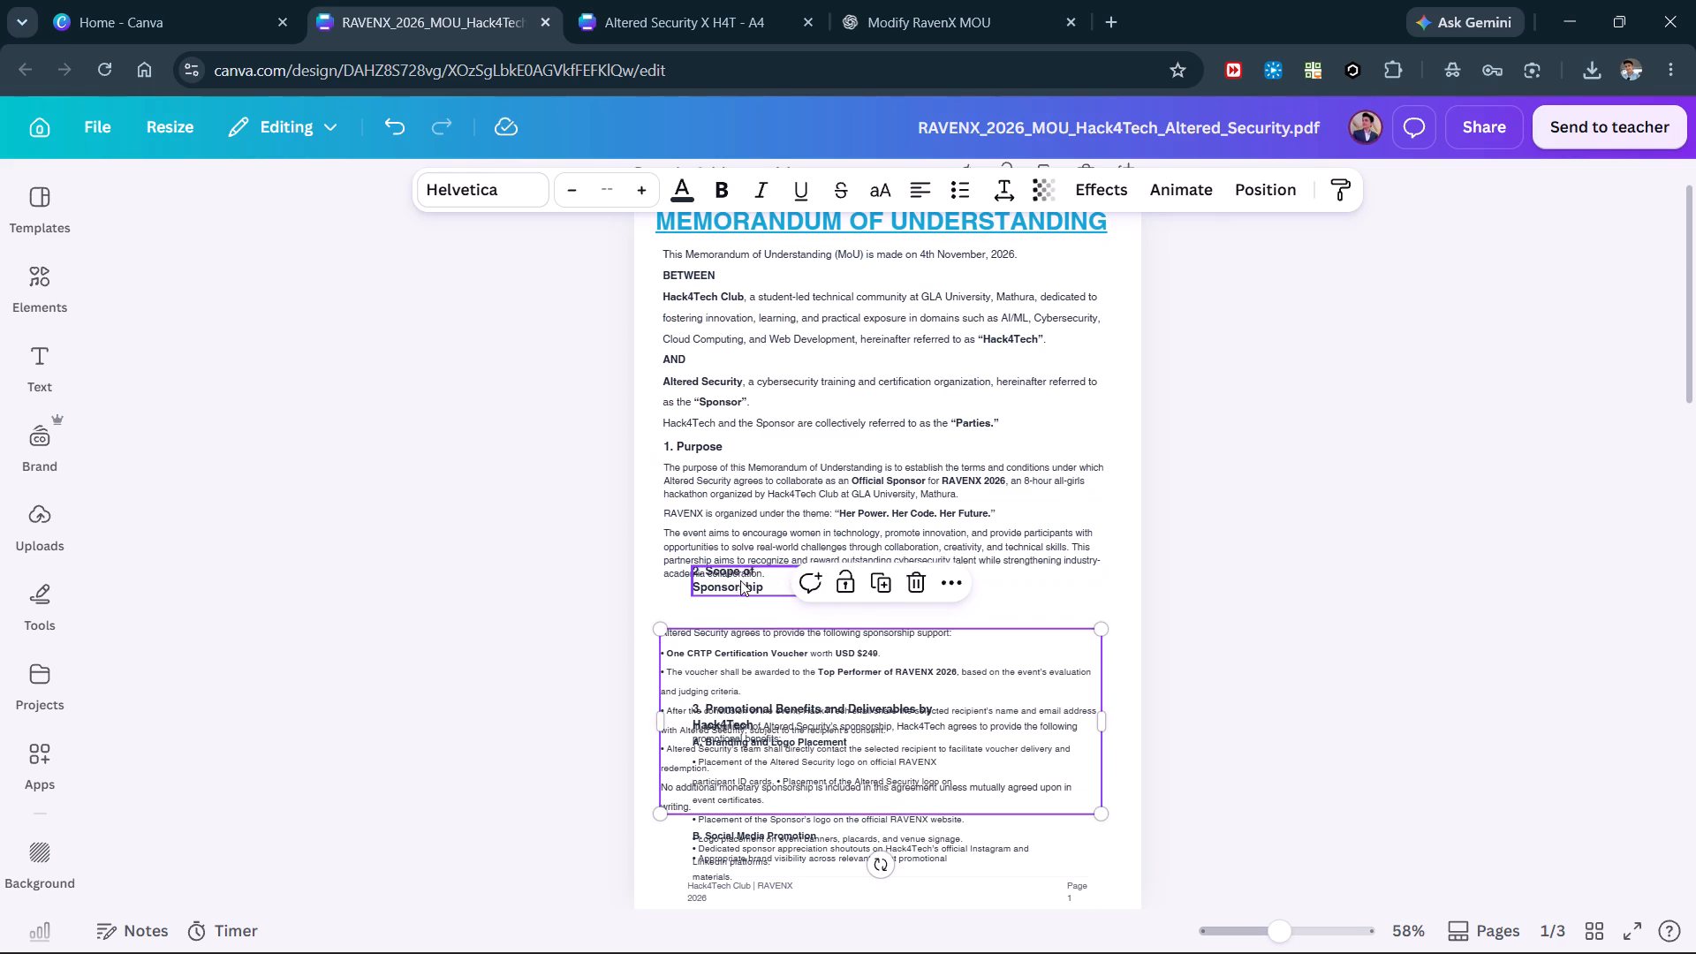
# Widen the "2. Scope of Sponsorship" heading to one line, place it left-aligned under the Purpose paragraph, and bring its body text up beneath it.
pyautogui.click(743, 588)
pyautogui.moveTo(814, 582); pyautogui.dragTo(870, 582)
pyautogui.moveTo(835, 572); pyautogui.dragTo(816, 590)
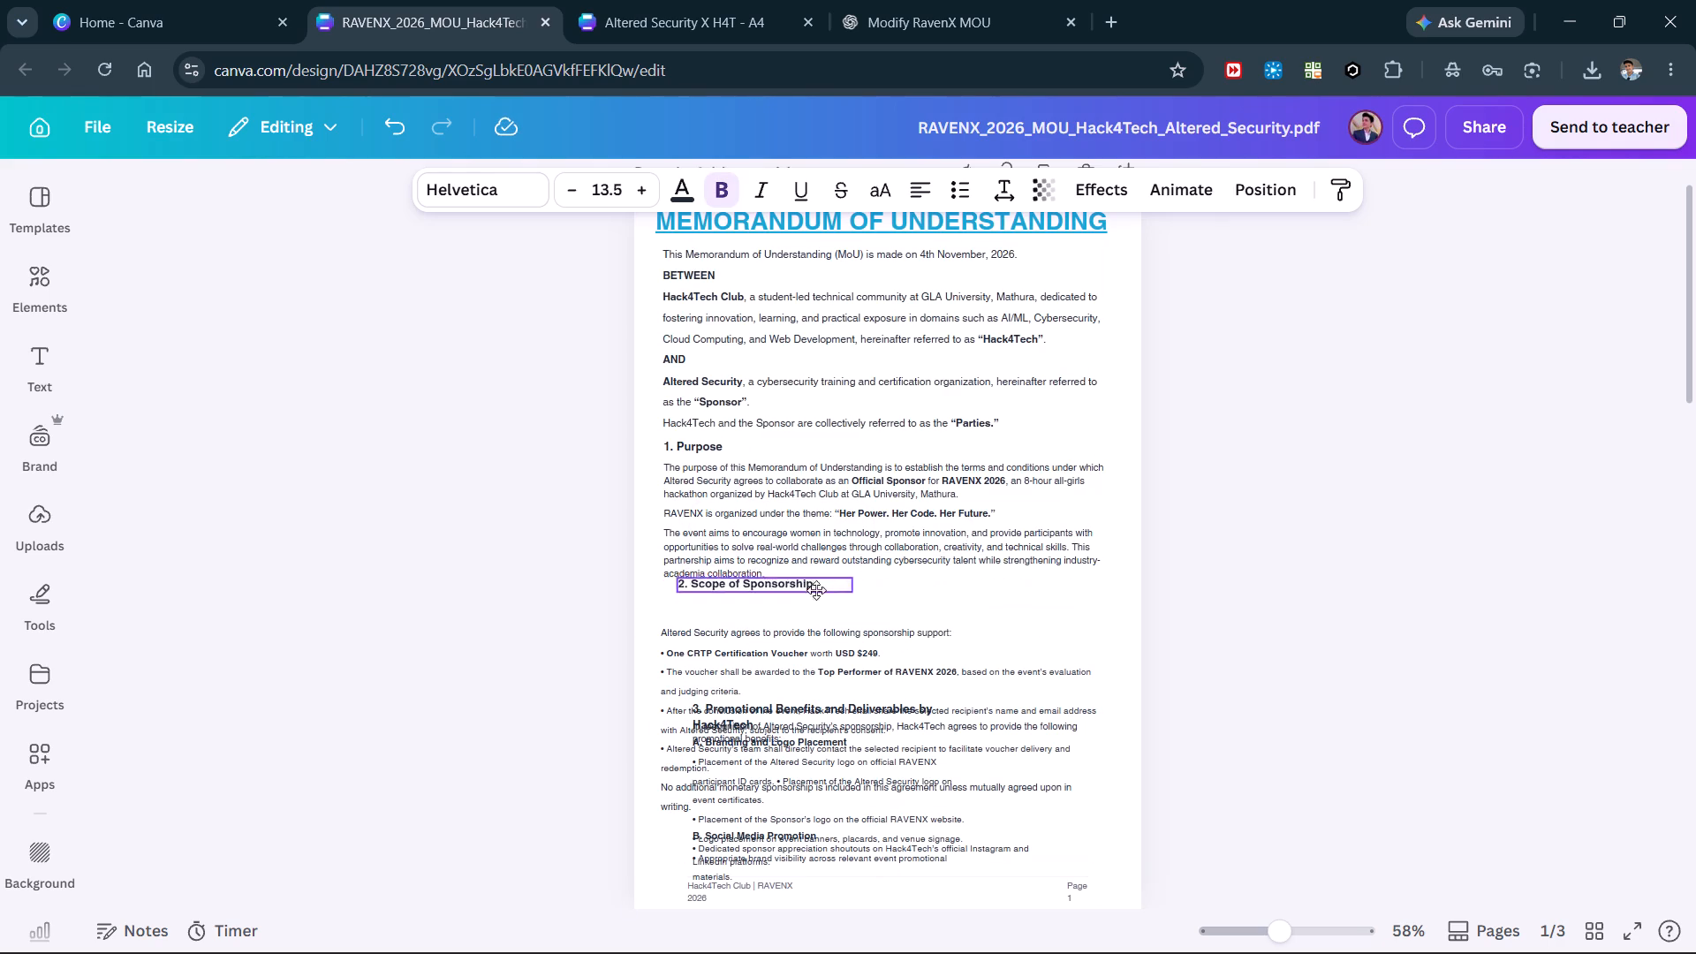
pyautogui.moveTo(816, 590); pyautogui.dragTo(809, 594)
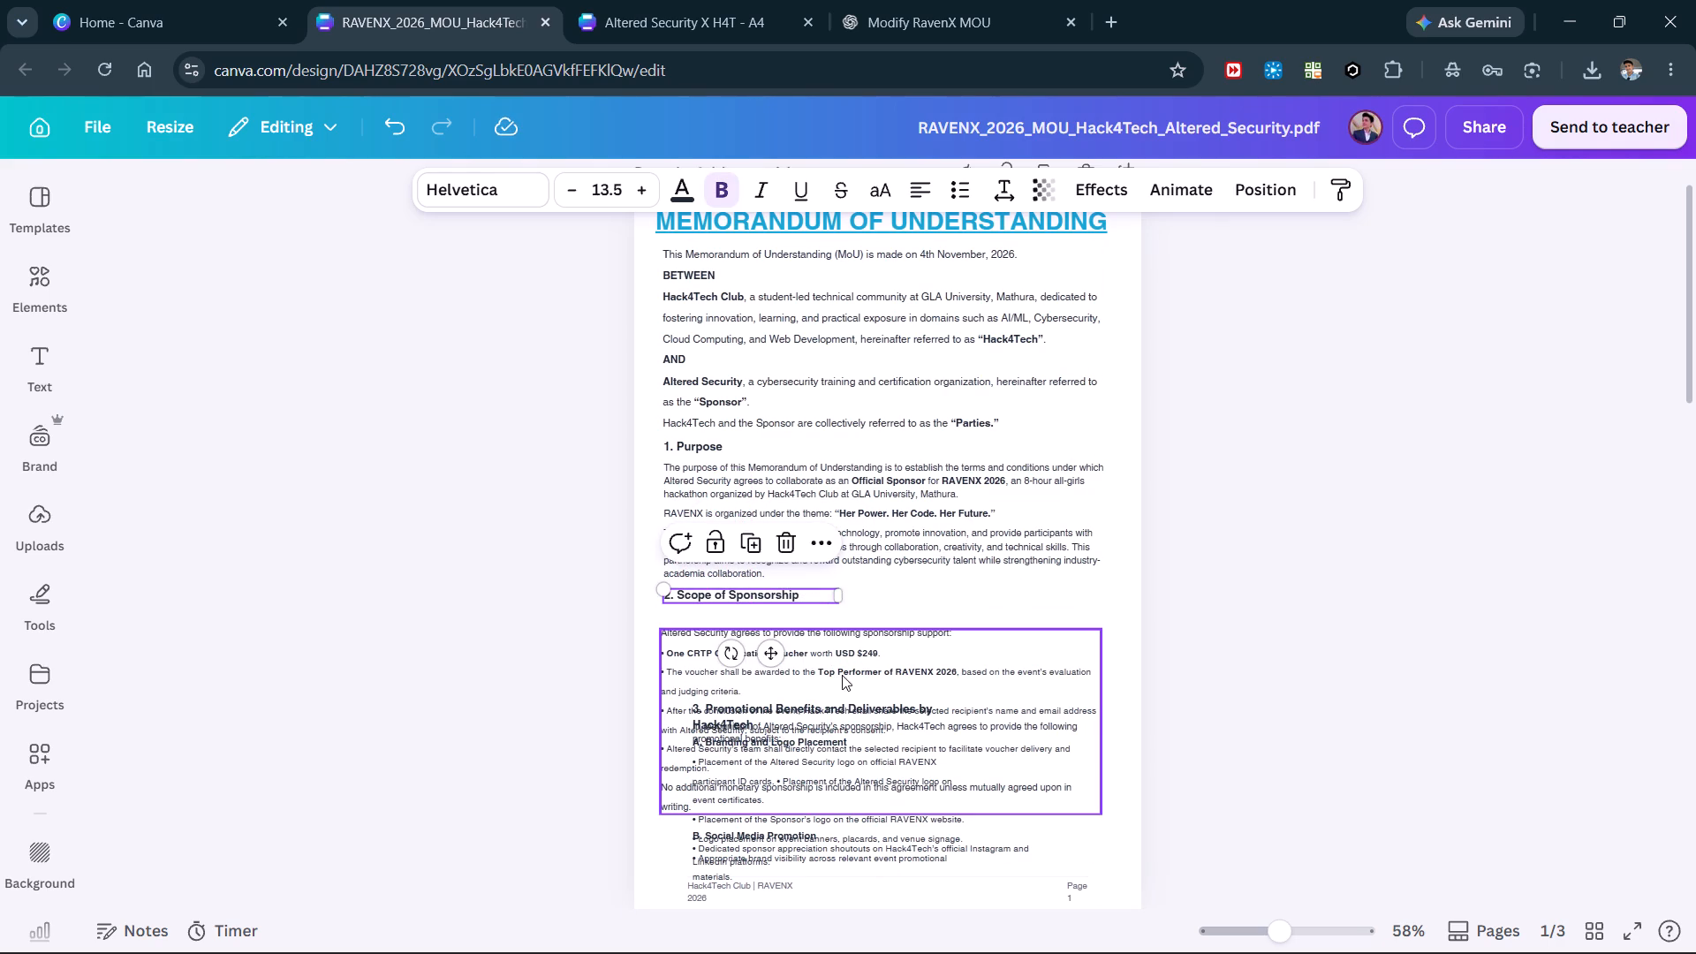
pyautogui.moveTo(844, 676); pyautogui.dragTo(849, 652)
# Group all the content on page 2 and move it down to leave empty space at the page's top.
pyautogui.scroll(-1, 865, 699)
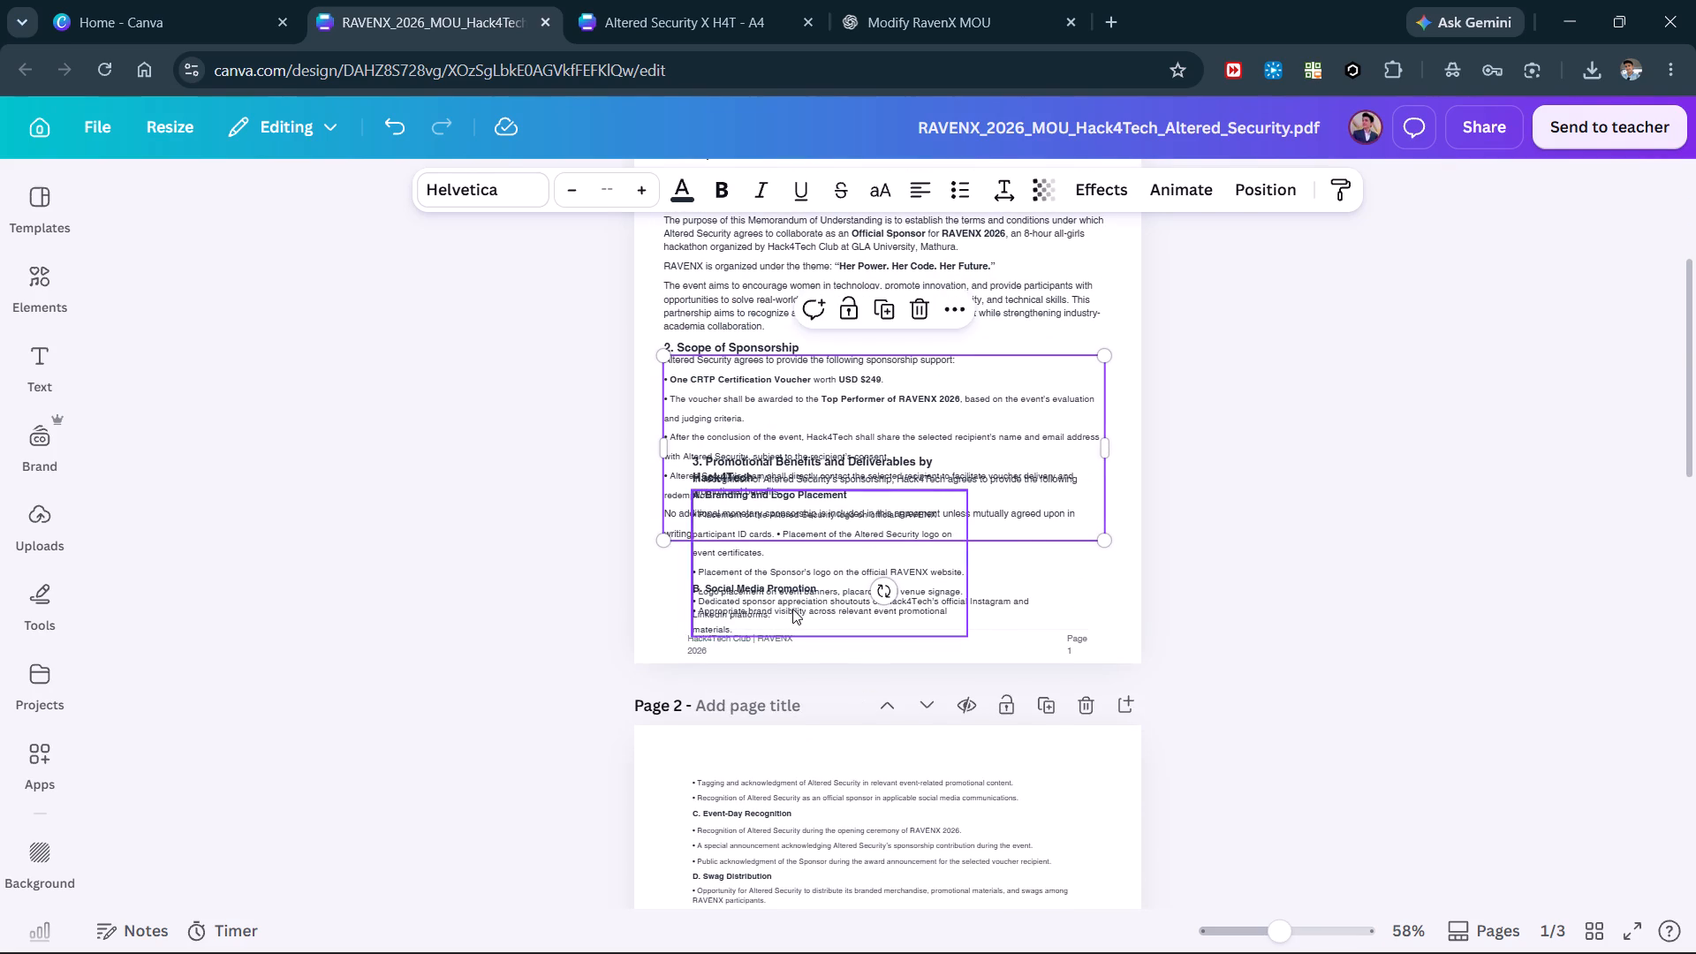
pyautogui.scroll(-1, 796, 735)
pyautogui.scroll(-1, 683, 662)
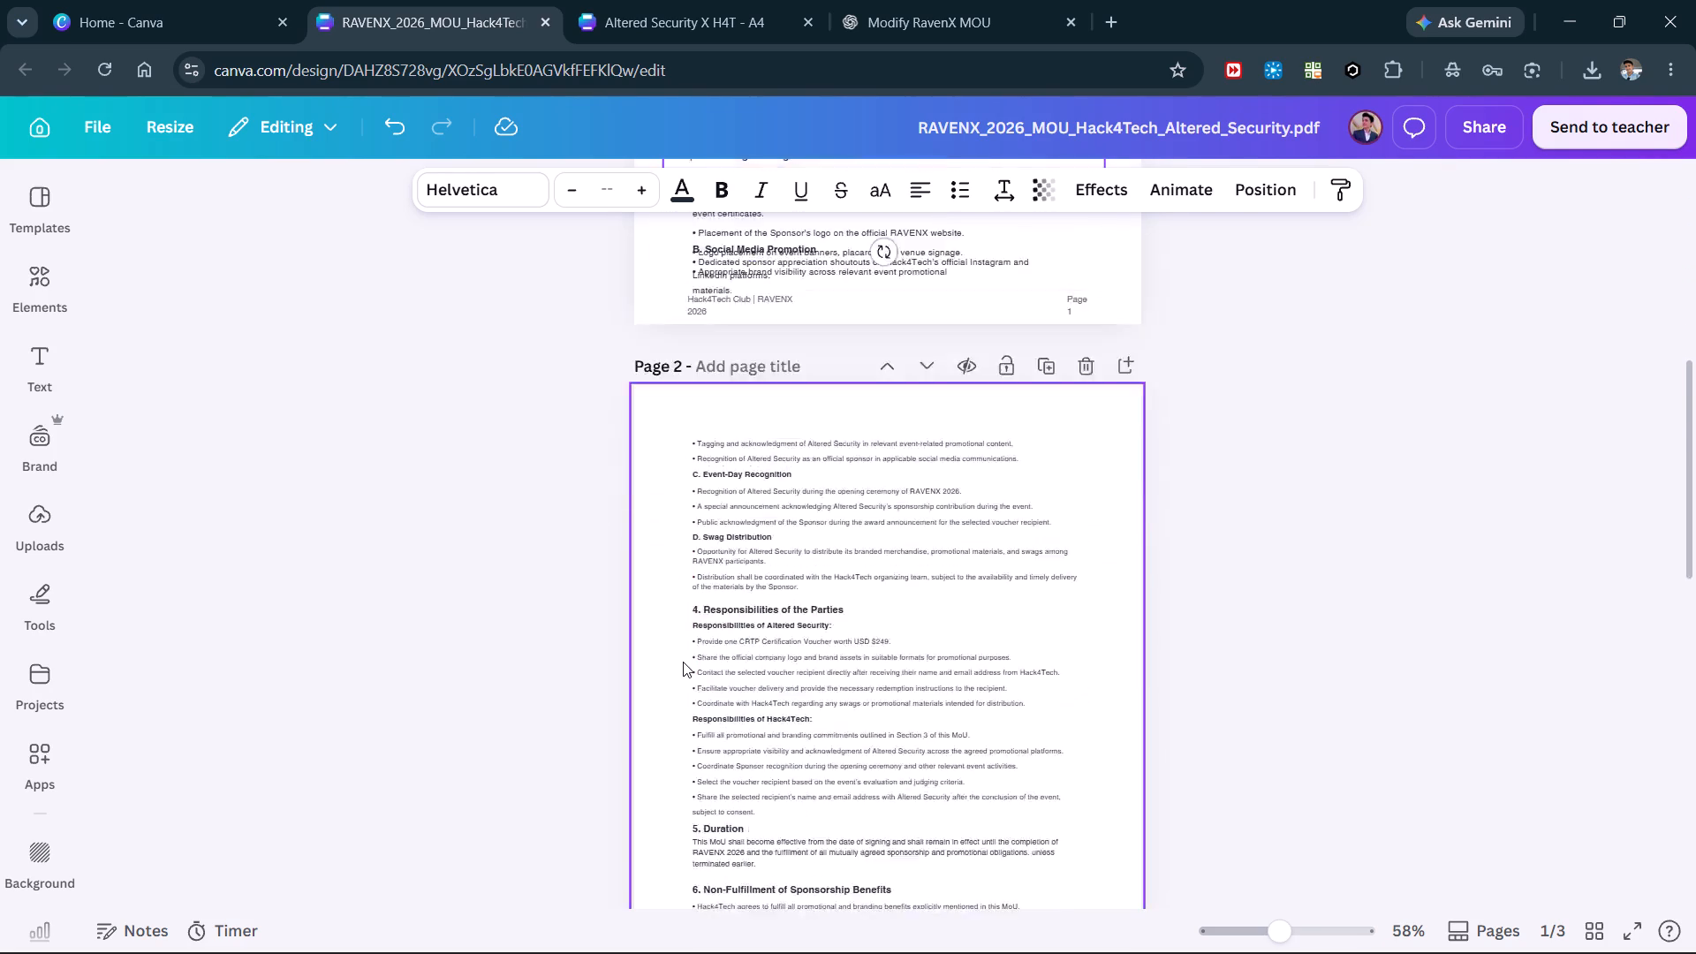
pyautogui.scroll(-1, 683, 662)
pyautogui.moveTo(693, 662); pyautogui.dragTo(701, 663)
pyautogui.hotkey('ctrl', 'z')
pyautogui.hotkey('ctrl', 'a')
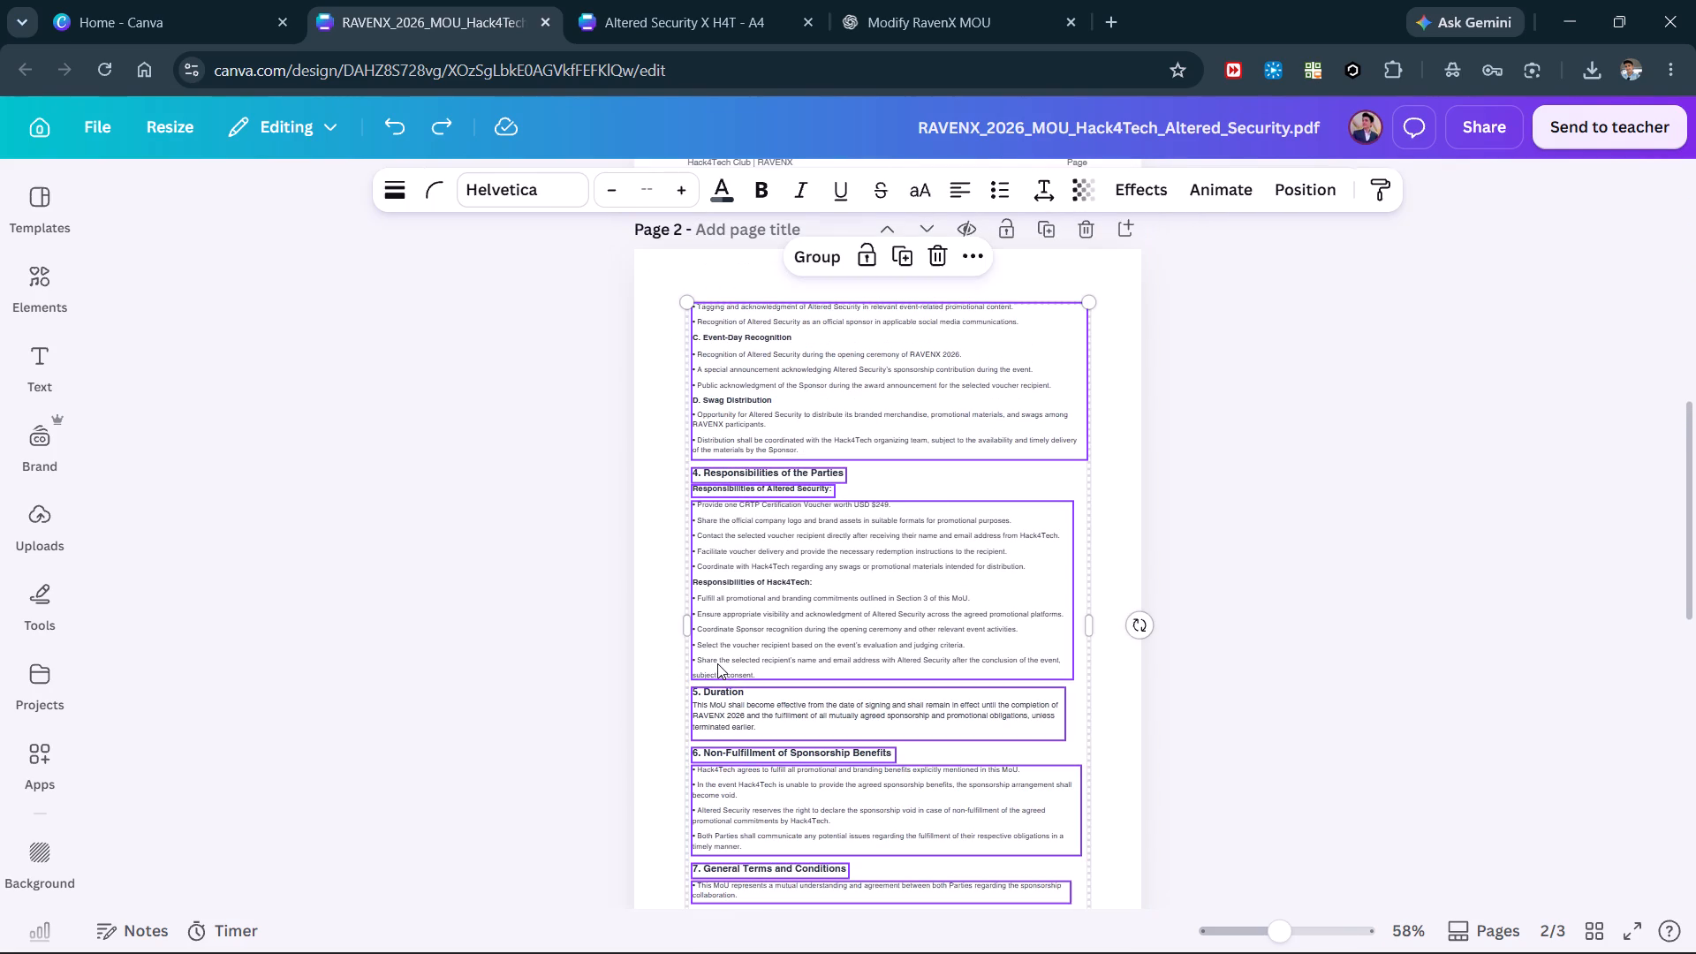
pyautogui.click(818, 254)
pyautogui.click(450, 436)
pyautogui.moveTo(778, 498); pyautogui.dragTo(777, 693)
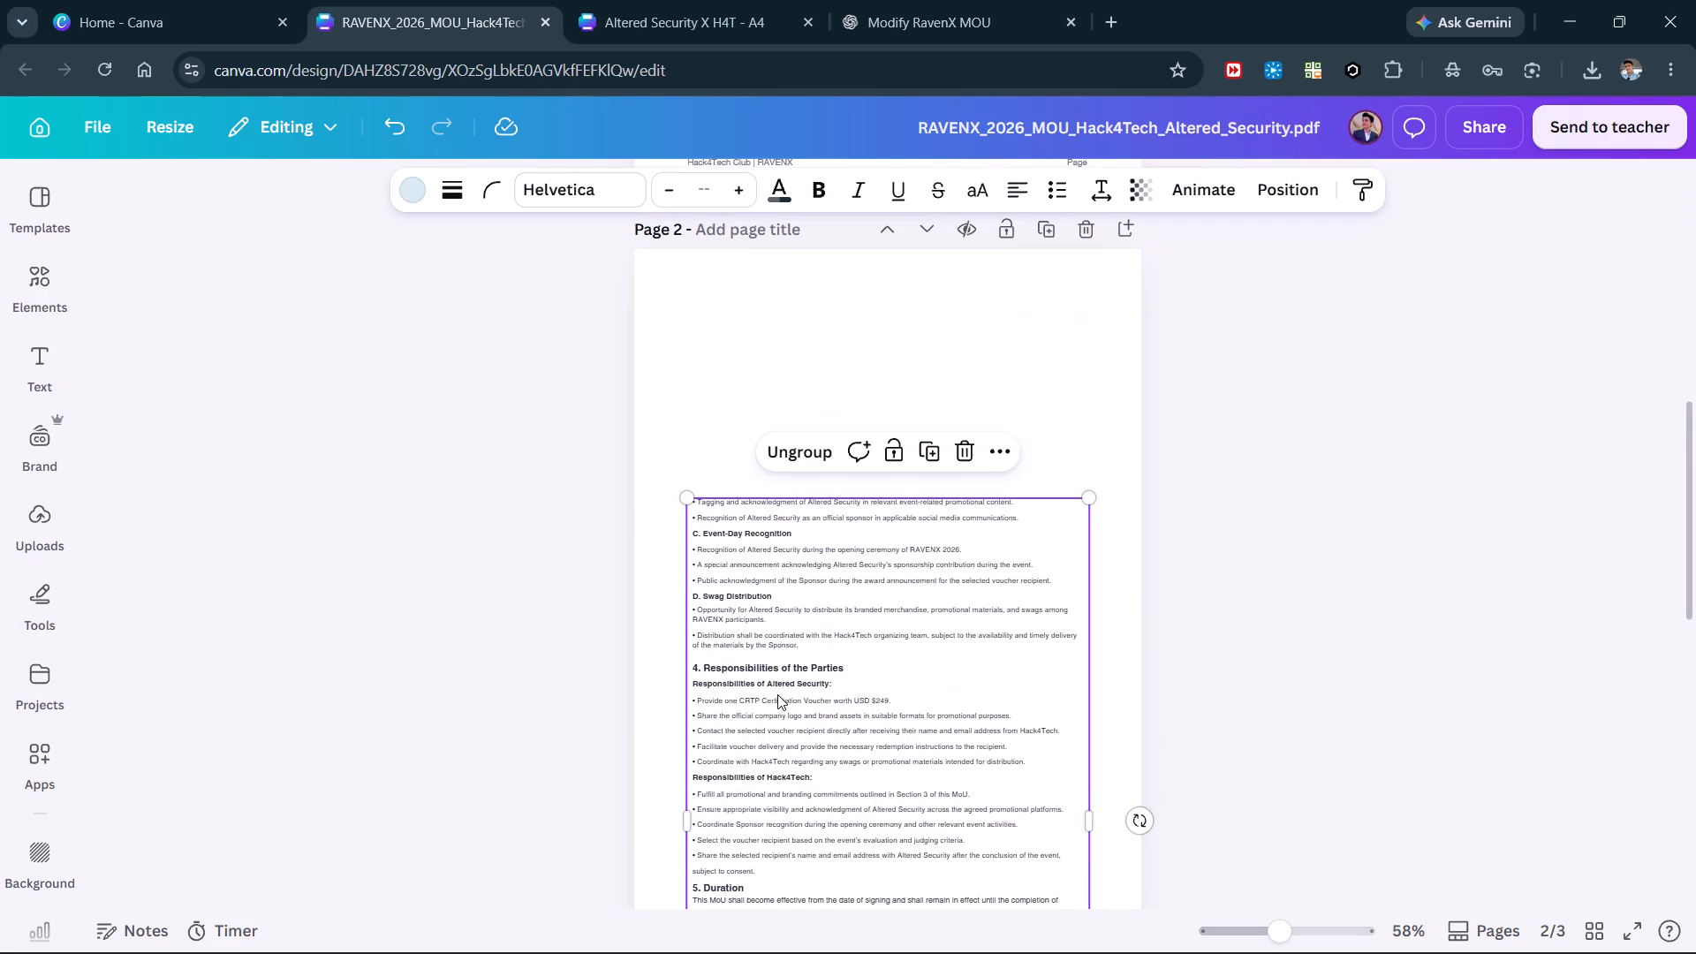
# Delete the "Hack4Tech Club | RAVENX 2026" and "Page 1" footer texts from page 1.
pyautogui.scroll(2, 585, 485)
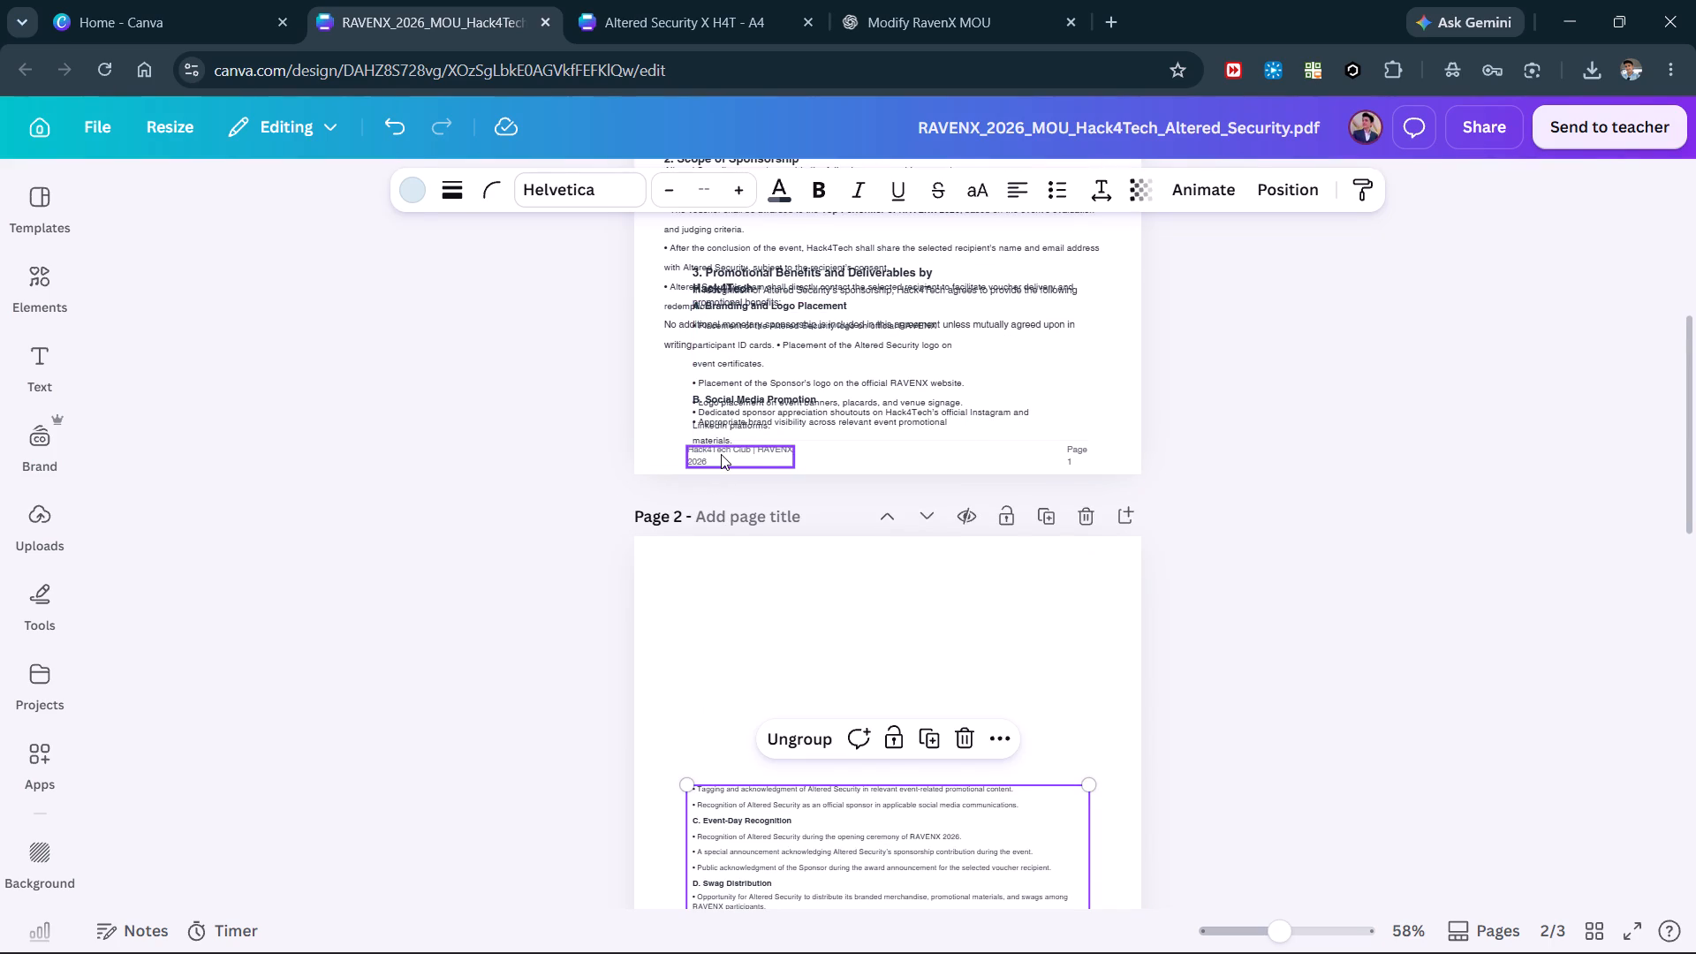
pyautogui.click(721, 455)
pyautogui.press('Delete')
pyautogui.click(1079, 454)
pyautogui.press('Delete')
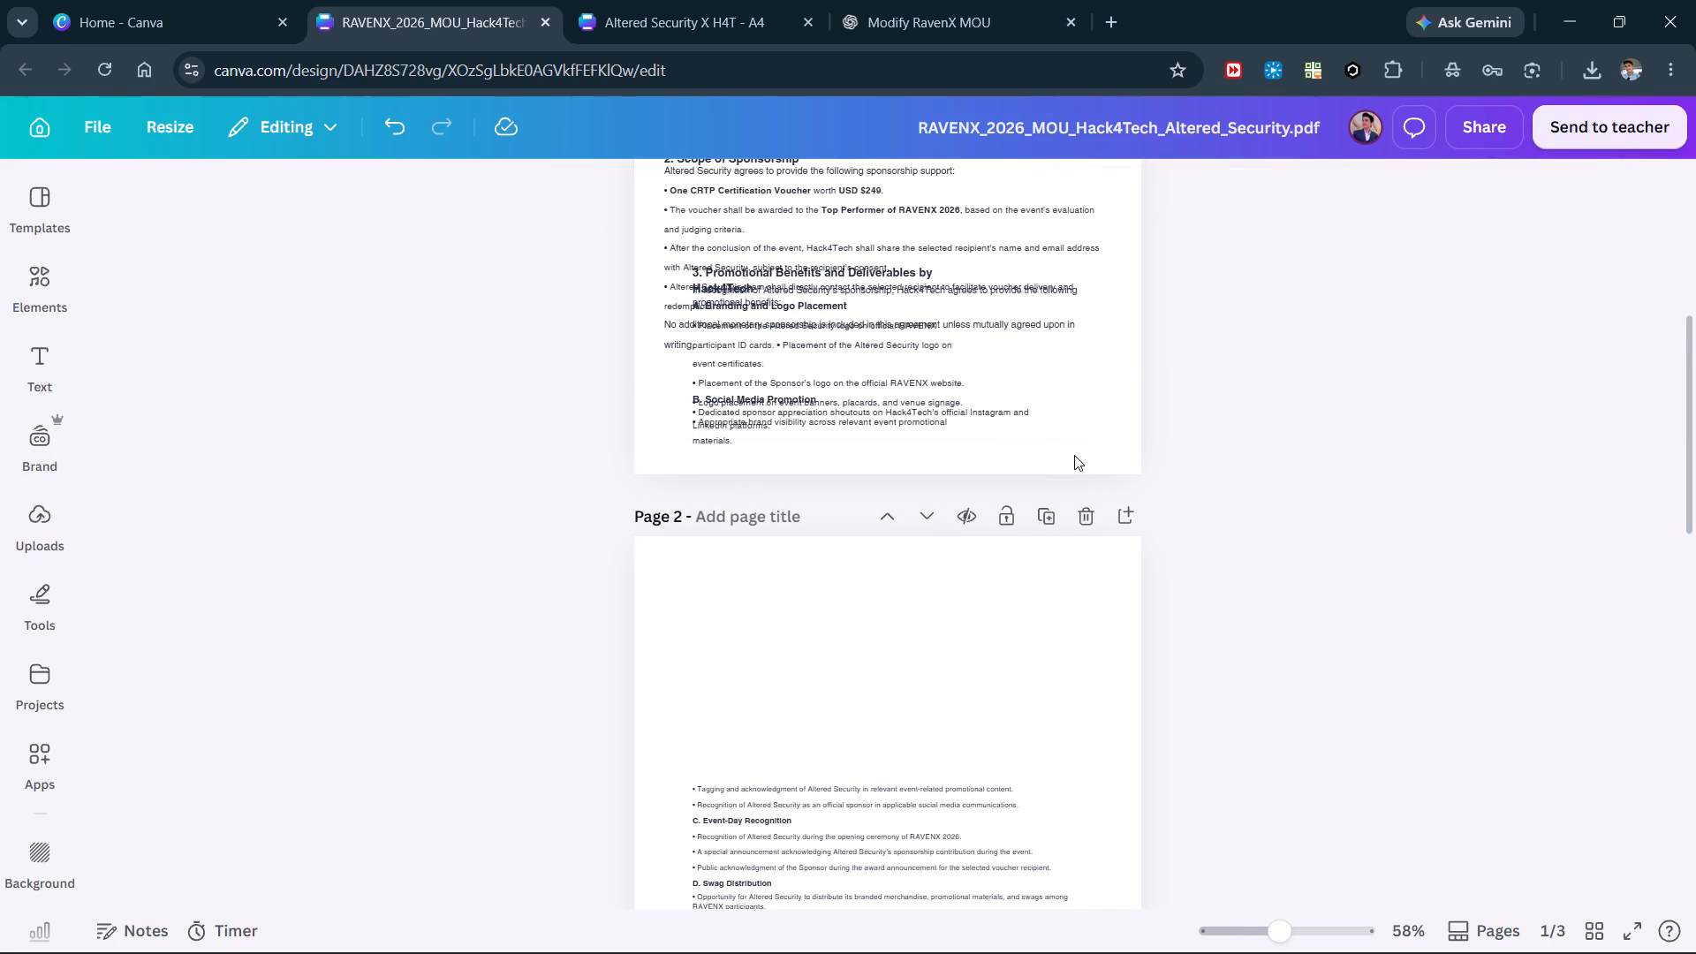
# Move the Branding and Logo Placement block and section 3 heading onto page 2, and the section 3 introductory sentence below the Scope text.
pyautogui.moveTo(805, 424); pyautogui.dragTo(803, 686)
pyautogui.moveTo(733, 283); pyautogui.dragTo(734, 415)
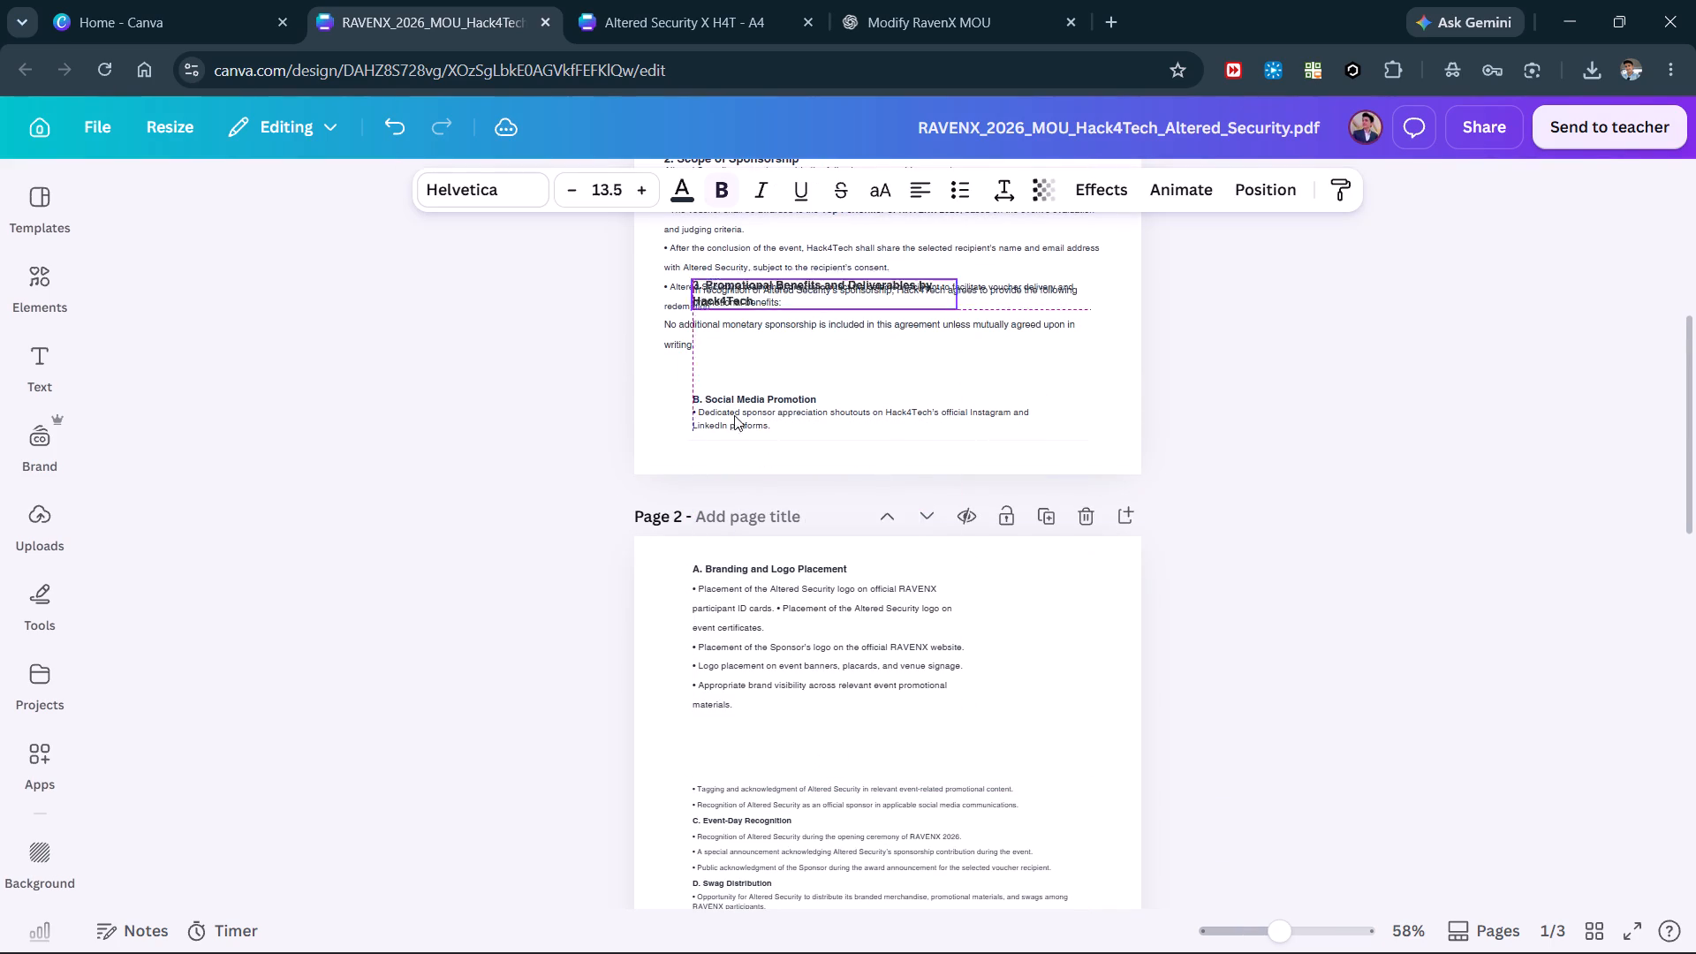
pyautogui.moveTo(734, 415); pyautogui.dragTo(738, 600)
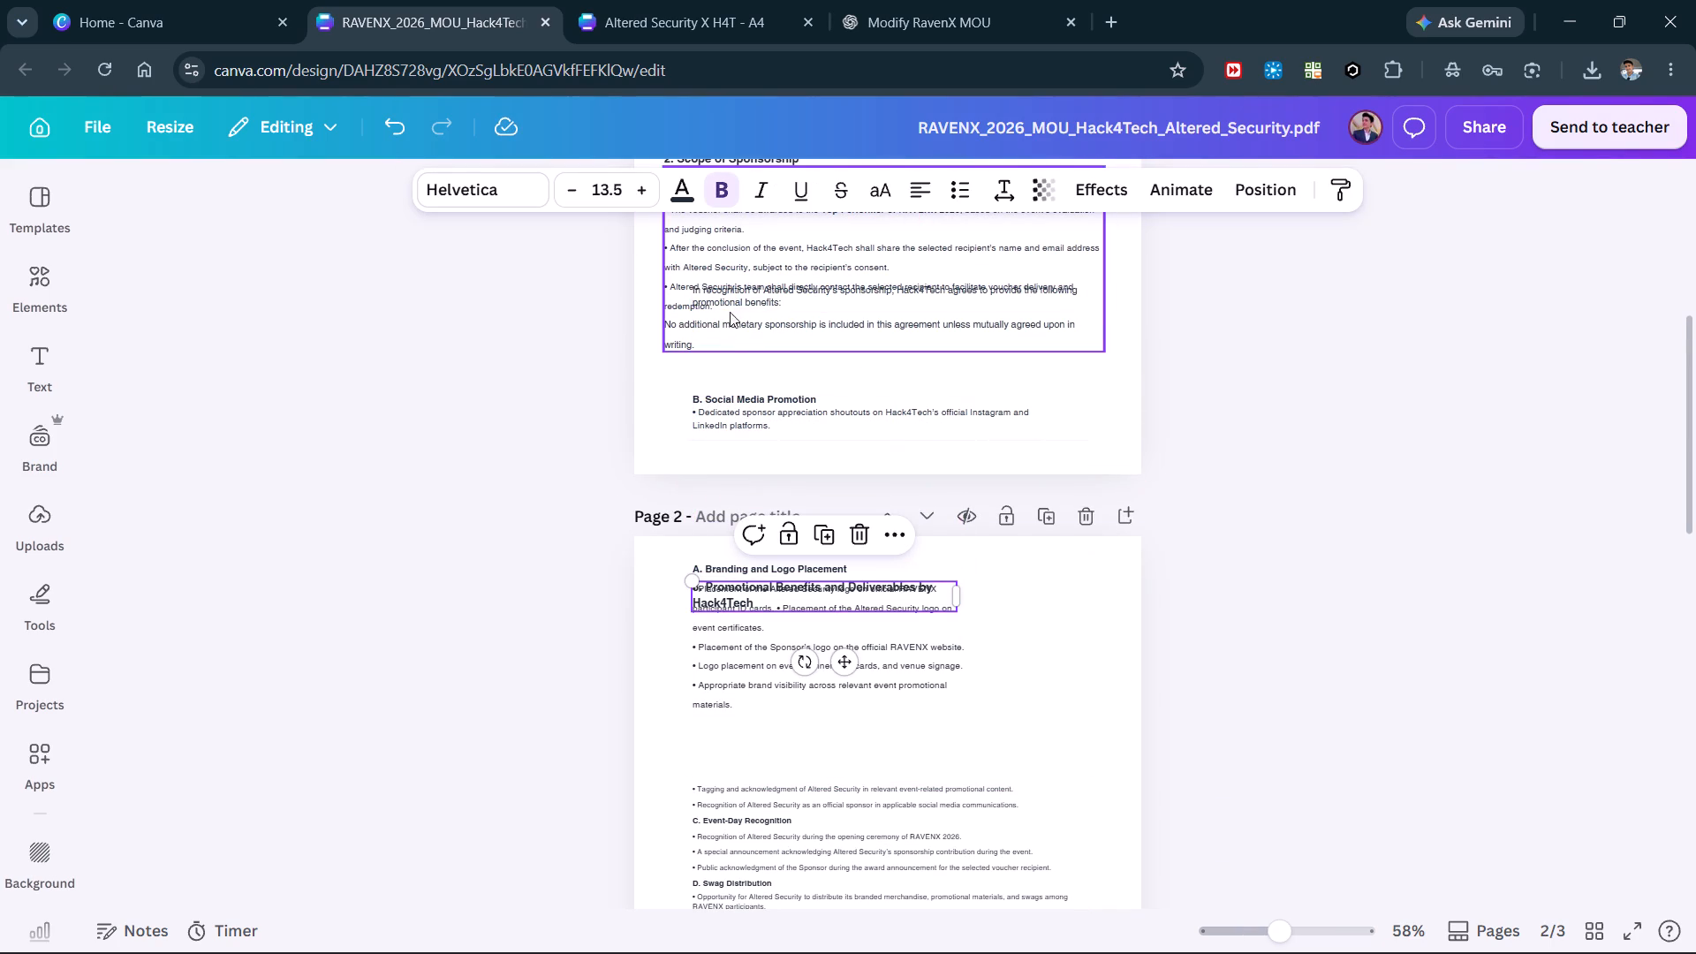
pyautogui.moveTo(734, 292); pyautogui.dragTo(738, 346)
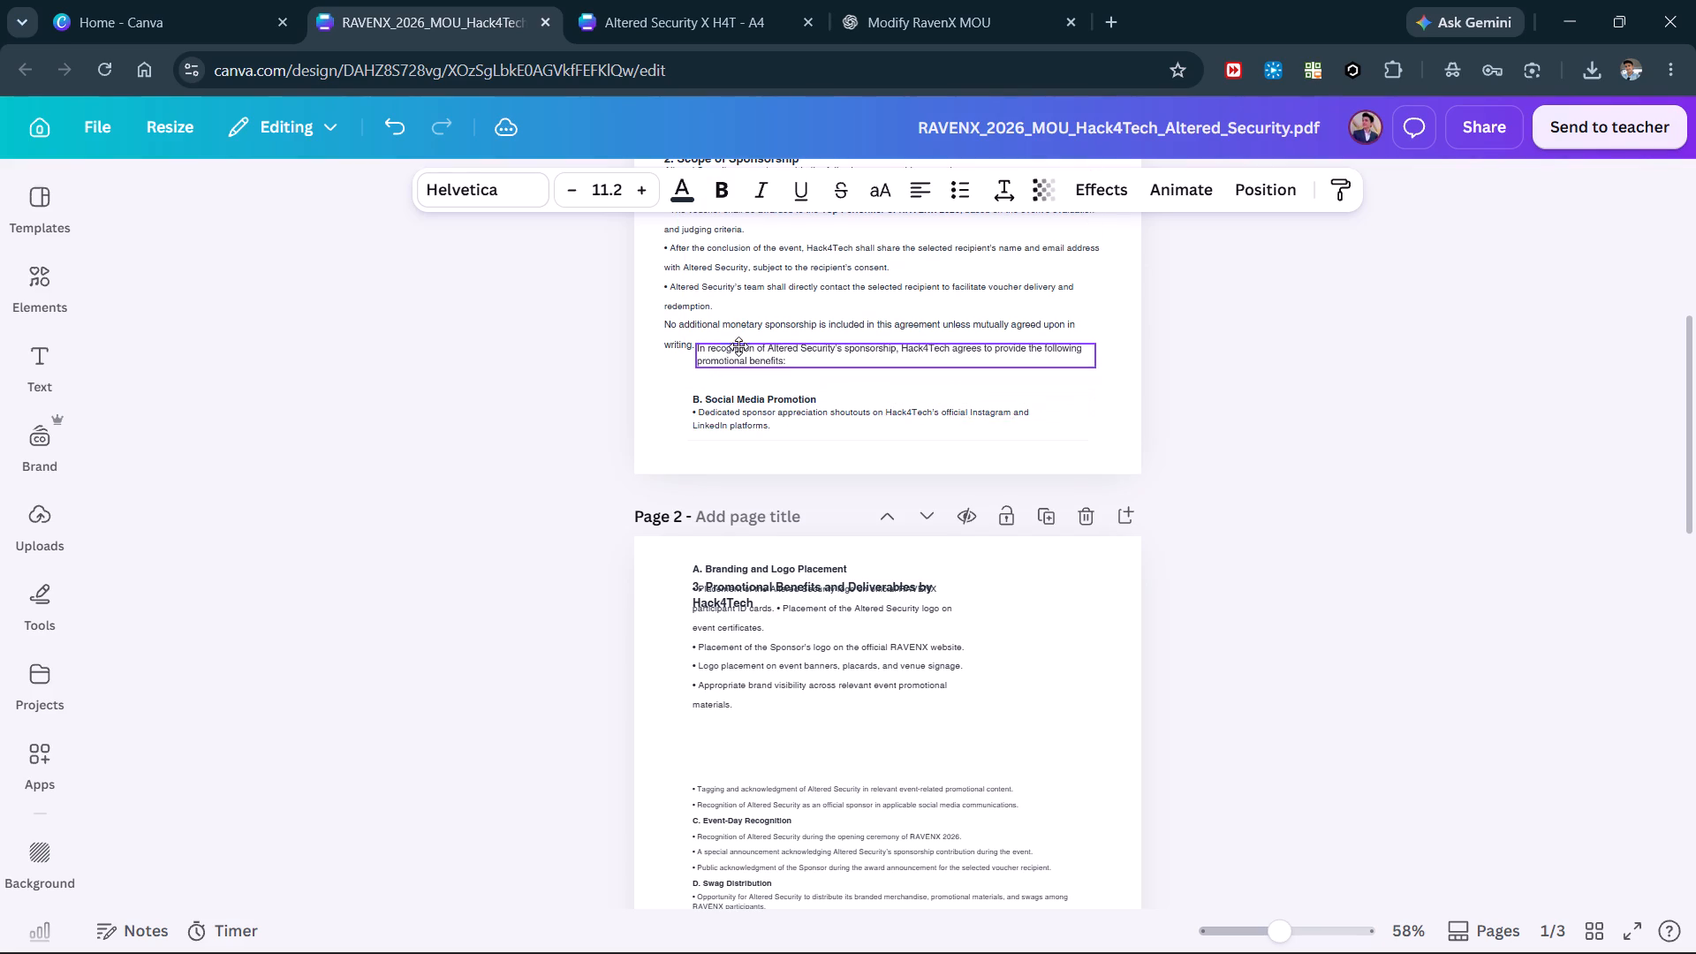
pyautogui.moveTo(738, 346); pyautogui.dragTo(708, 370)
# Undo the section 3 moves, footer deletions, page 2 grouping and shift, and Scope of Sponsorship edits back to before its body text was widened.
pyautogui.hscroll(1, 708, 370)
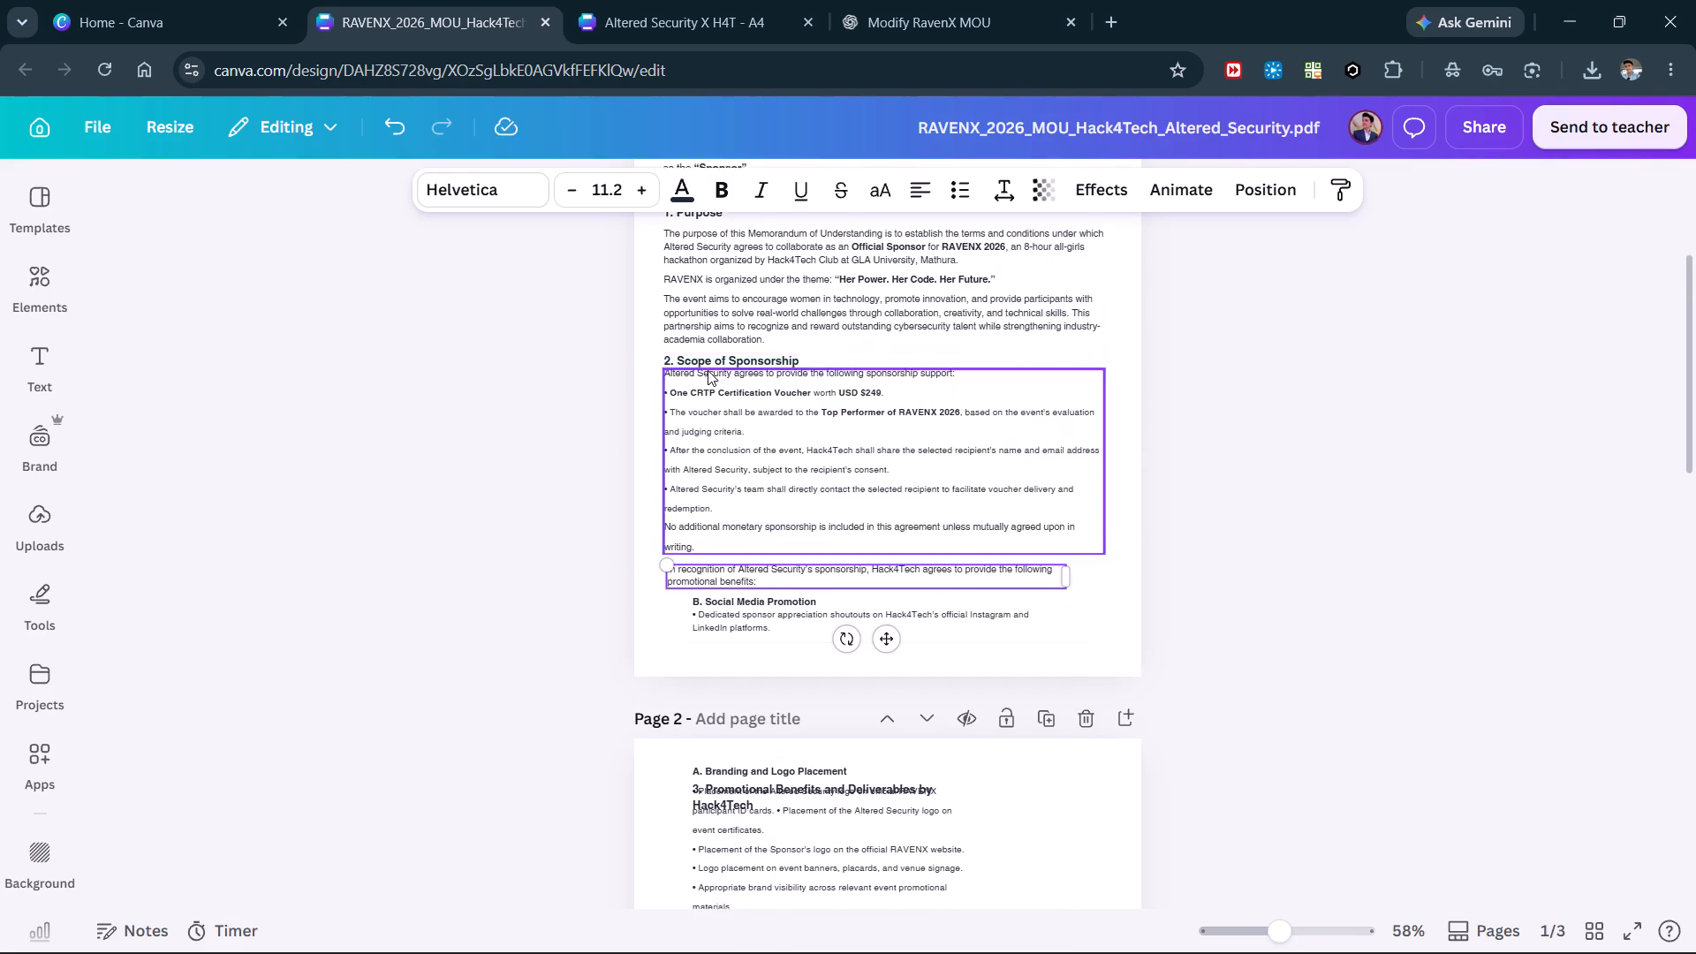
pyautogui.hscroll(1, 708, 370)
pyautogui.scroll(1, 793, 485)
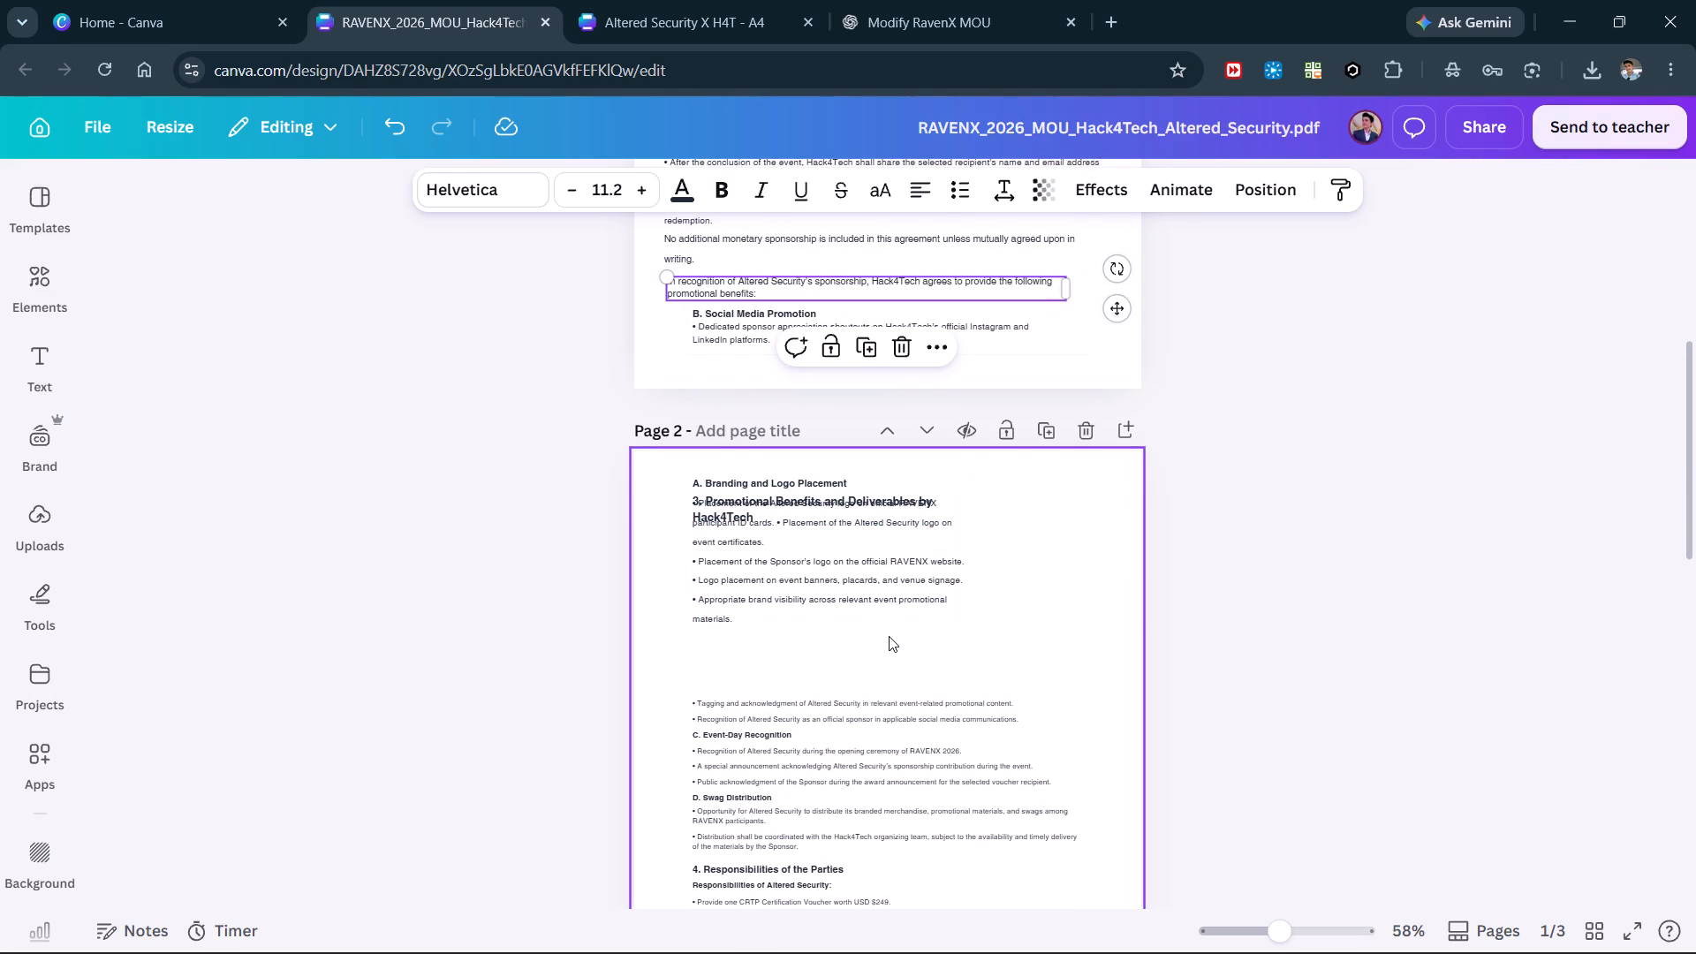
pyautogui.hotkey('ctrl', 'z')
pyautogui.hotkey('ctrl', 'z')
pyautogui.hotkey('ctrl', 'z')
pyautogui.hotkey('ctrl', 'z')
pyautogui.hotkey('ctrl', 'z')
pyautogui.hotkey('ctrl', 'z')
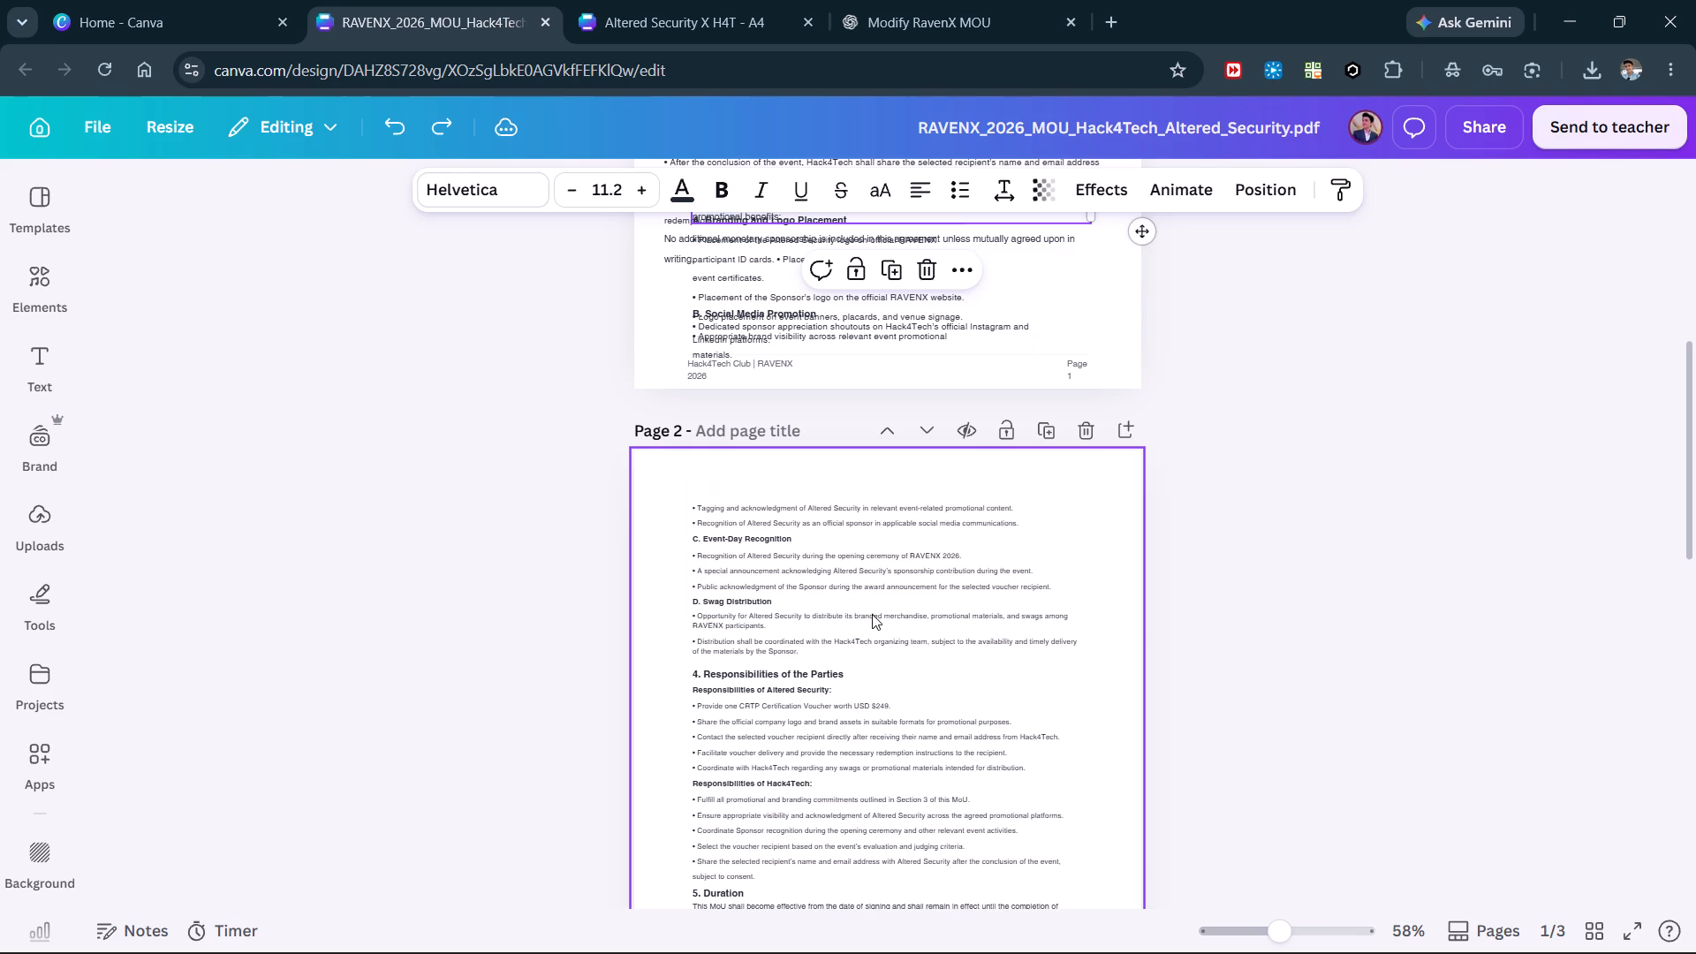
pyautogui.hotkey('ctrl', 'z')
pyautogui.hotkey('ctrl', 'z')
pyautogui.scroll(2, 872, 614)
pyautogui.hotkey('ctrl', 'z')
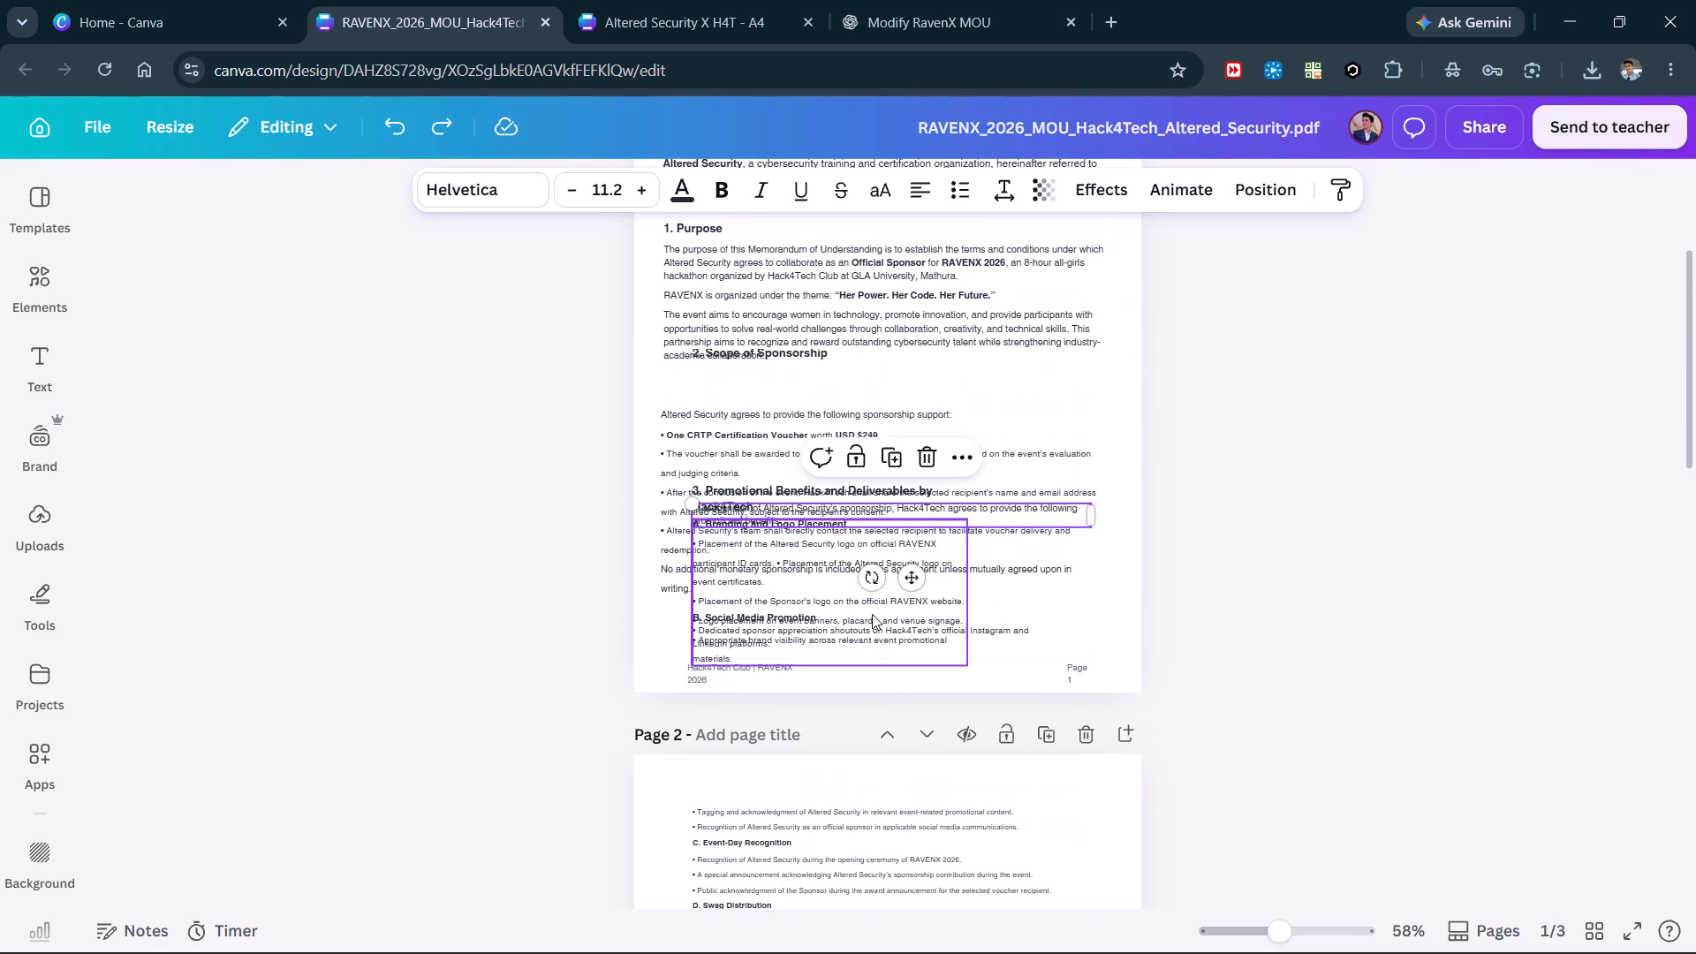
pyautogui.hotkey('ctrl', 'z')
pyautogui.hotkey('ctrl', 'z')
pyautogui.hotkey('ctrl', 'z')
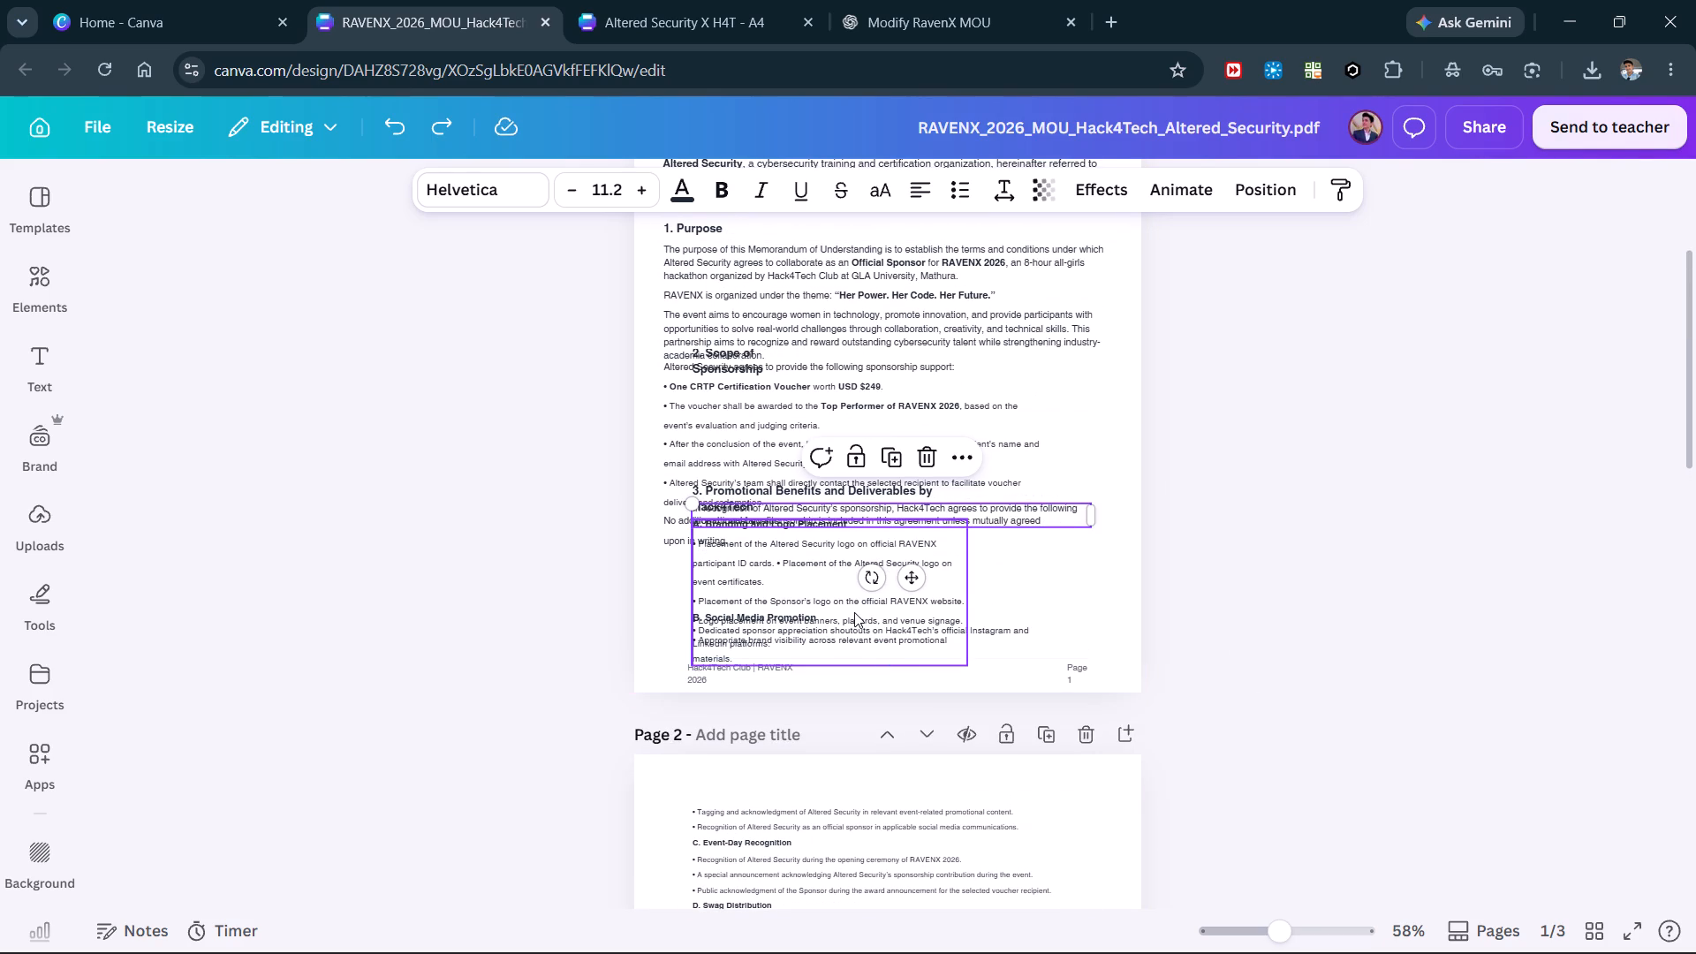
# Undo all the remaining page 1 edits back to the original imported MoU layout.
pyautogui.hotkey('ctrl', 'z')
pyautogui.hotkey('ctrl', 'z')
pyautogui.hotkey('ctrl', 'z')
pyautogui.hotkey('ctrl', 'z')
pyautogui.hotkey('ctrl', 'z')
pyautogui.hotkey('ctrl', 'z')
pyautogui.hotkey('ctrl', 'z')
pyautogui.hotkey('ctrl', 'z')
pyautogui.hotkey('ctrl', 'z')
pyautogui.hotkey('ctrl', 'z')
pyautogui.hotkey('ctrl', 'z')
pyautogui.hotkey('ctrl', 'z')
pyautogui.hotkey('ctrl', 'z')
pyautogui.hotkey('ctrl', 'z')
pyautogui.hotkey('ctrl', 'z')
pyautogui.hotkey('ctrl', 'z')
pyautogui.hotkey('ctrl', 'z')
pyautogui.hotkey('ctrl', 'z')
pyautogui.hotkey('ctrl', 'z')
pyautogui.hotkey('ctrl', 'z')
pyautogui.hotkey('ctrl', 'z')
pyautogui.hotkey('ctrl', 'z')
pyautogui.hotkey('ctrl', 'z')
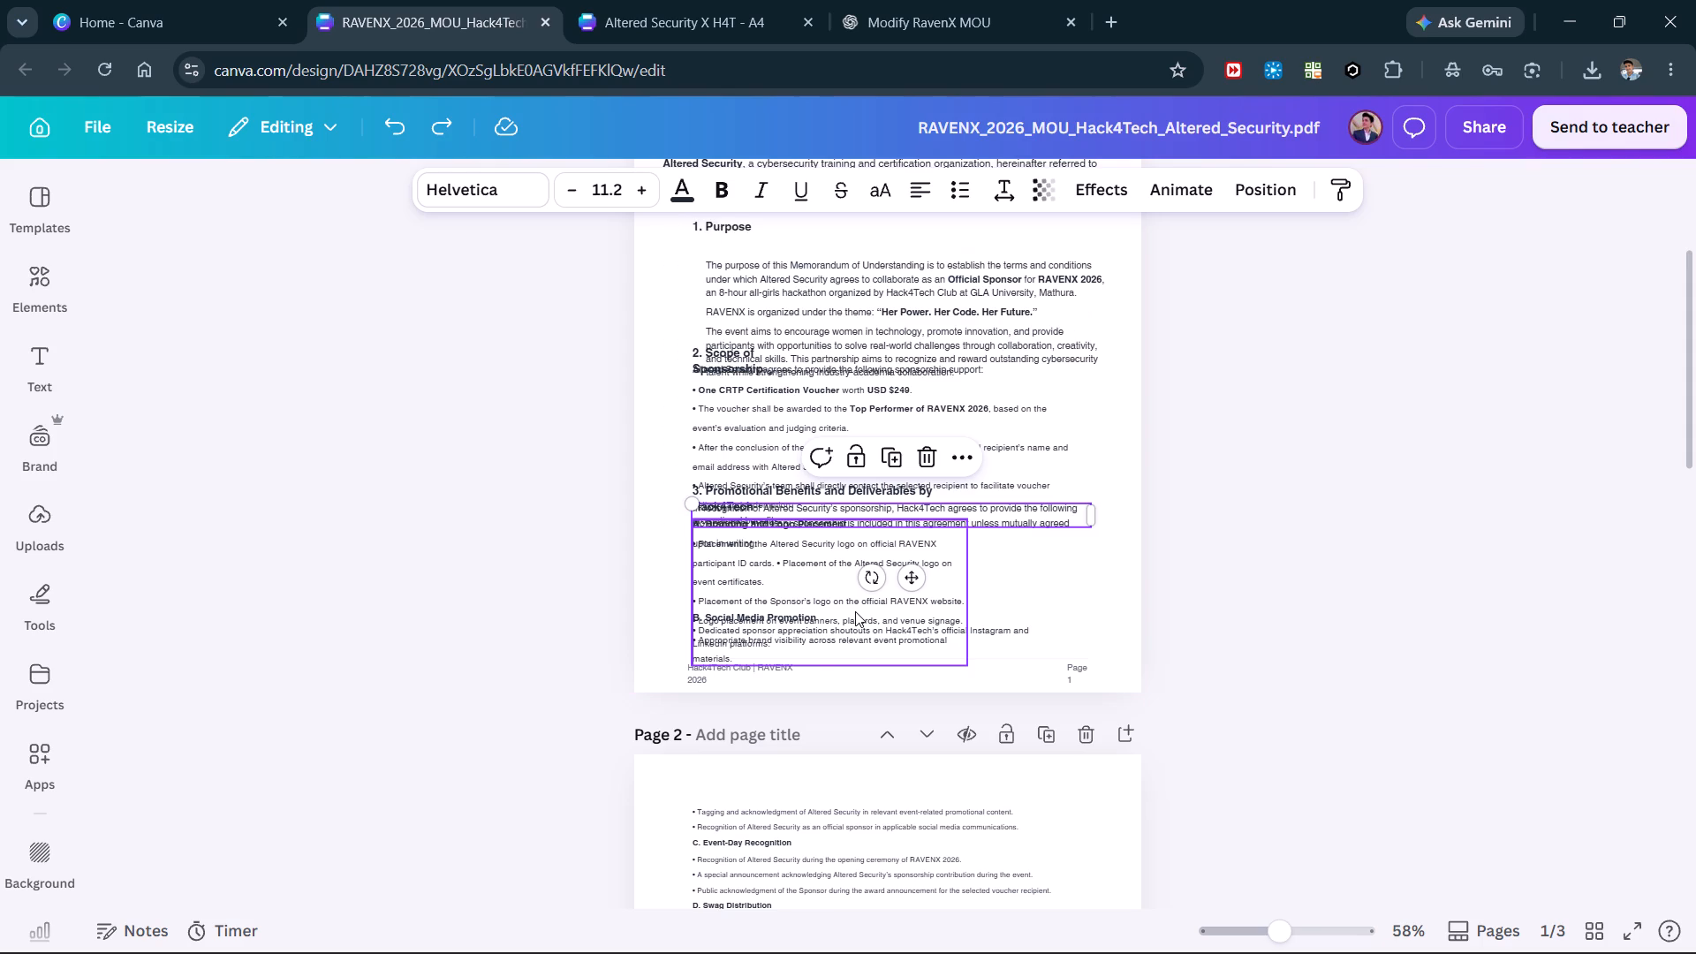
pyautogui.scroll(2, 855, 611)
pyautogui.click(574, 628)
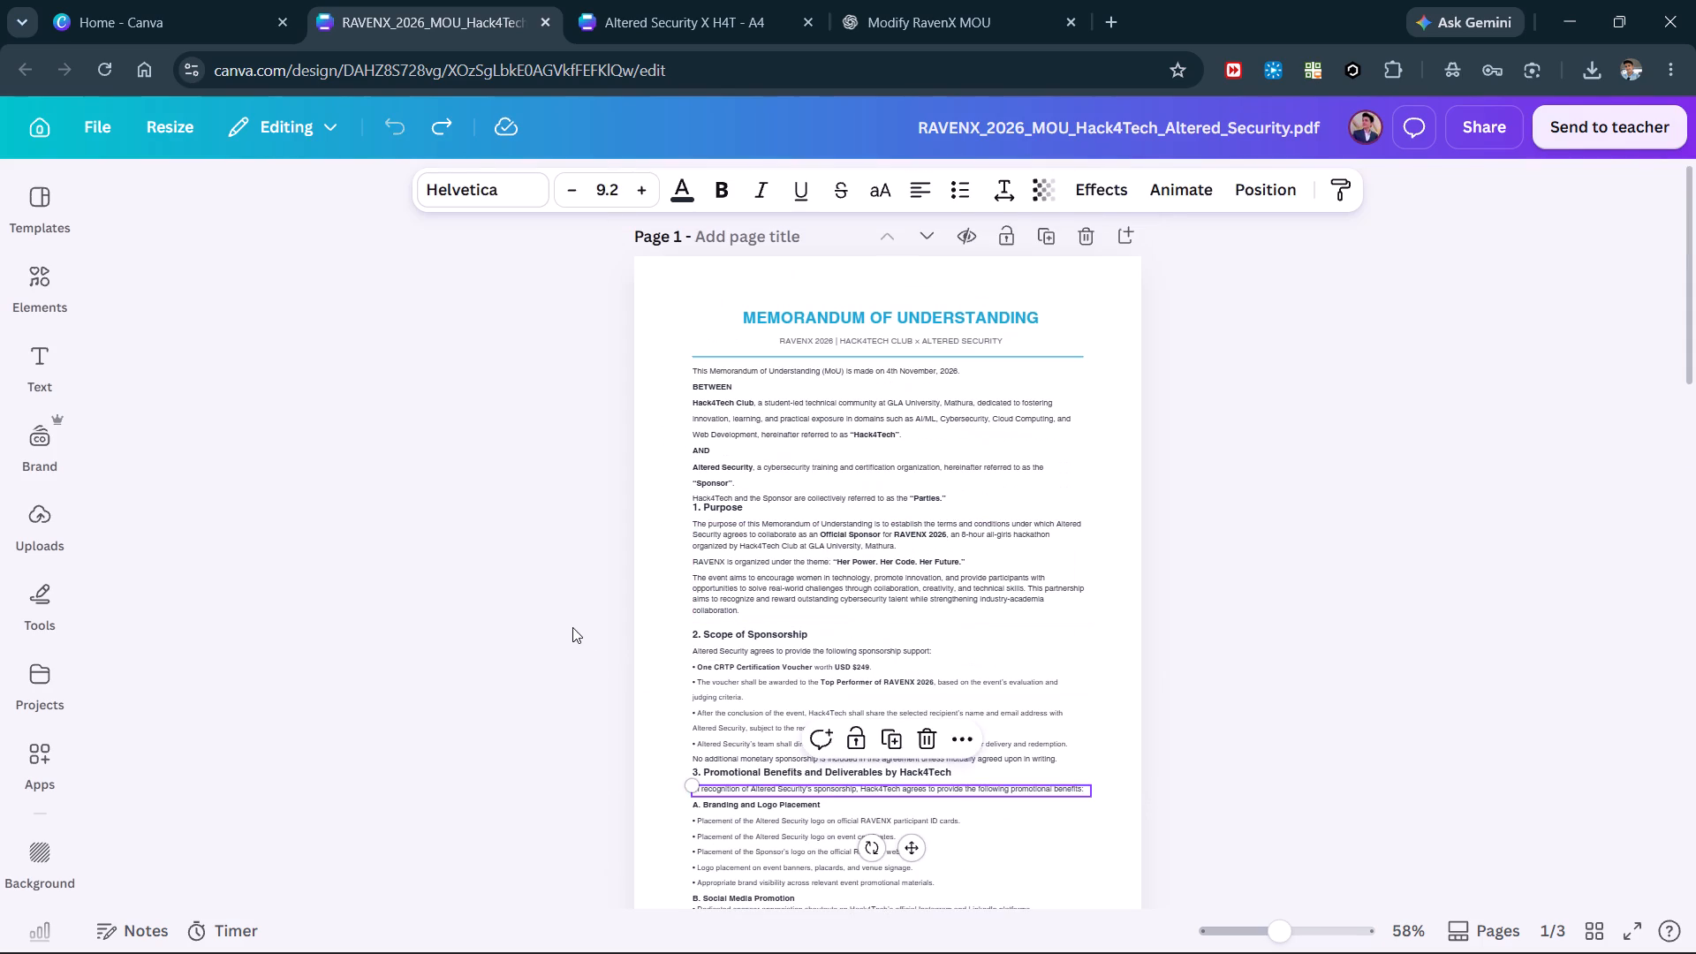
# Redo the title's move to the top of page 1 and the deletion of the subtitle and blue divider line.
pyautogui.hotkey('ctrl', 'y')
pyautogui.hotkey('ctrl', 'y')
pyautogui.hotkey('ctrl', 'y')
pyautogui.hotkey('ctrl', 'y')
pyautogui.hotkey('ctrl', 'y')
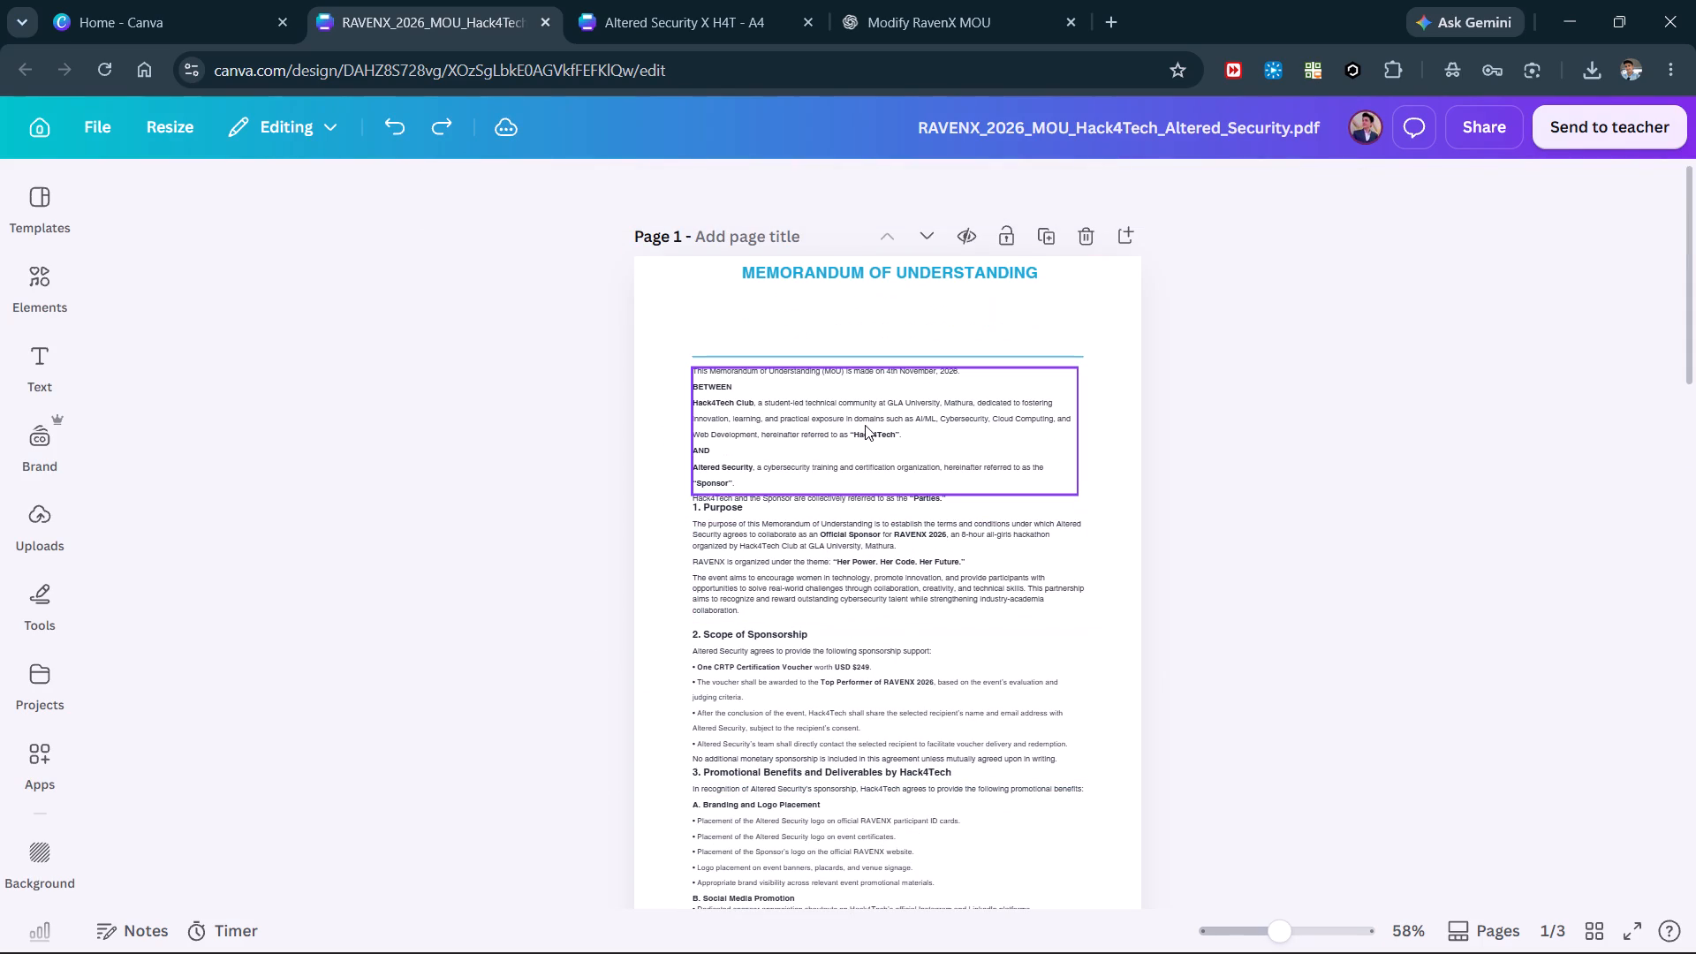
pyautogui.hotkey('ctrl', 'y')
pyautogui.hotkey('ctrl', 'y')
pyautogui.click(595, 428)
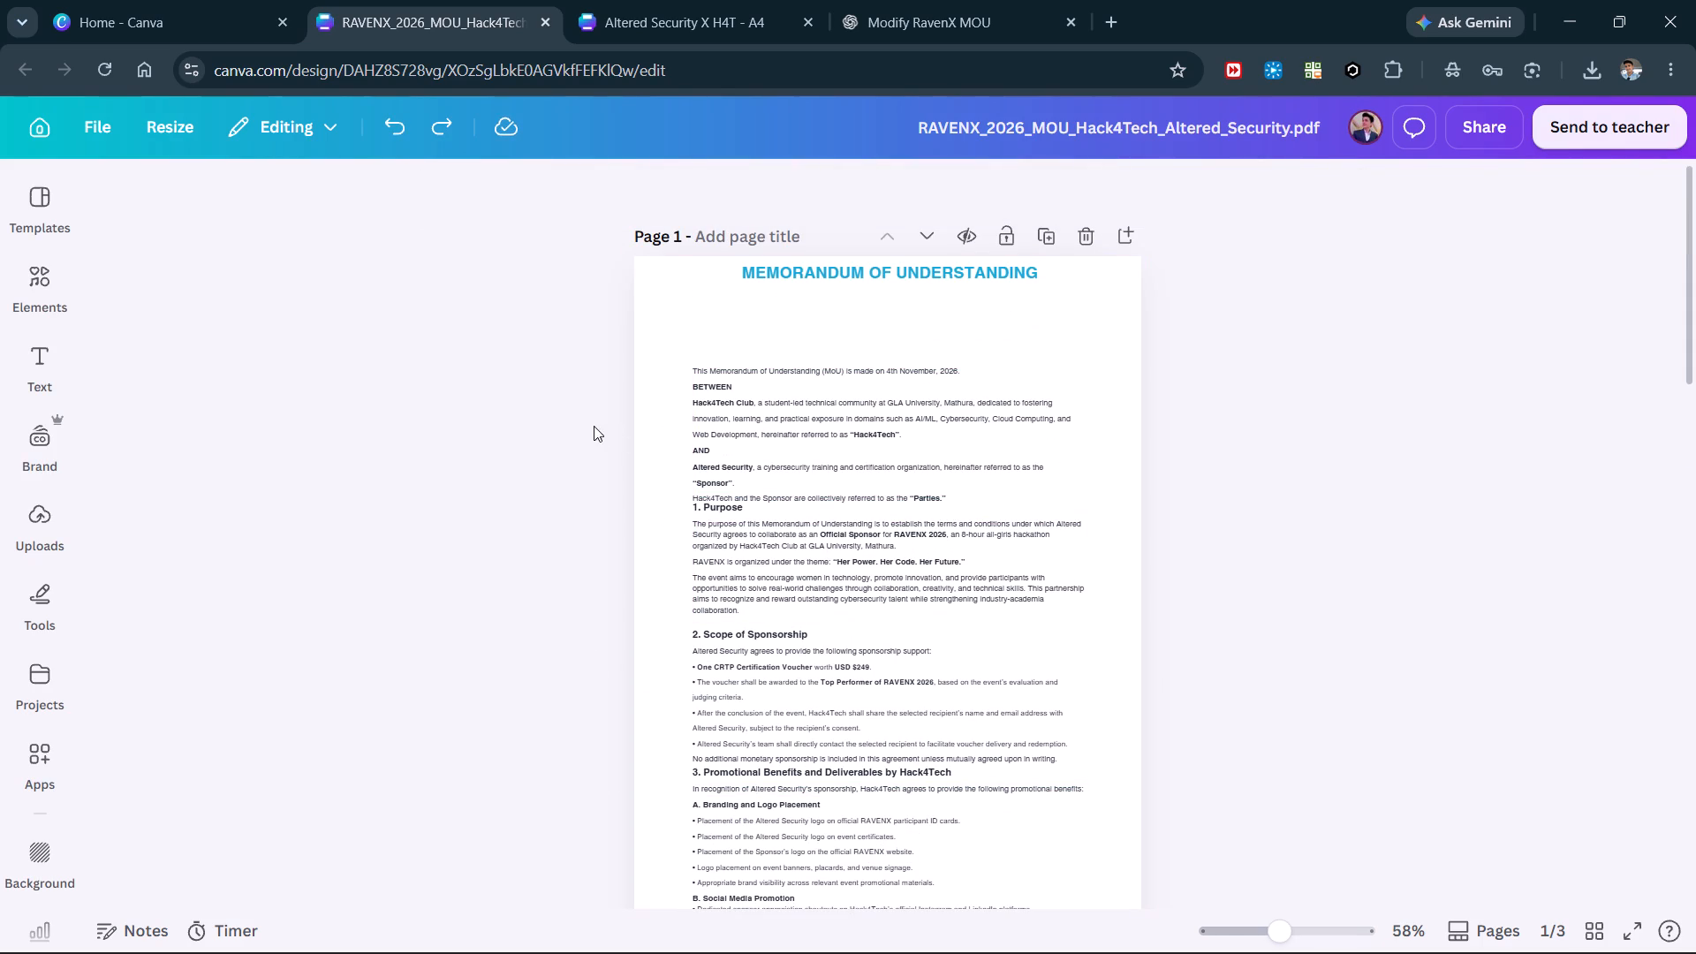
# Group everything on page 1 except the title, and move the group up and toward the left margin, beneath the title.
pyautogui.click(745, 547)
pyautogui.hotkey('ctrl', 'a')
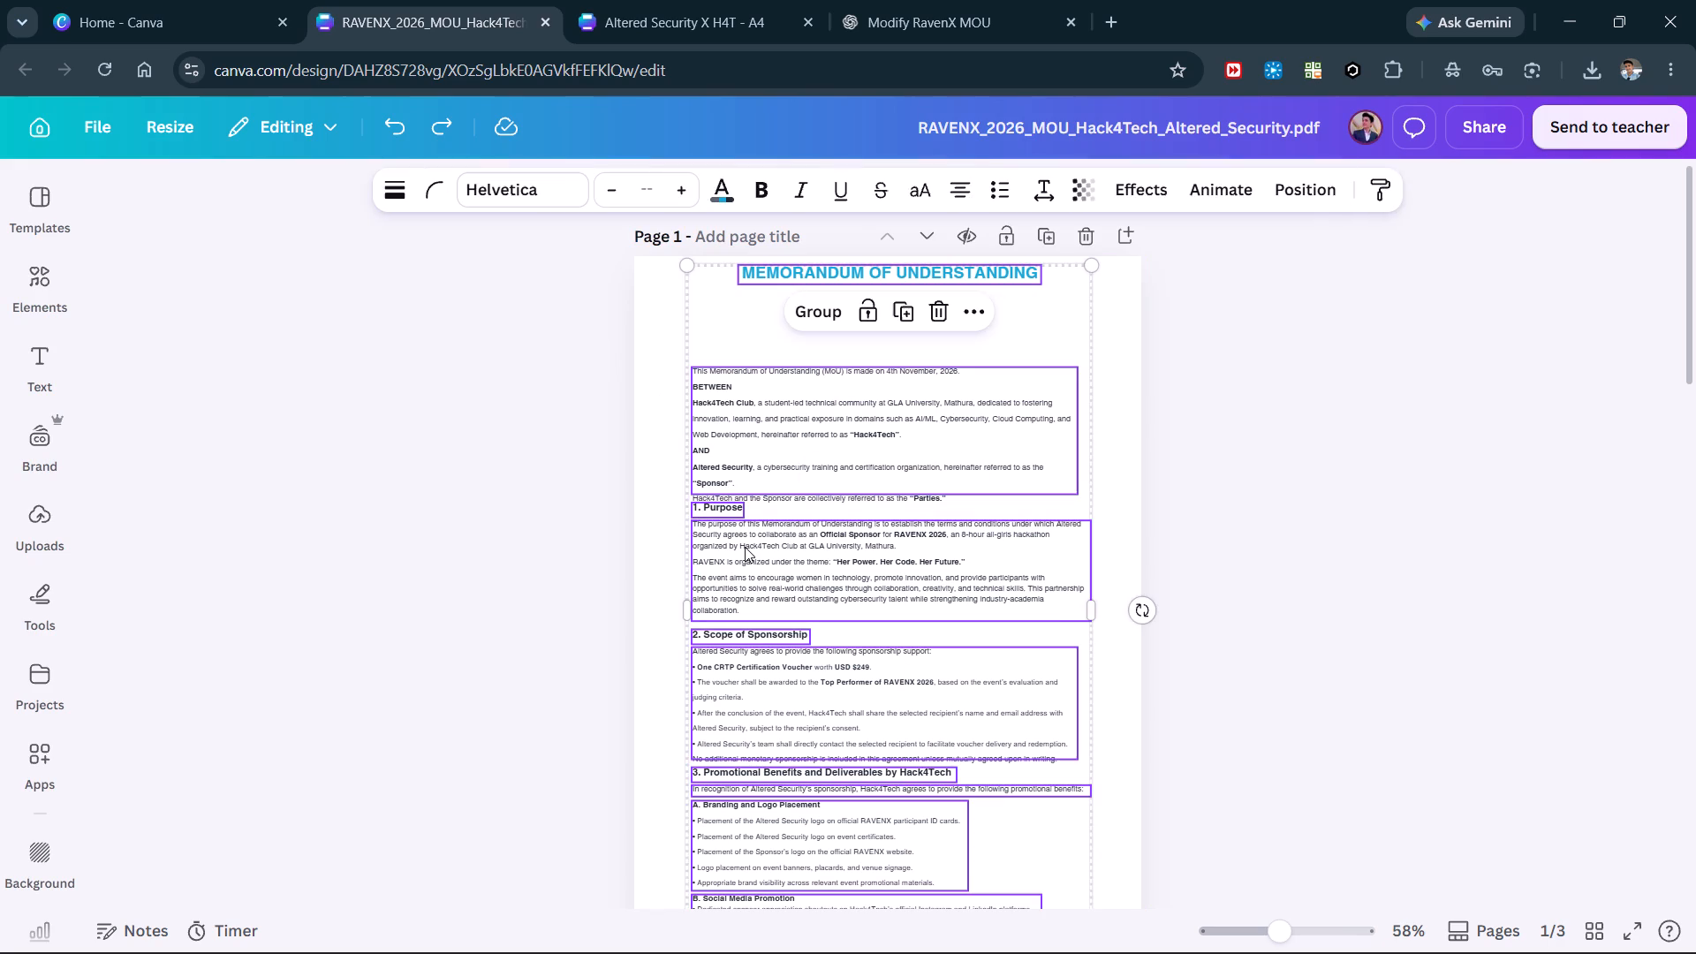
pyautogui.keyDown('ctrl'); pyautogui.click(795, 269); pyautogui.keyUp('ctrl')
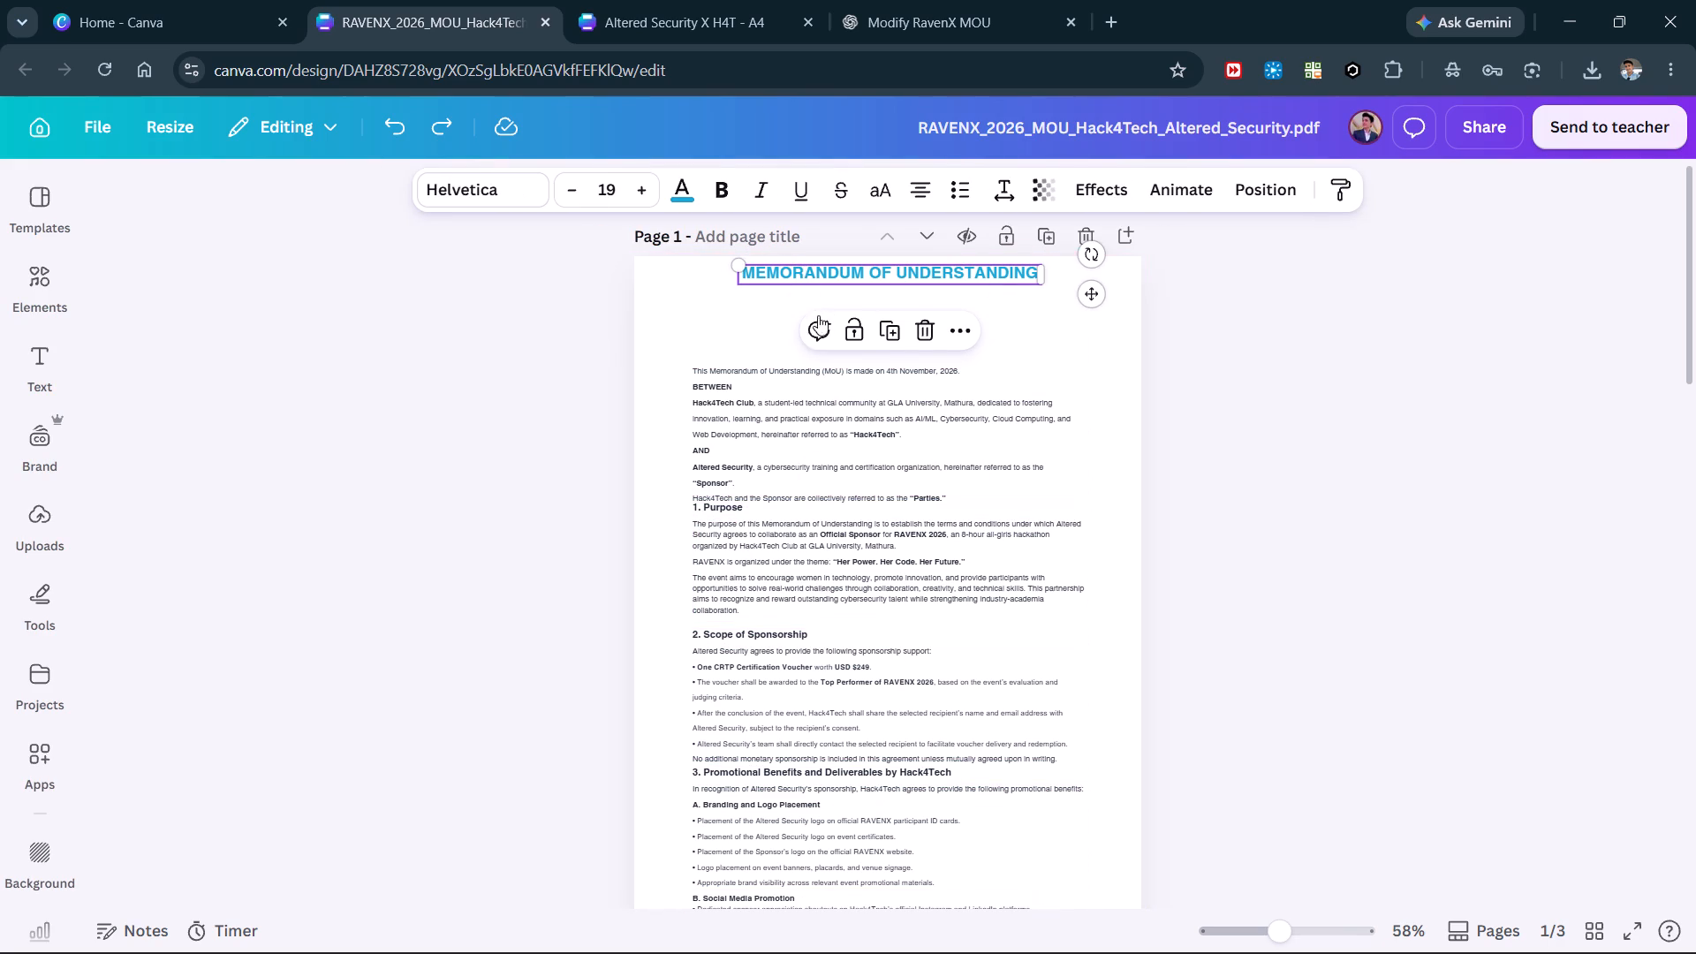
pyautogui.click(775, 425)
pyautogui.hotkey('ctrl', 'a')
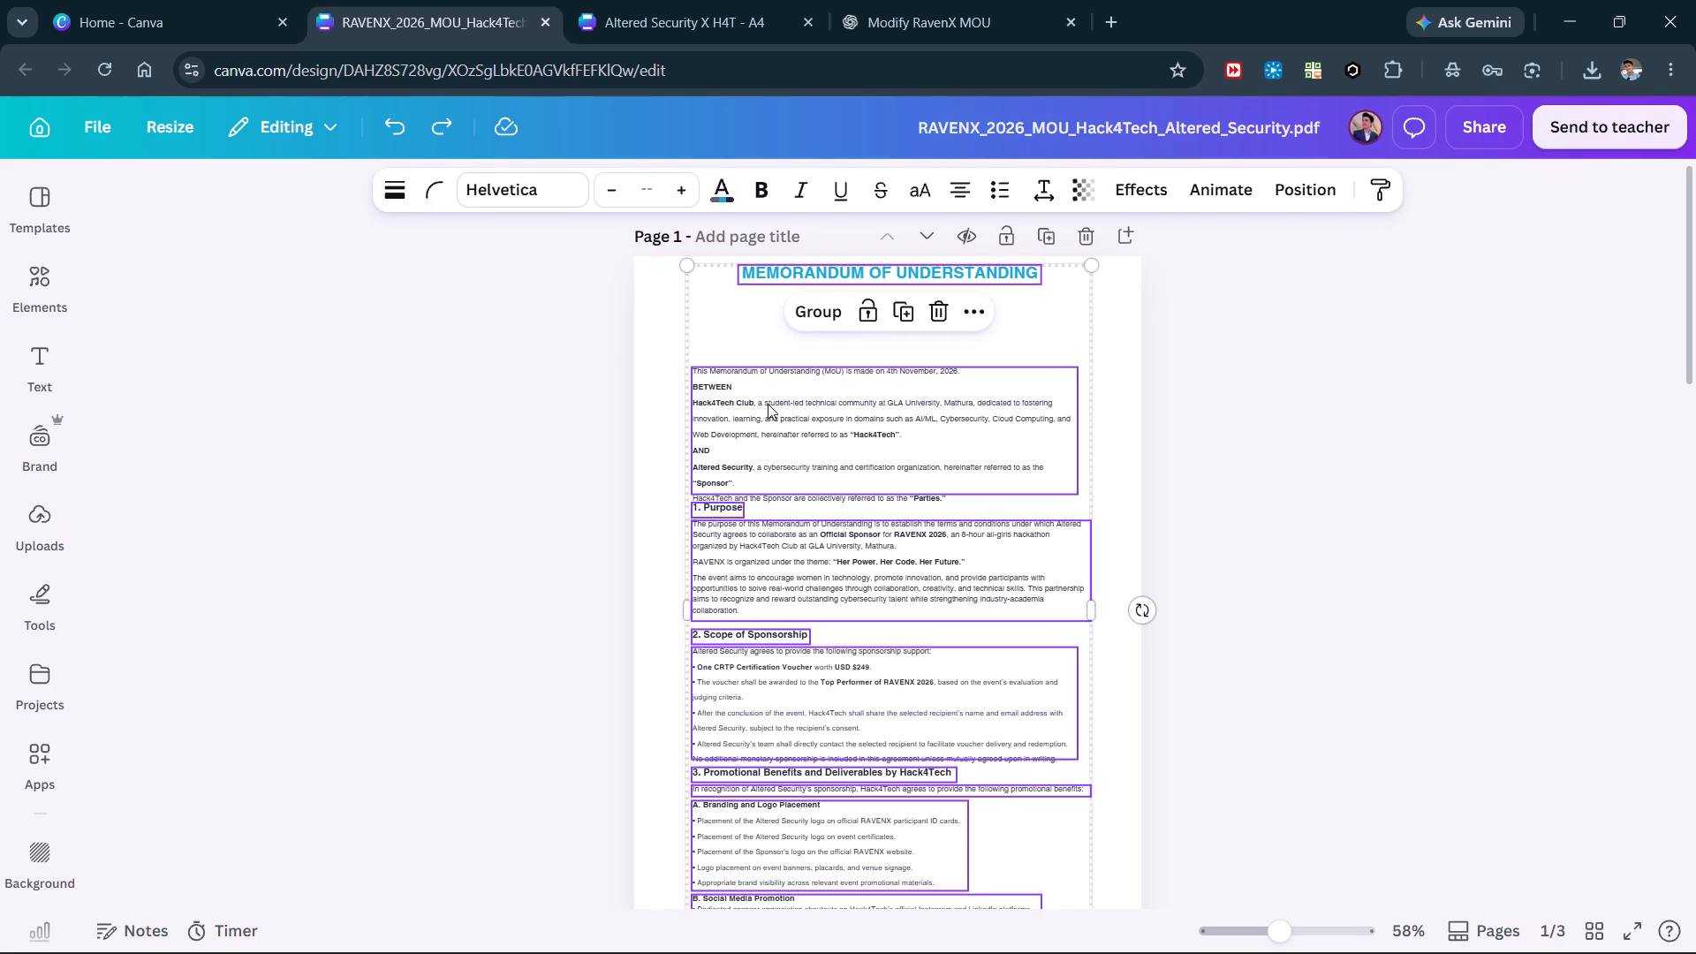
pyautogui.keyDown('shift'); pyautogui.click(797, 282); pyautogui.keyUp('shift')
pyautogui.click(807, 319)
pyautogui.moveTo(920, 548); pyautogui.dragTo(890, 493)
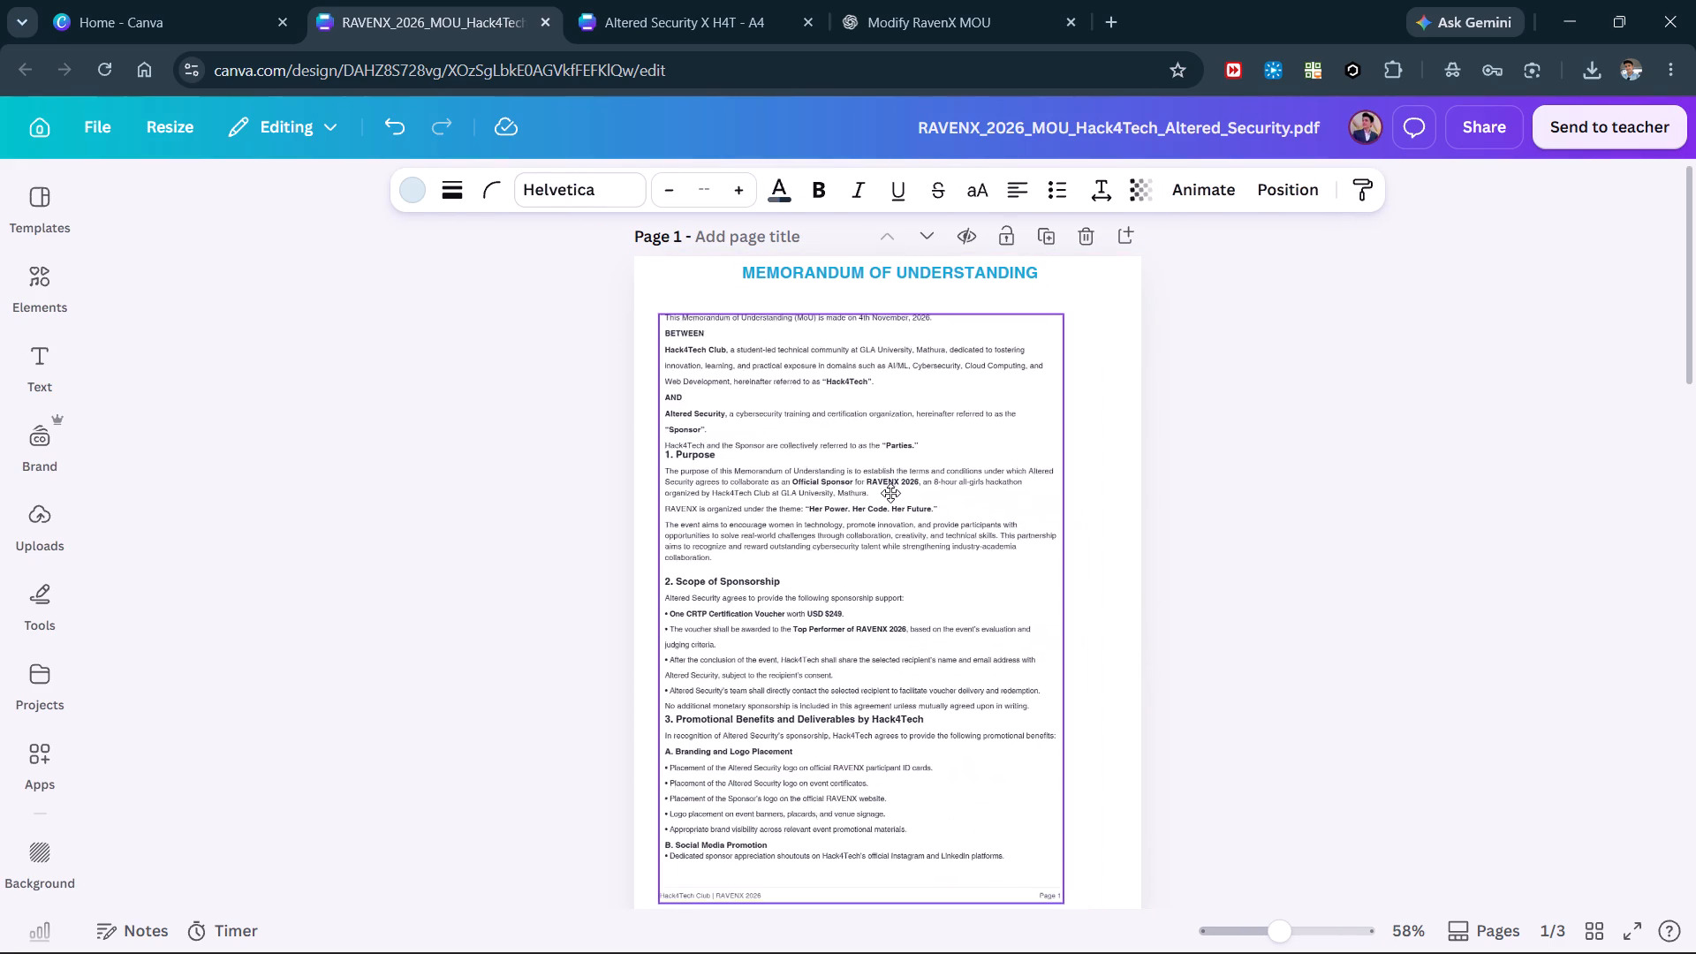
pyautogui.moveTo(890, 493); pyautogui.dragTo(888, 481)
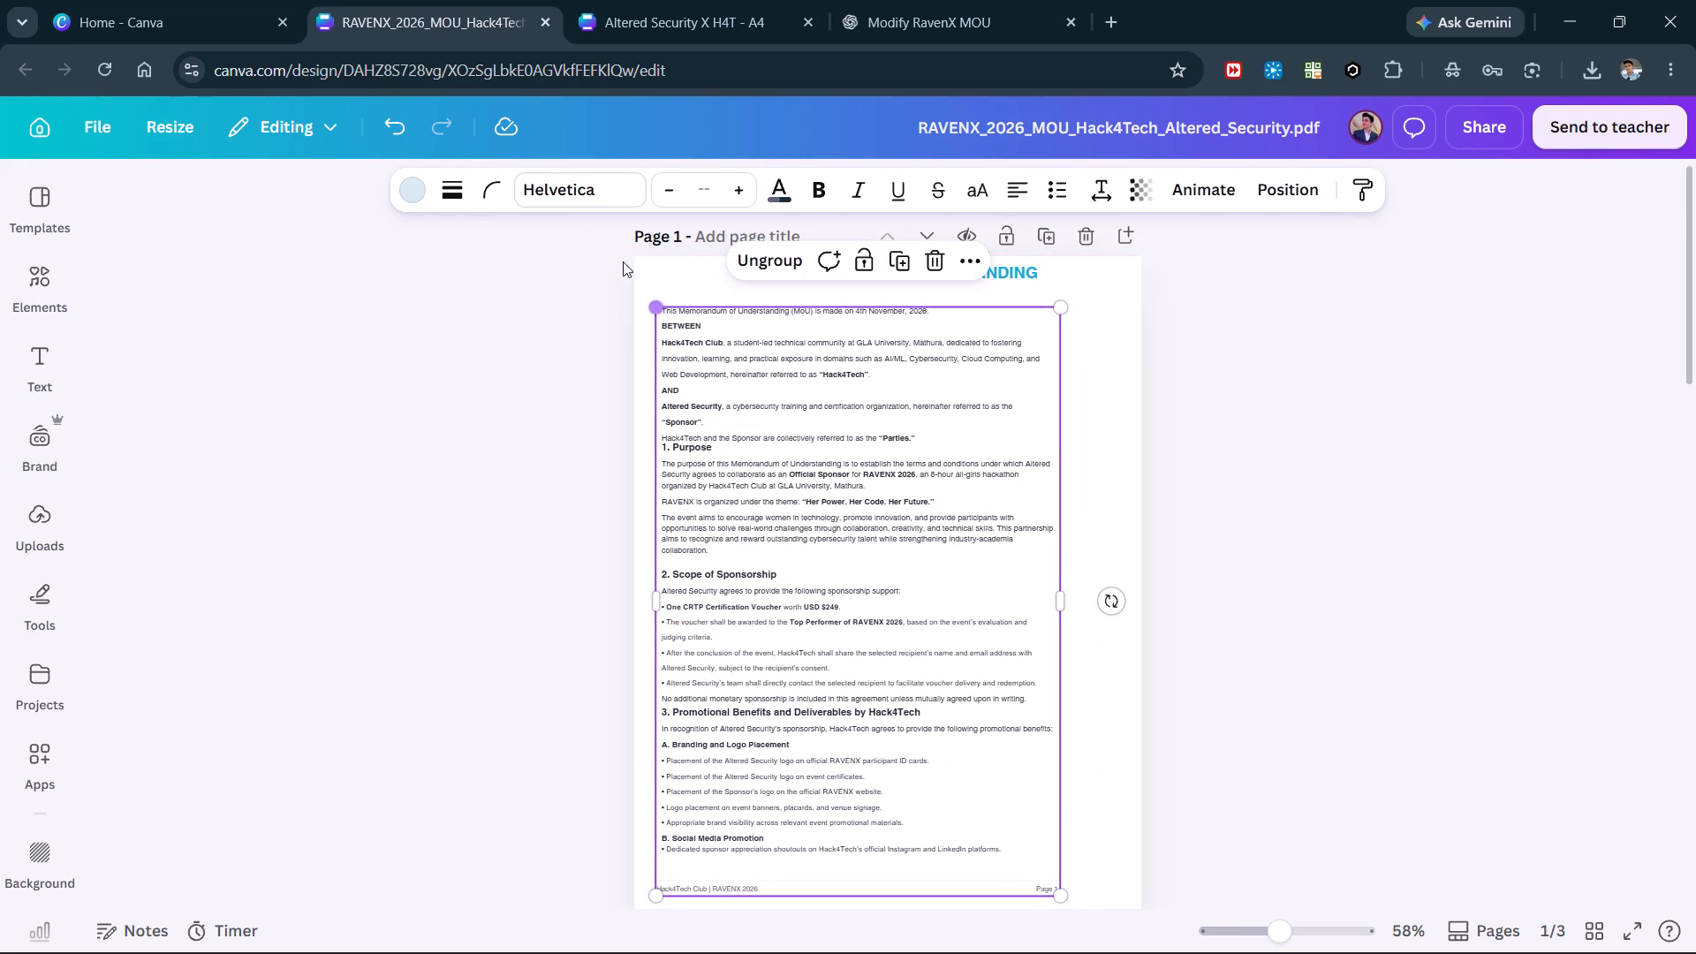
# Enlarge the grouped page 1 text by two font-size increments, then scale up and widen the group almost to the page's right edge.
pyautogui.doubleClick(736, 188)
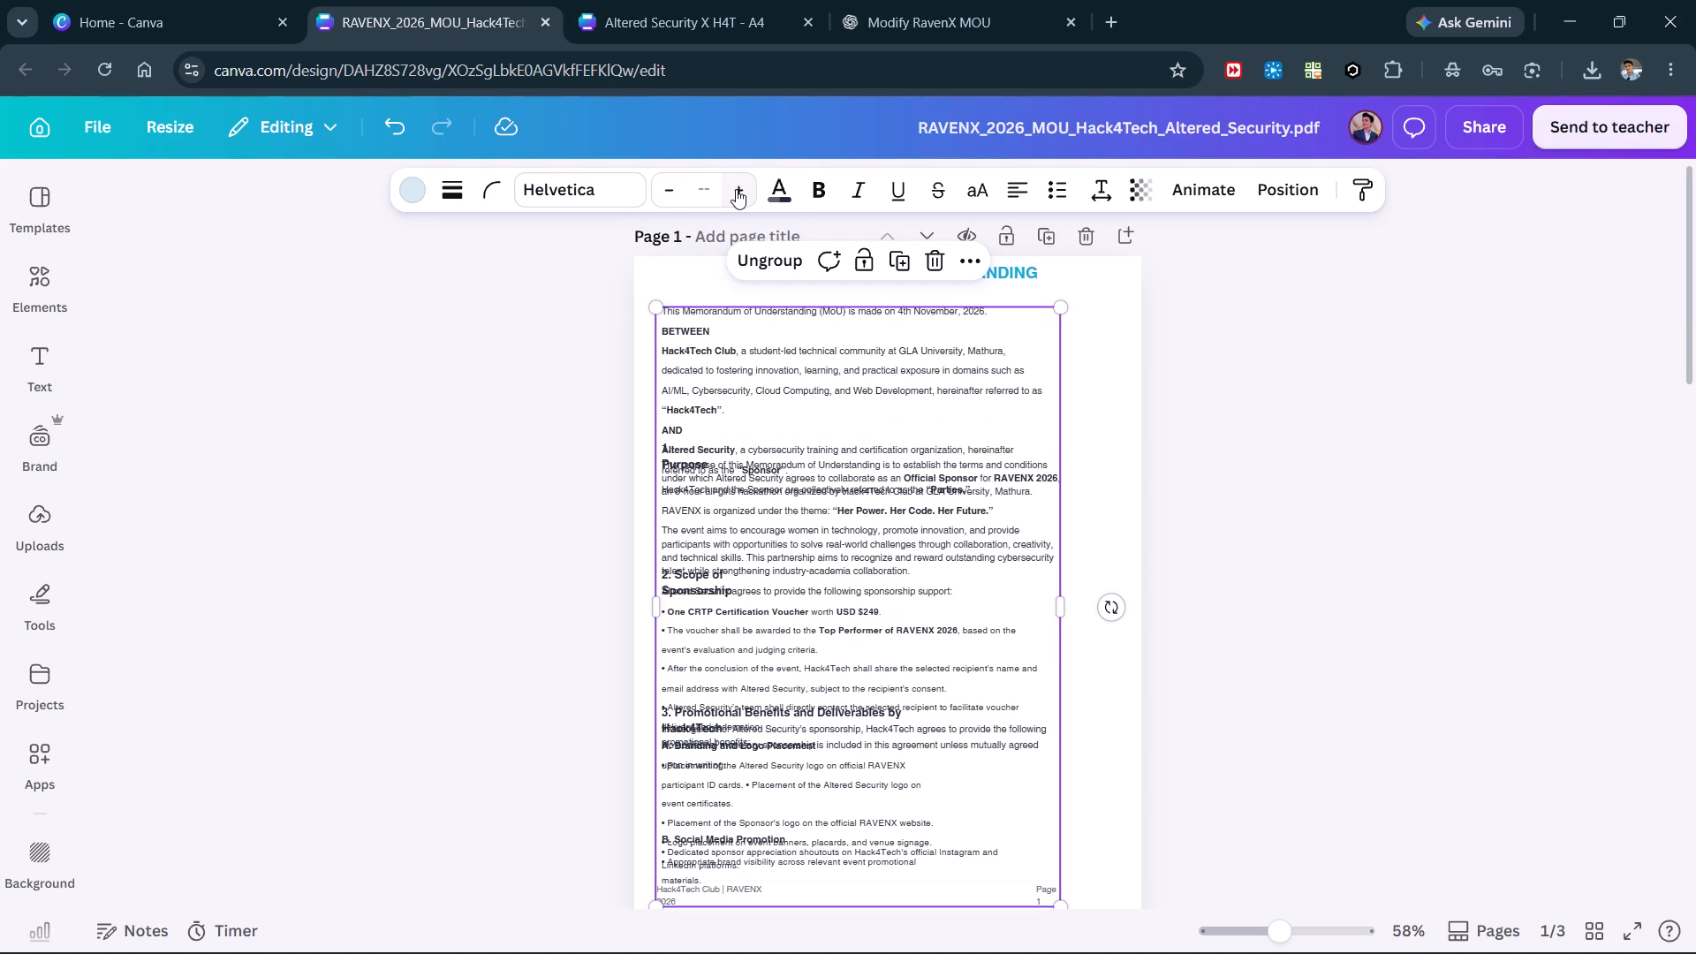
pyautogui.scroll(-2, 795, 706)
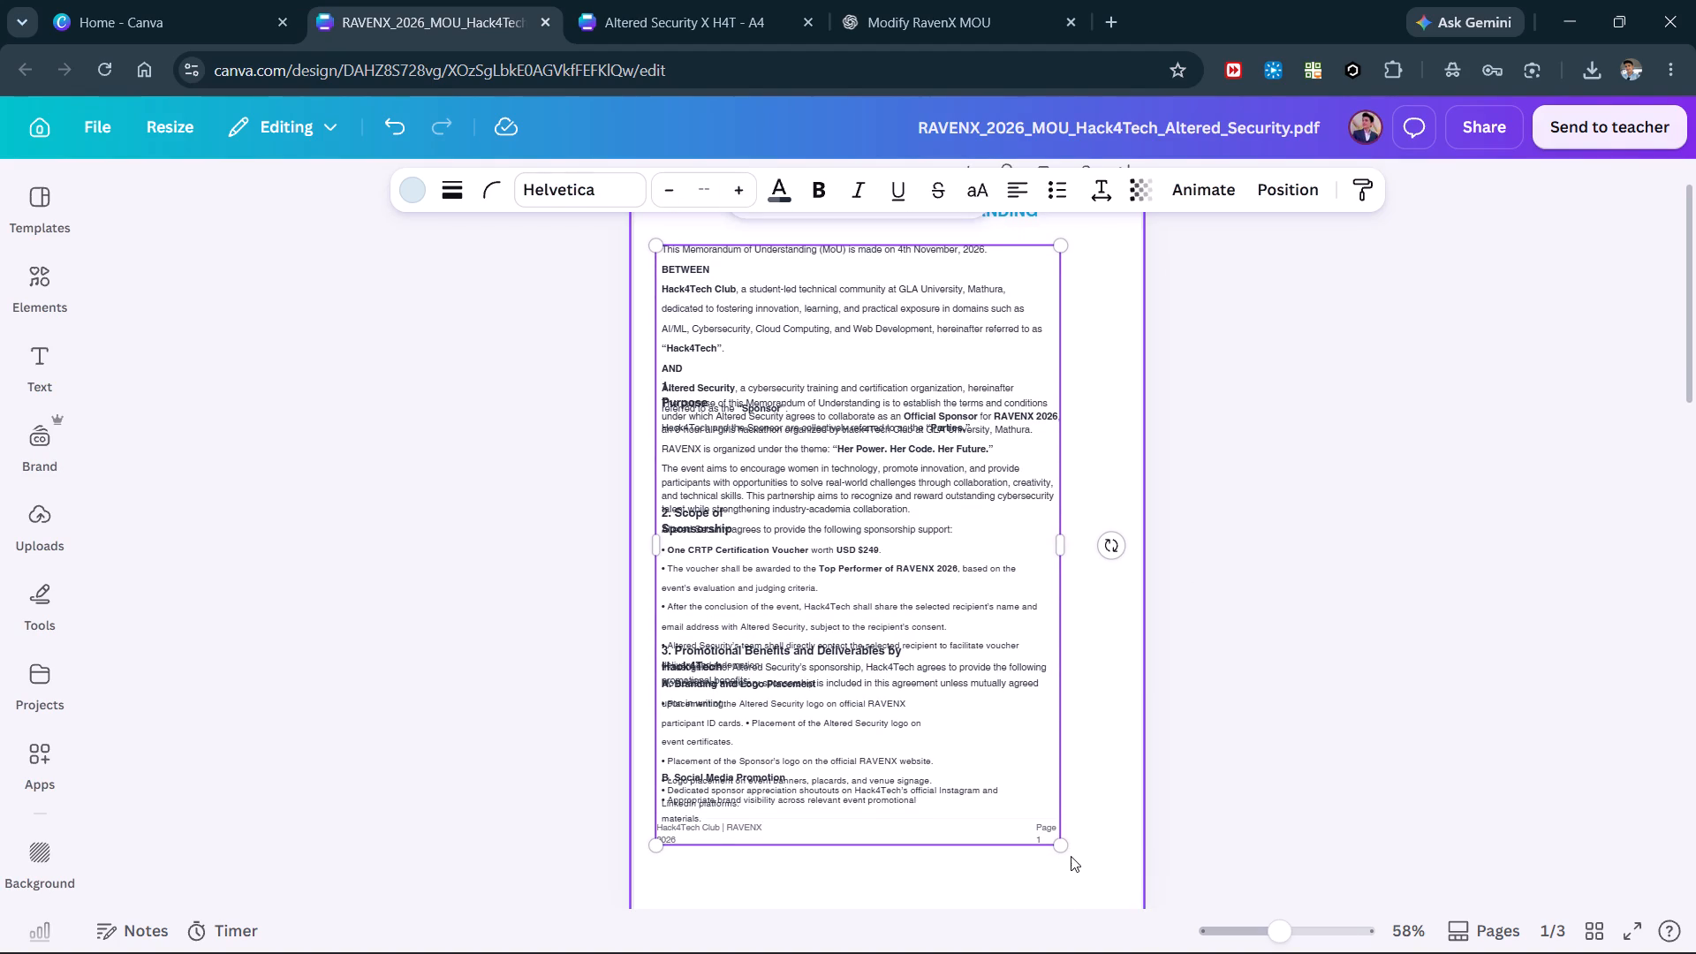
pyautogui.moveTo(1066, 849); pyautogui.dragTo(1099, 893)
pyautogui.moveTo(1091, 581); pyautogui.dragTo(1113, 578)
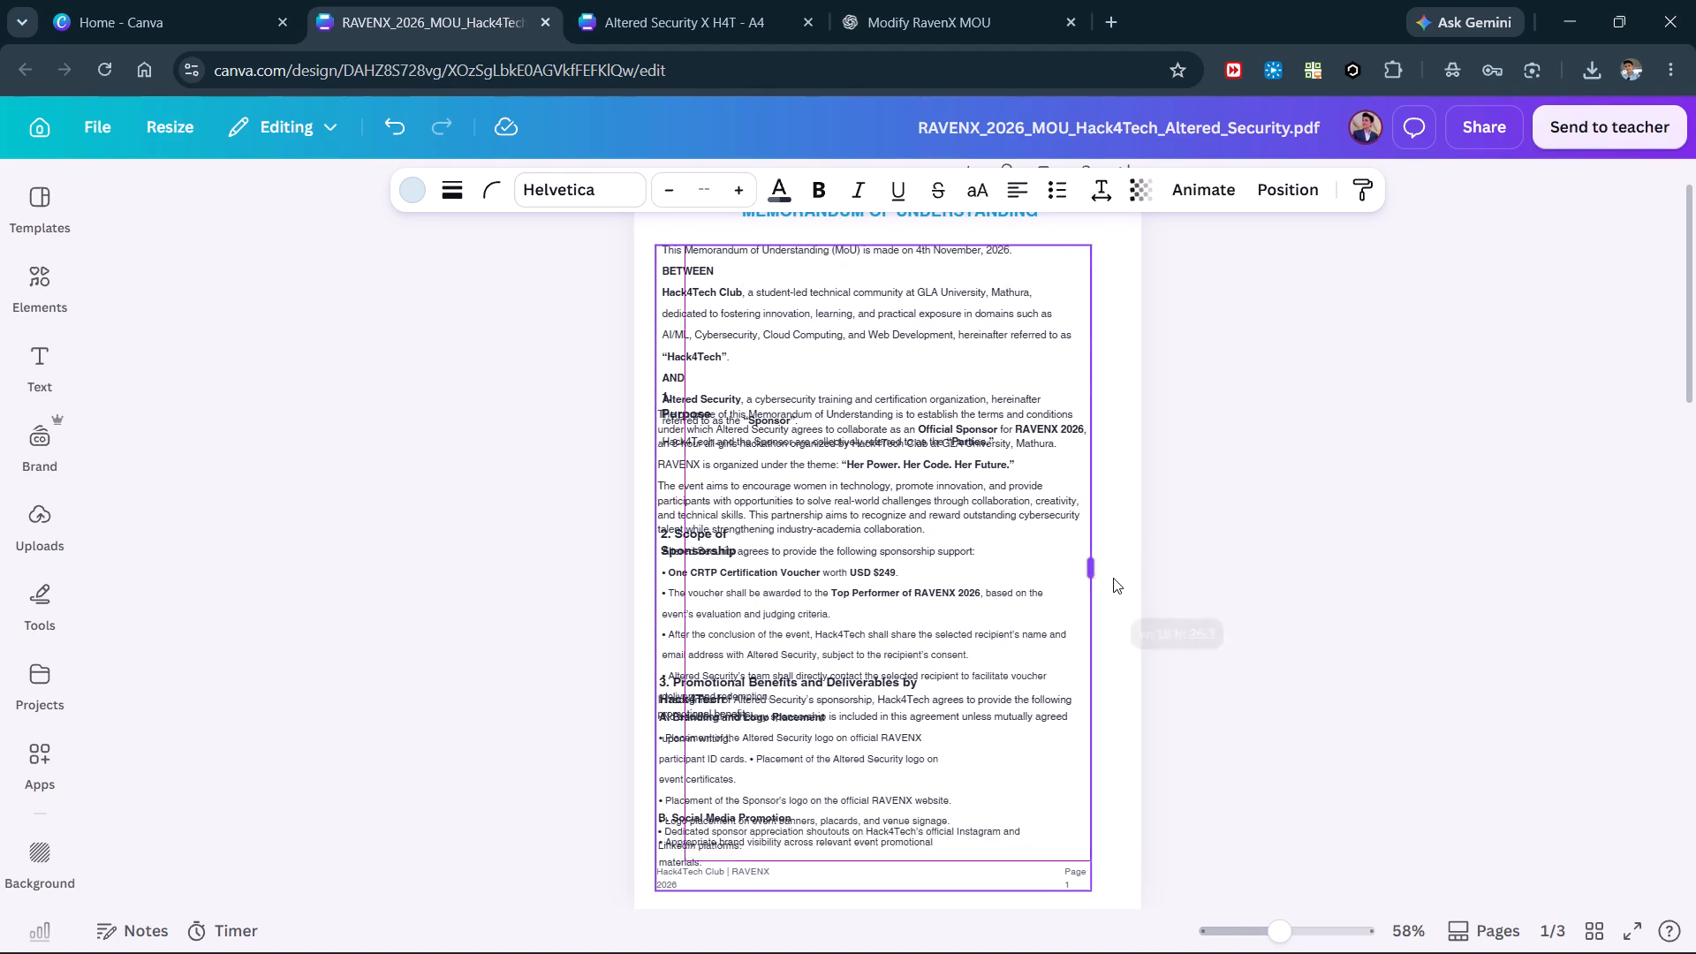
pyautogui.moveTo(1113, 578); pyautogui.dragTo(1132, 576)
pyautogui.click(1209, 617)
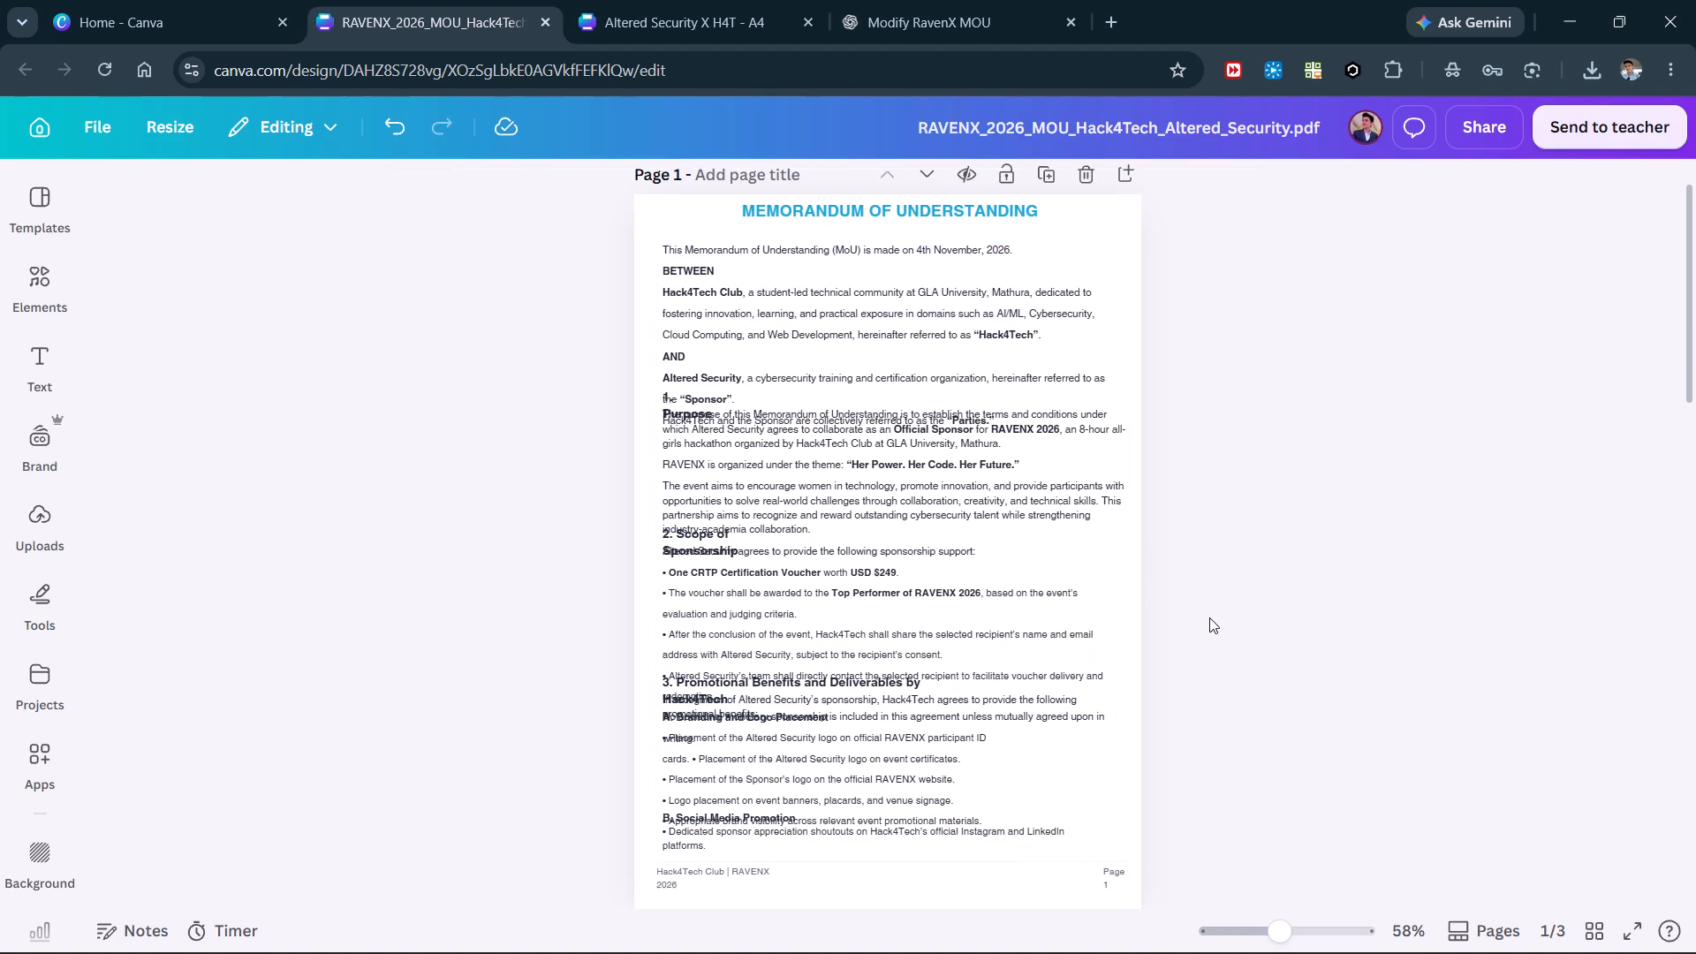
# Delete the "Hack4Tech Club | RAVENX 2026" and "Page 1" footer texts from the page 1 group.
pyautogui.doubleClick(717, 875)
pyautogui.press('Delete')
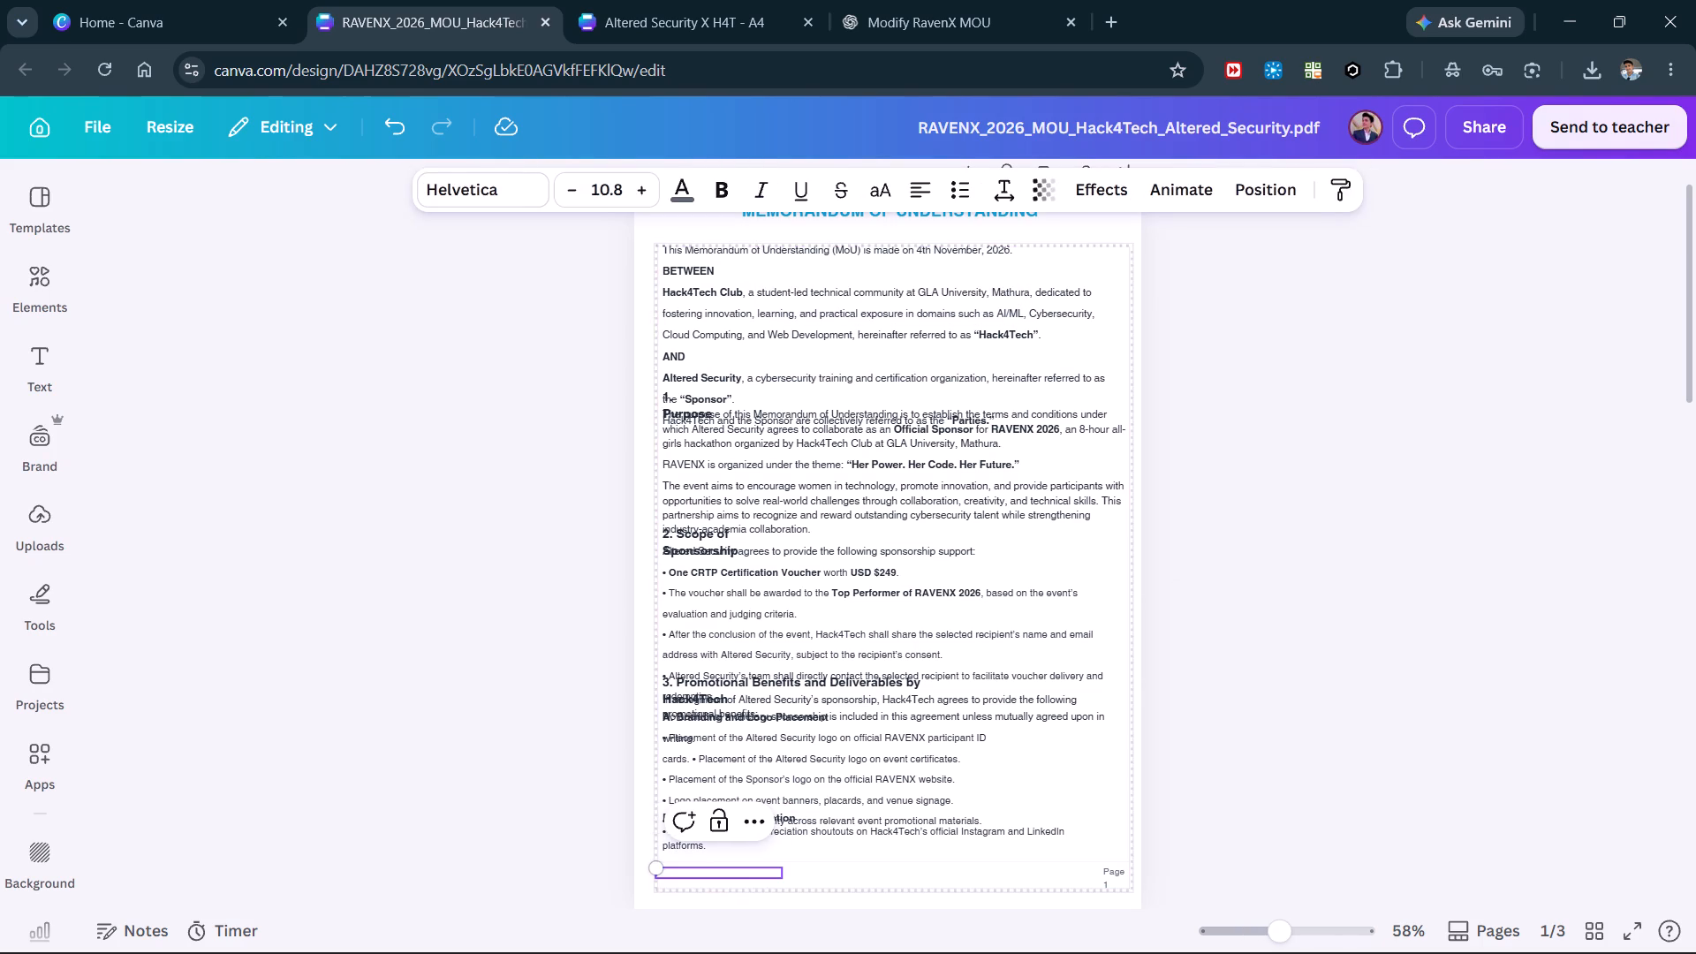
pyautogui.doubleClick(1111, 872)
pyautogui.press('Delete')
pyautogui.moveTo(1234, 844); pyautogui.dragTo(1244, 844)
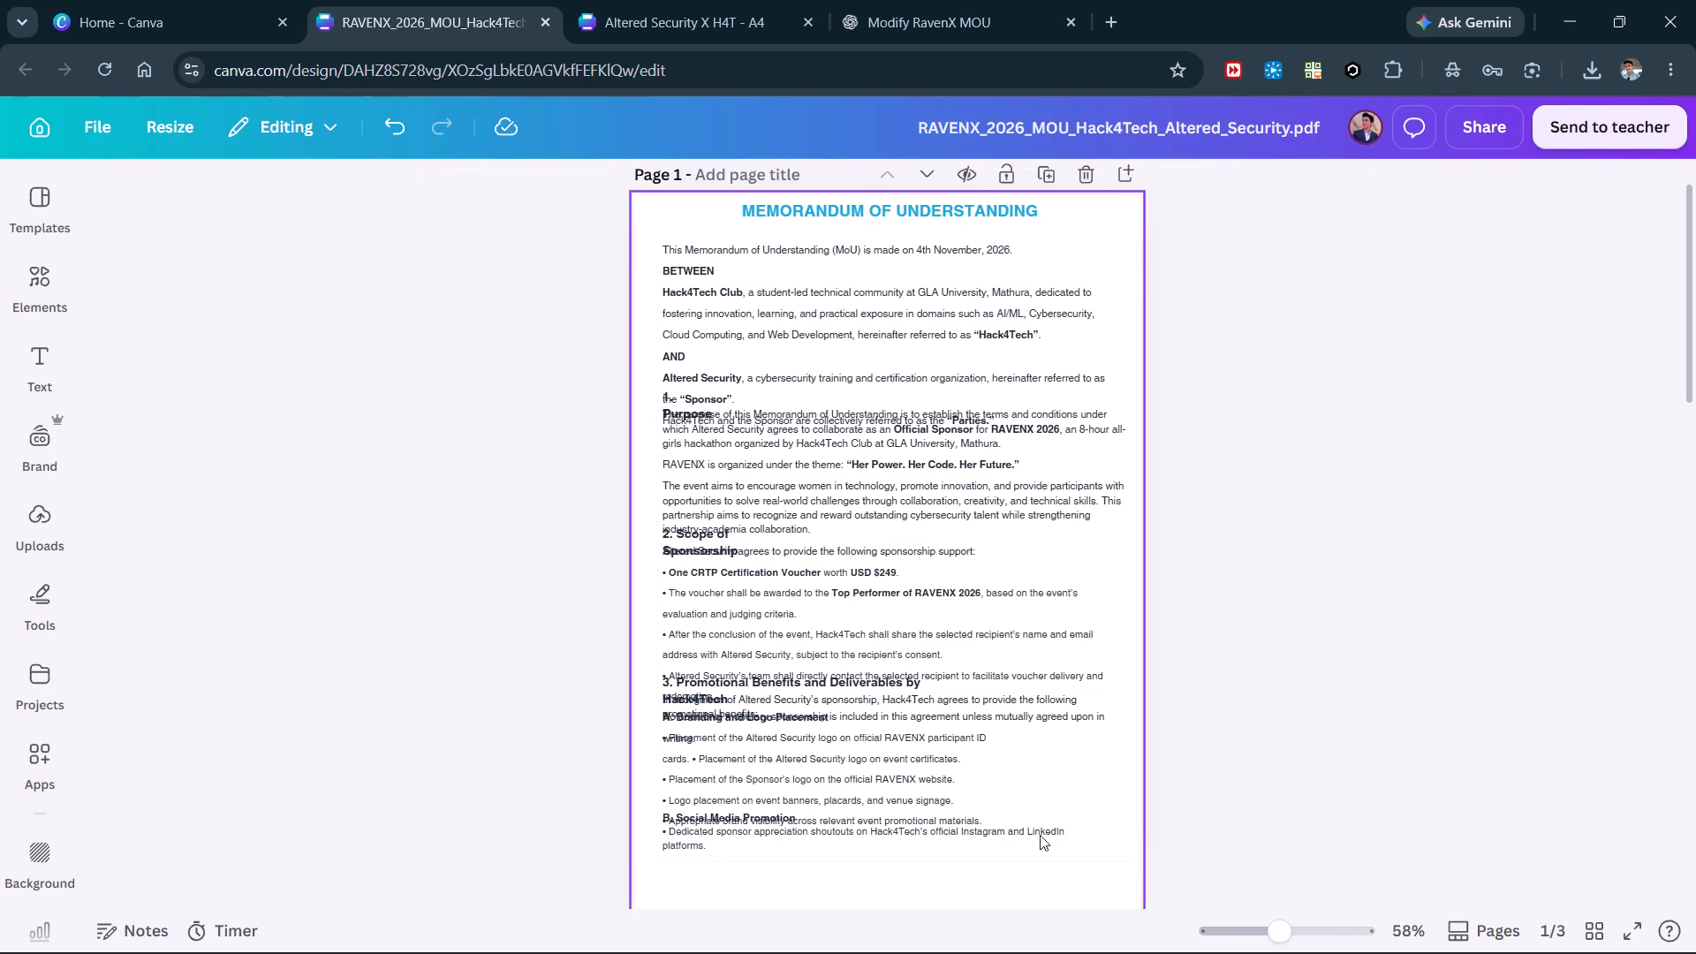
# Move the B. Social Media Promotion block down near the bottom of page 1, clear of the Branding bullets.
pyautogui.rightClick(822, 833)
pyautogui.click(822, 833)
pyautogui.click(420, 634)
pyautogui.scroll(-2, 556, 645)
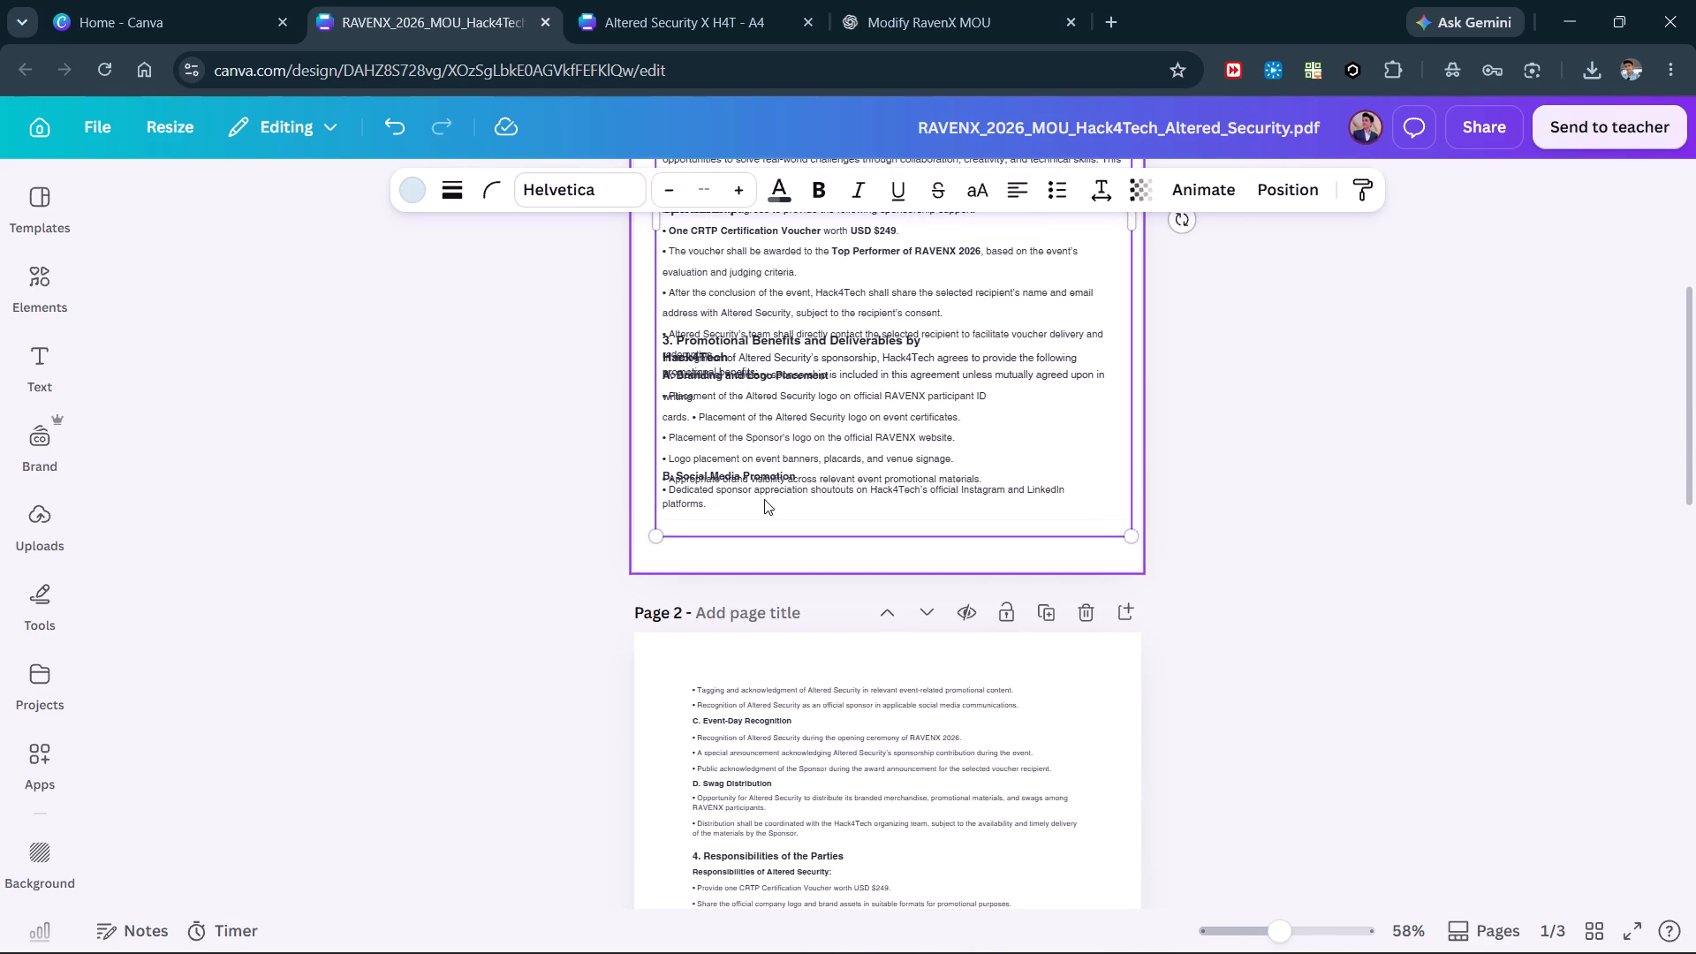
pyautogui.click(802, 475)
pyautogui.click(693, 550)
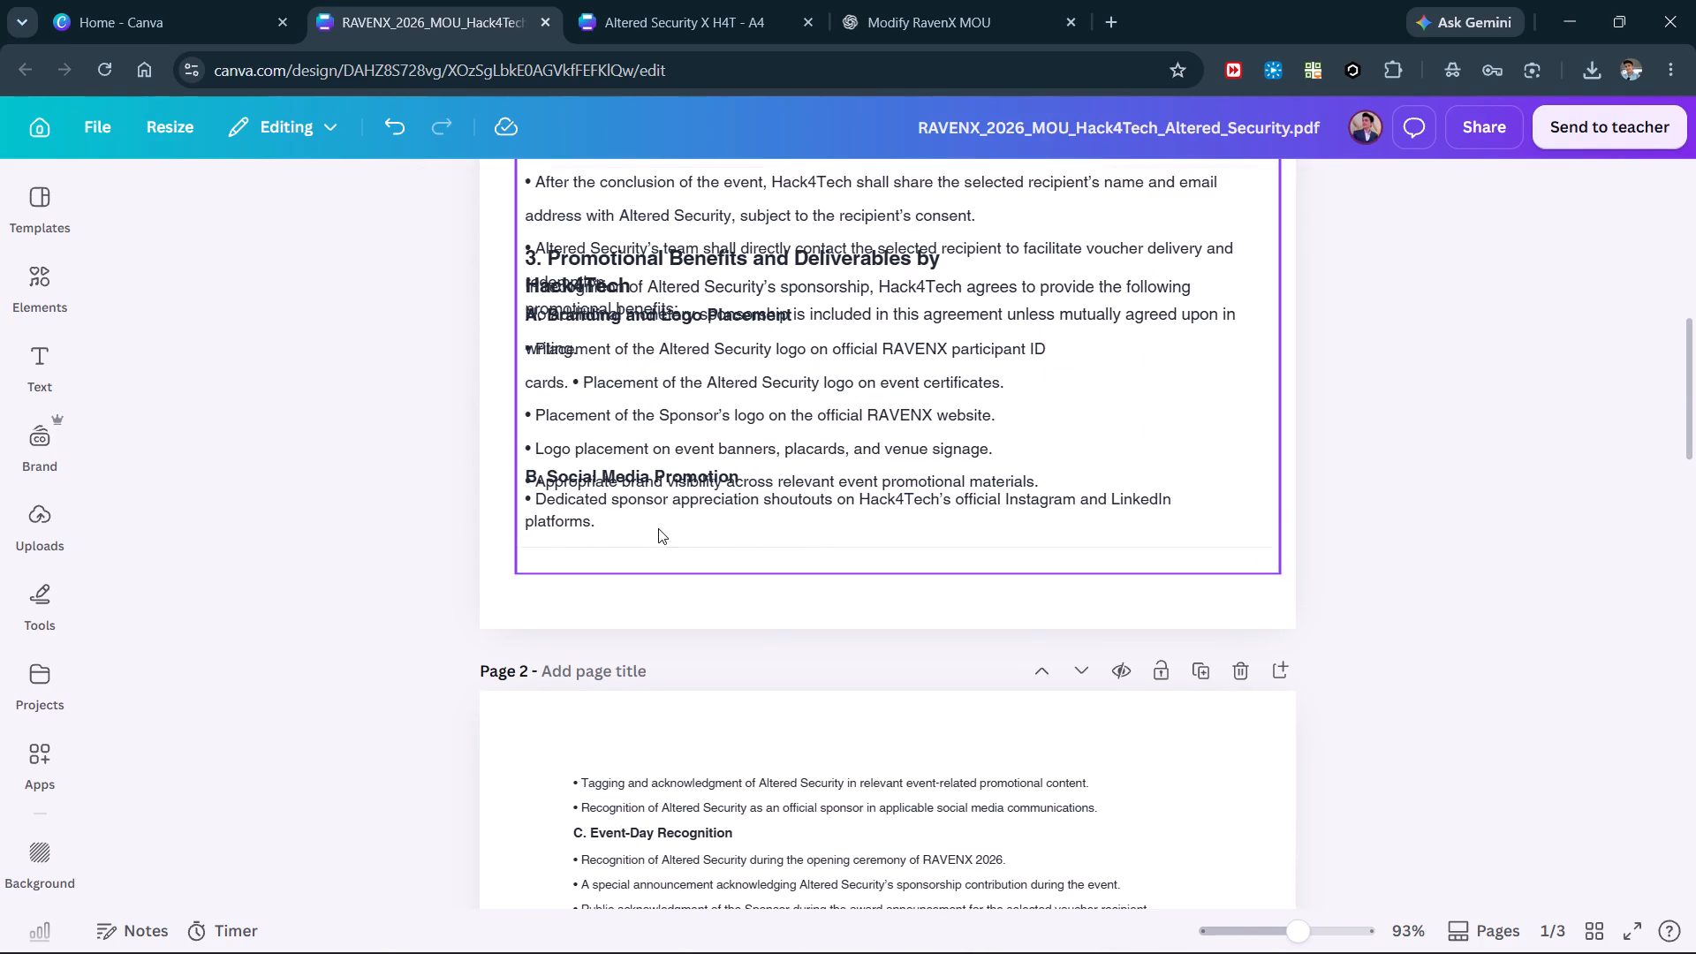
pyautogui.click(659, 529)
pyautogui.click(655, 524)
pyautogui.moveTo(655, 524); pyautogui.dragTo(655, 564)
pyautogui.click(454, 602)
pyautogui.click(689, 499)
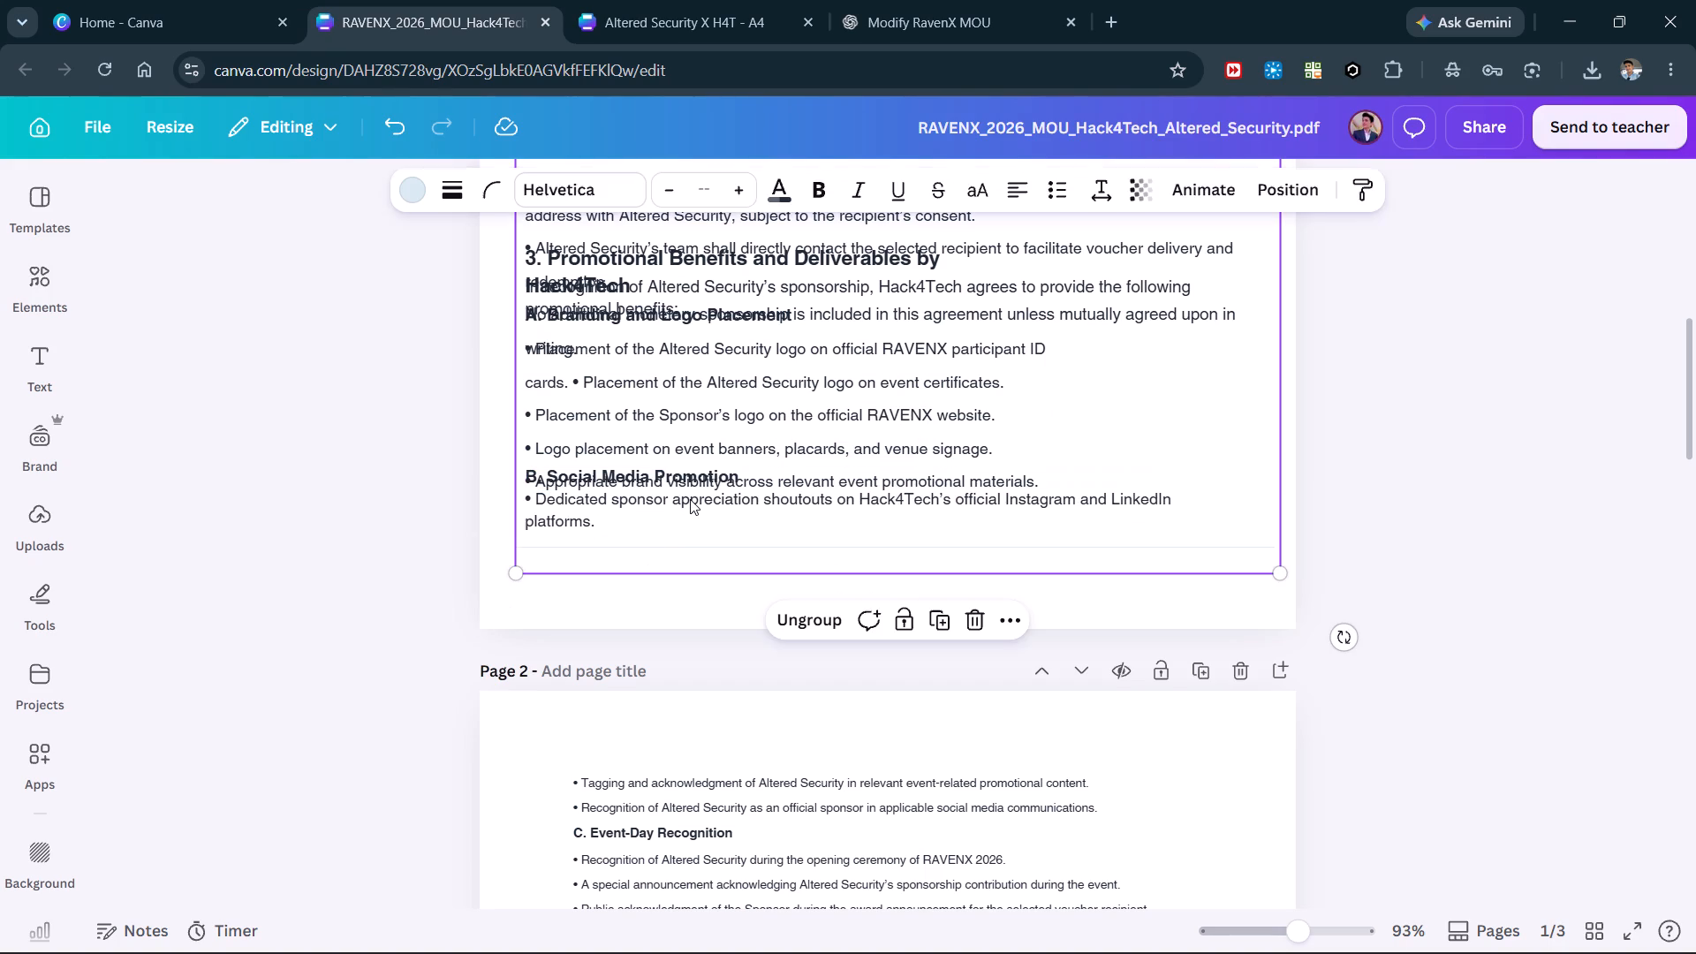
pyautogui.doubleClick(673, 508)
pyautogui.moveTo(617, 521); pyautogui.dragTo(622, 545)
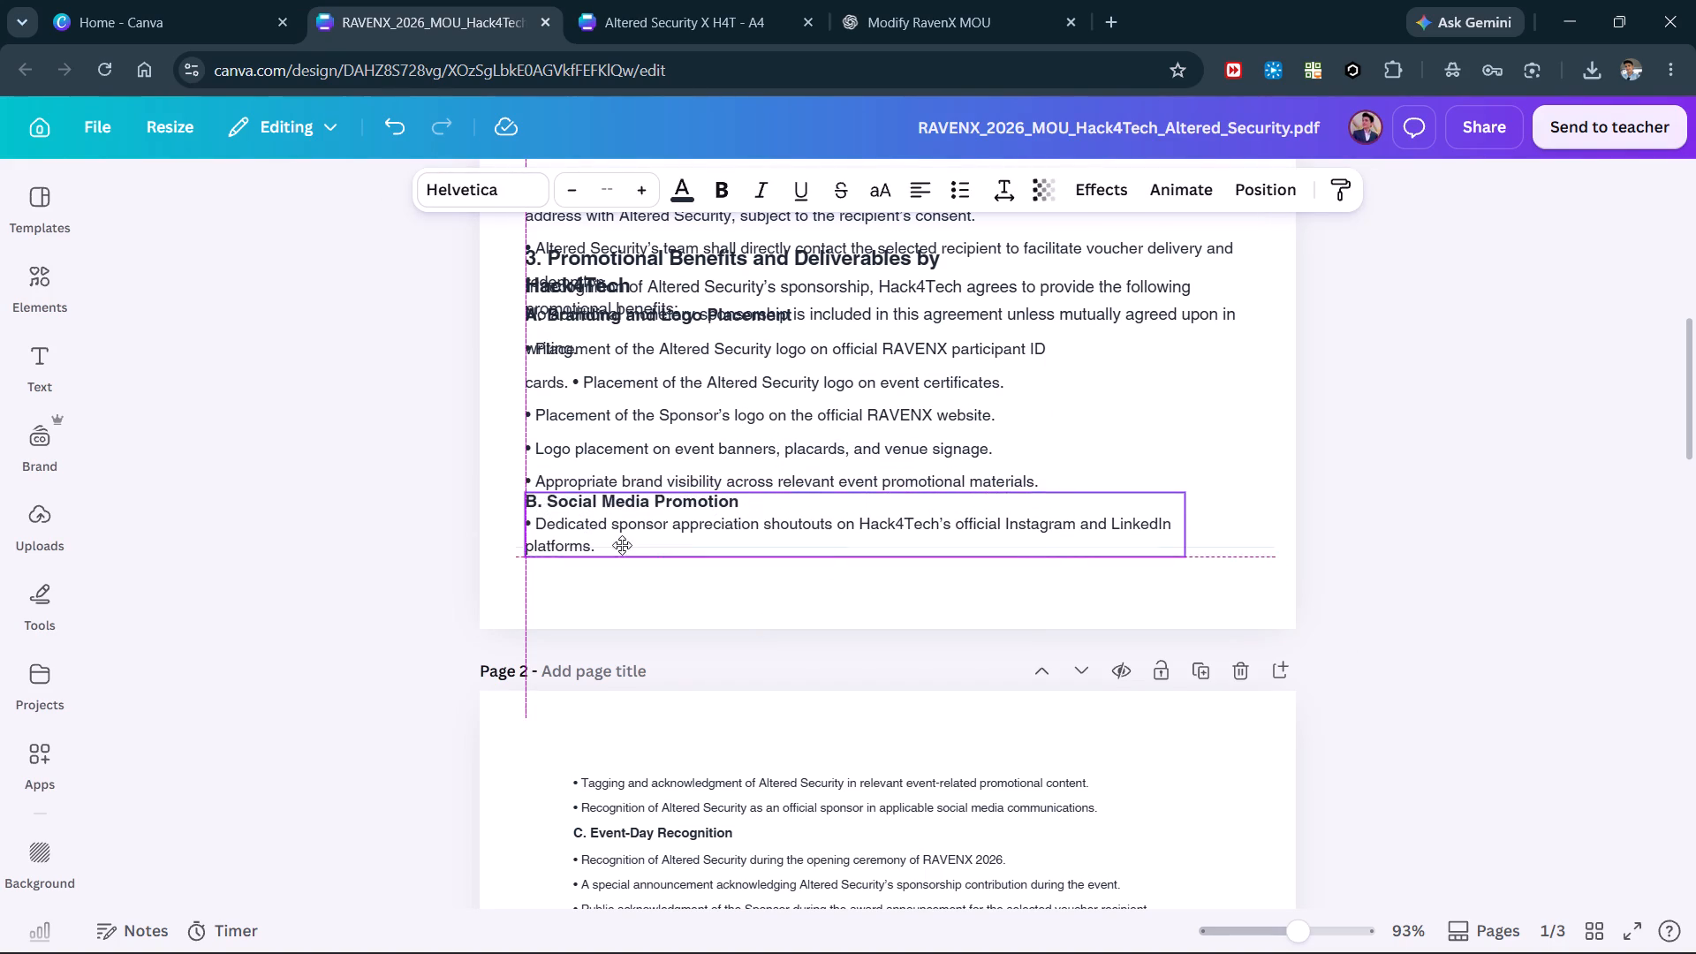
pyautogui.moveTo(622, 545); pyautogui.dragTo(618, 581)
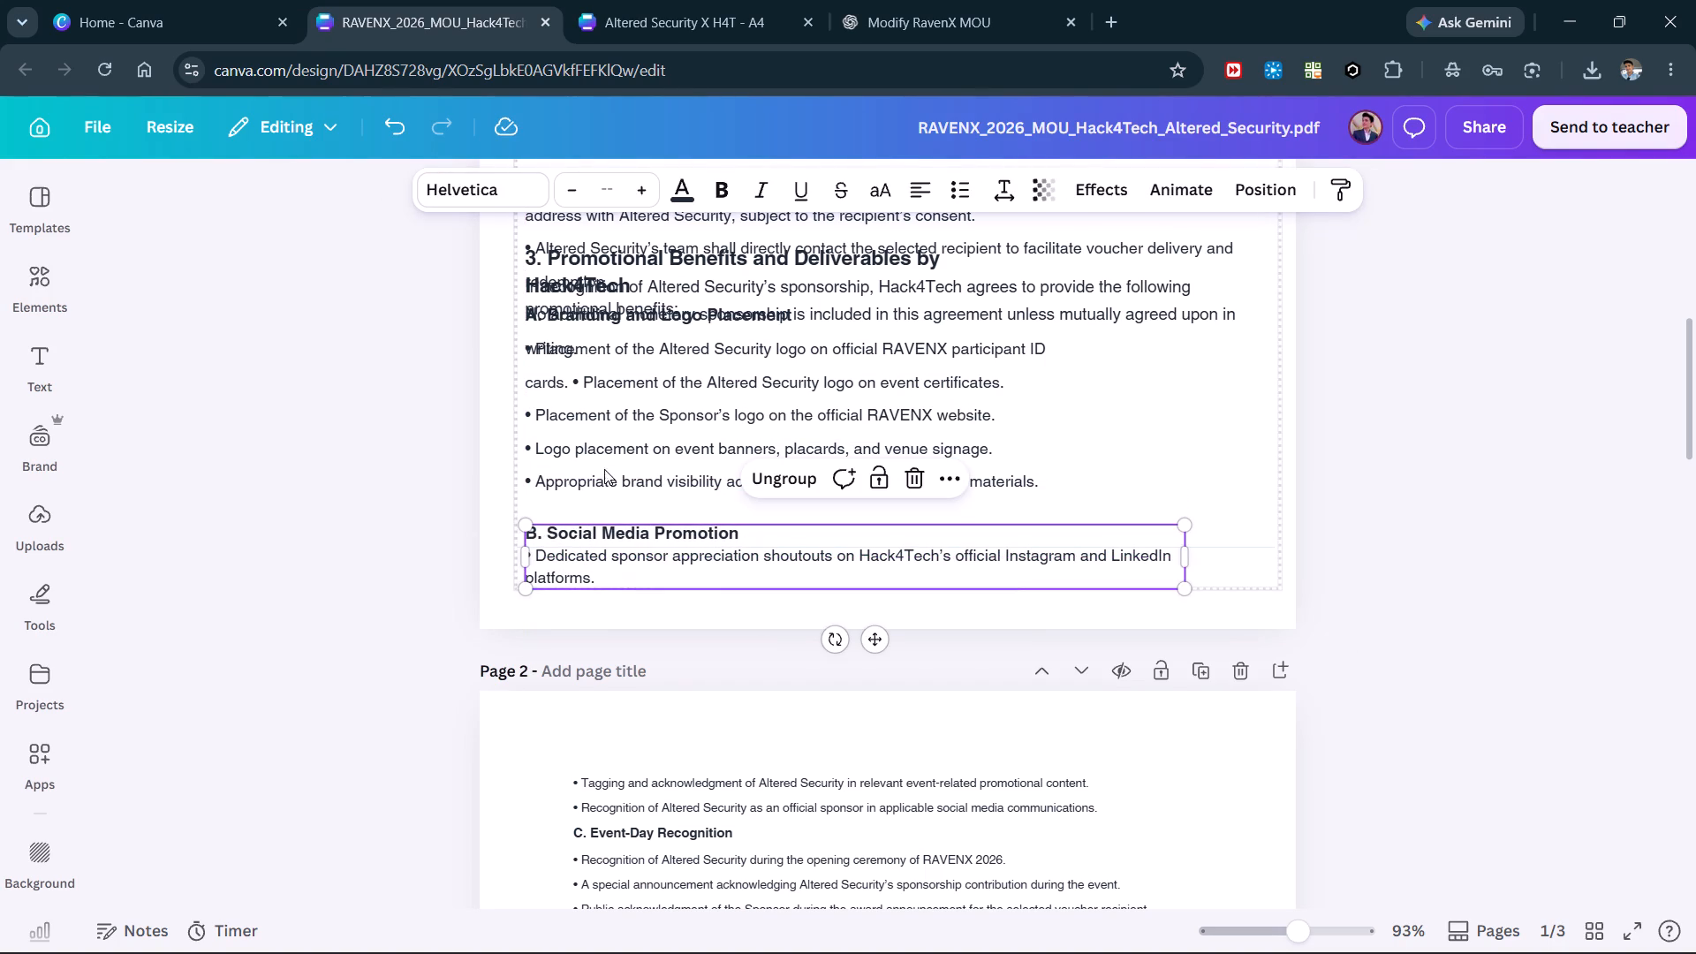
# Move the A. Branding and Logo Placement block down to sit directly above the Social Media Promotion block.
pyautogui.click(605, 456)
pyautogui.moveTo(605, 456); pyautogui.dragTo(604, 482)
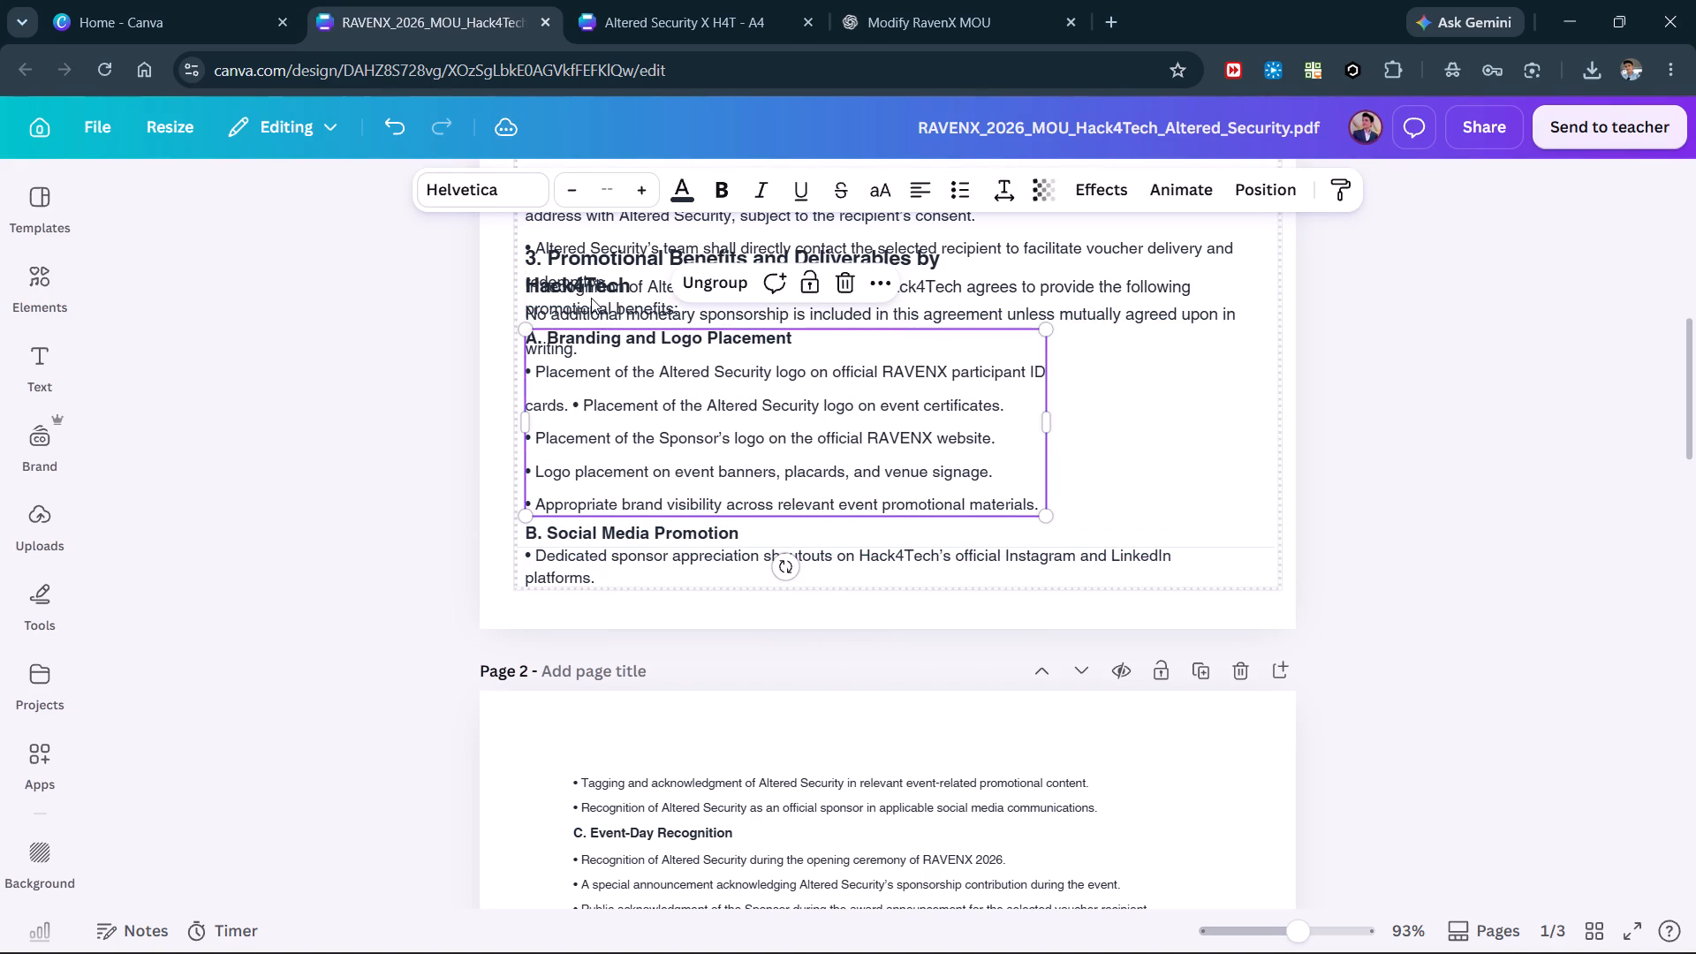
pyautogui.scroll(4, 595, 301)
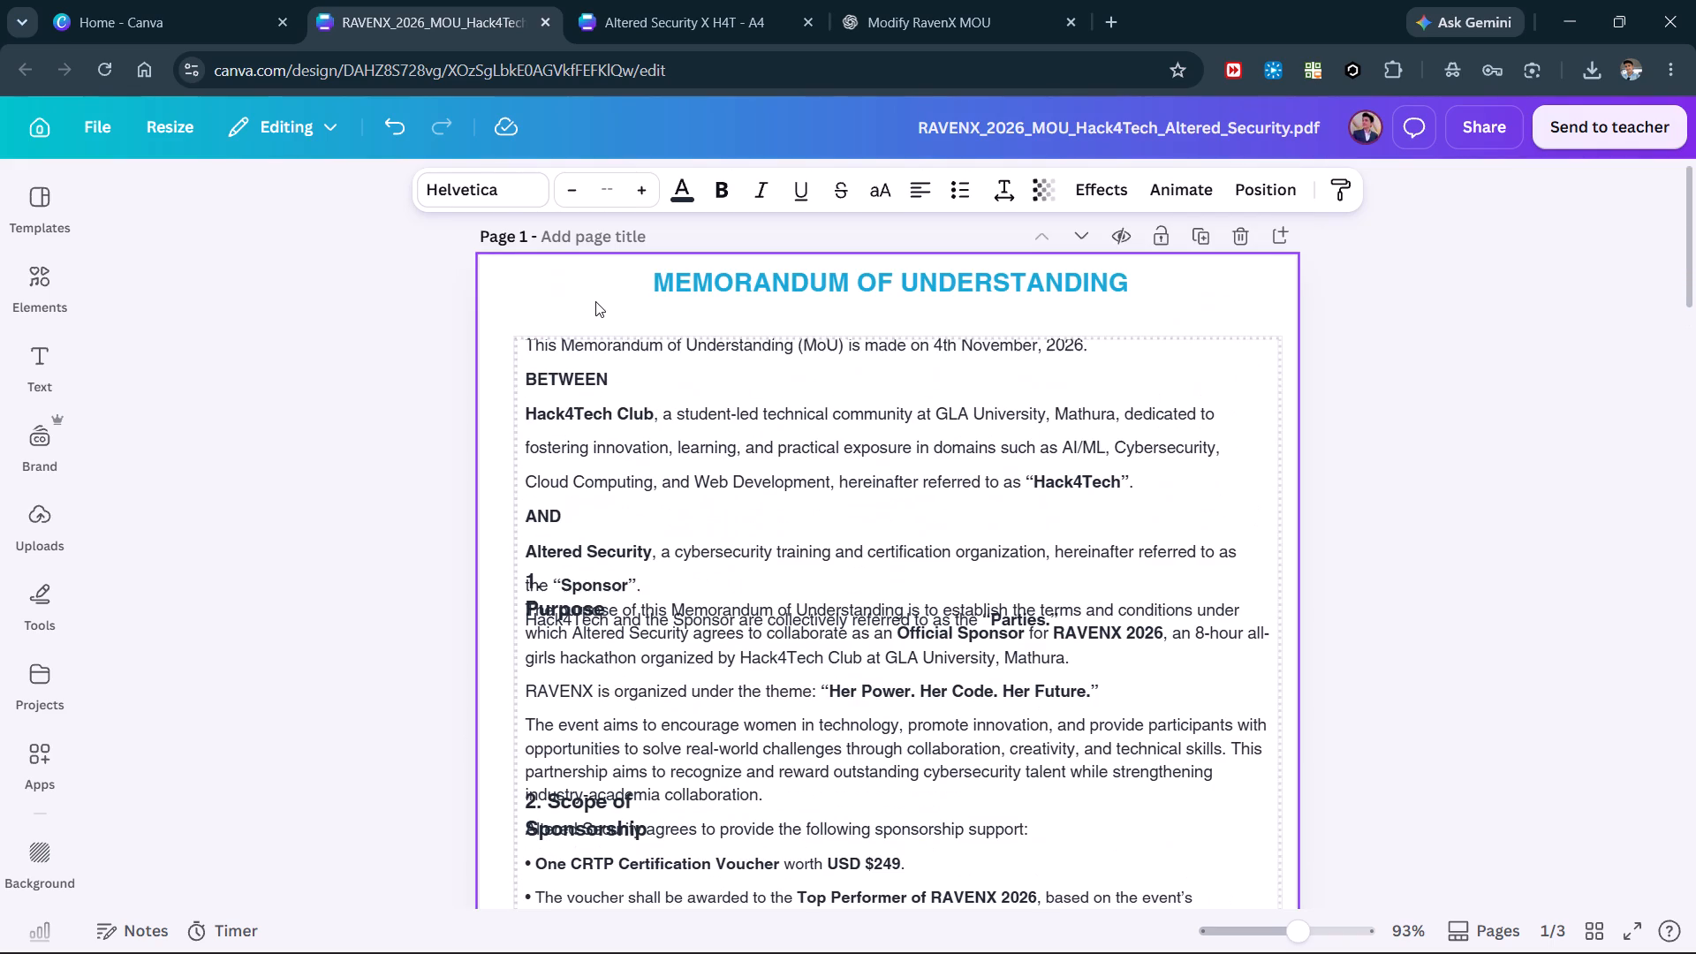
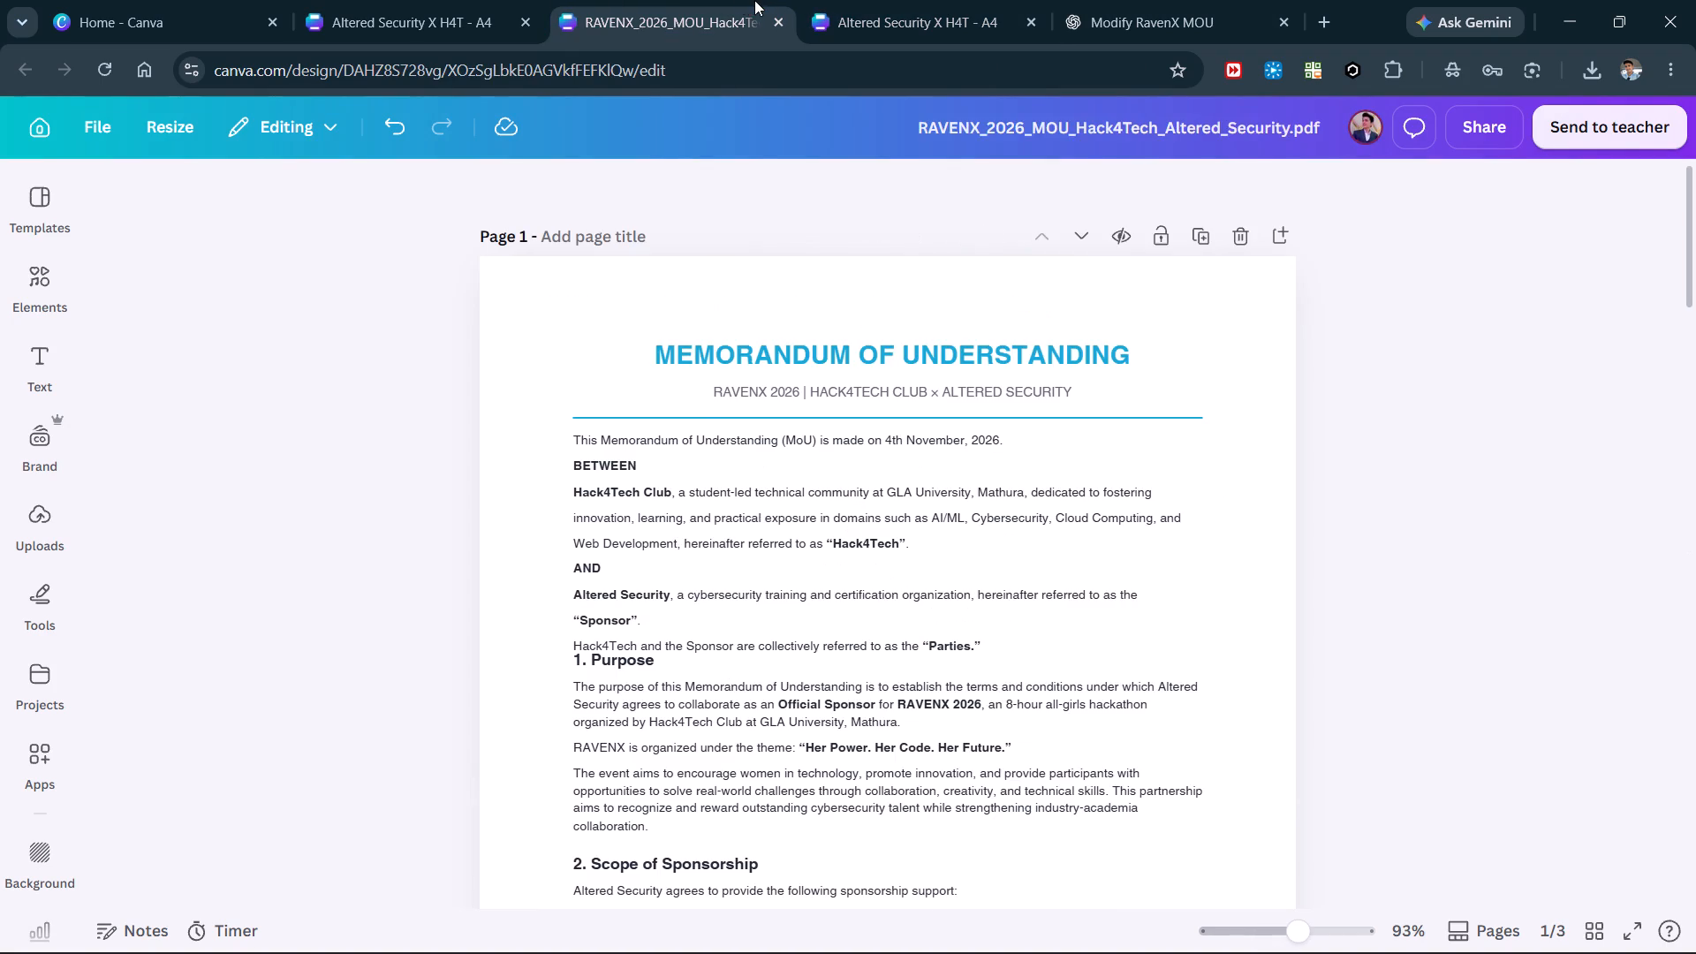
pyautogui.click(887, 0)
pyautogui.click(733, 0)
pyautogui.moveTo(457, 0); pyautogui.dragTo(449, 0)
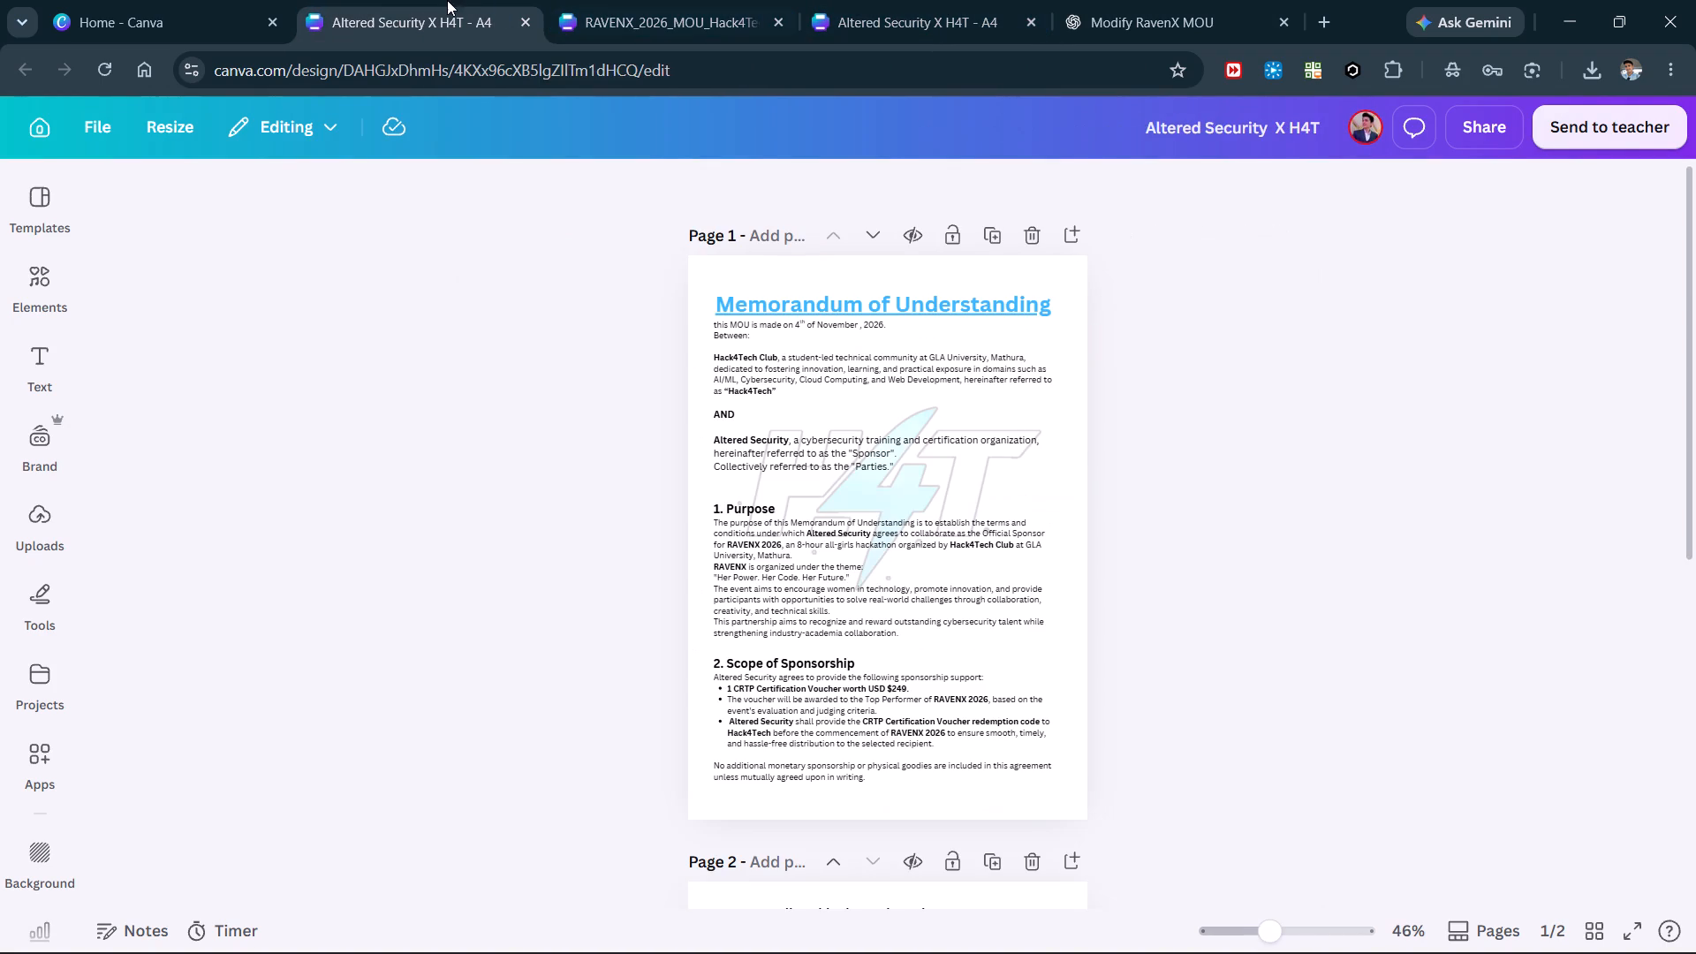
pyautogui.click(230, 2)
pyautogui.click(534, 0)
pyautogui.click(664, 413)
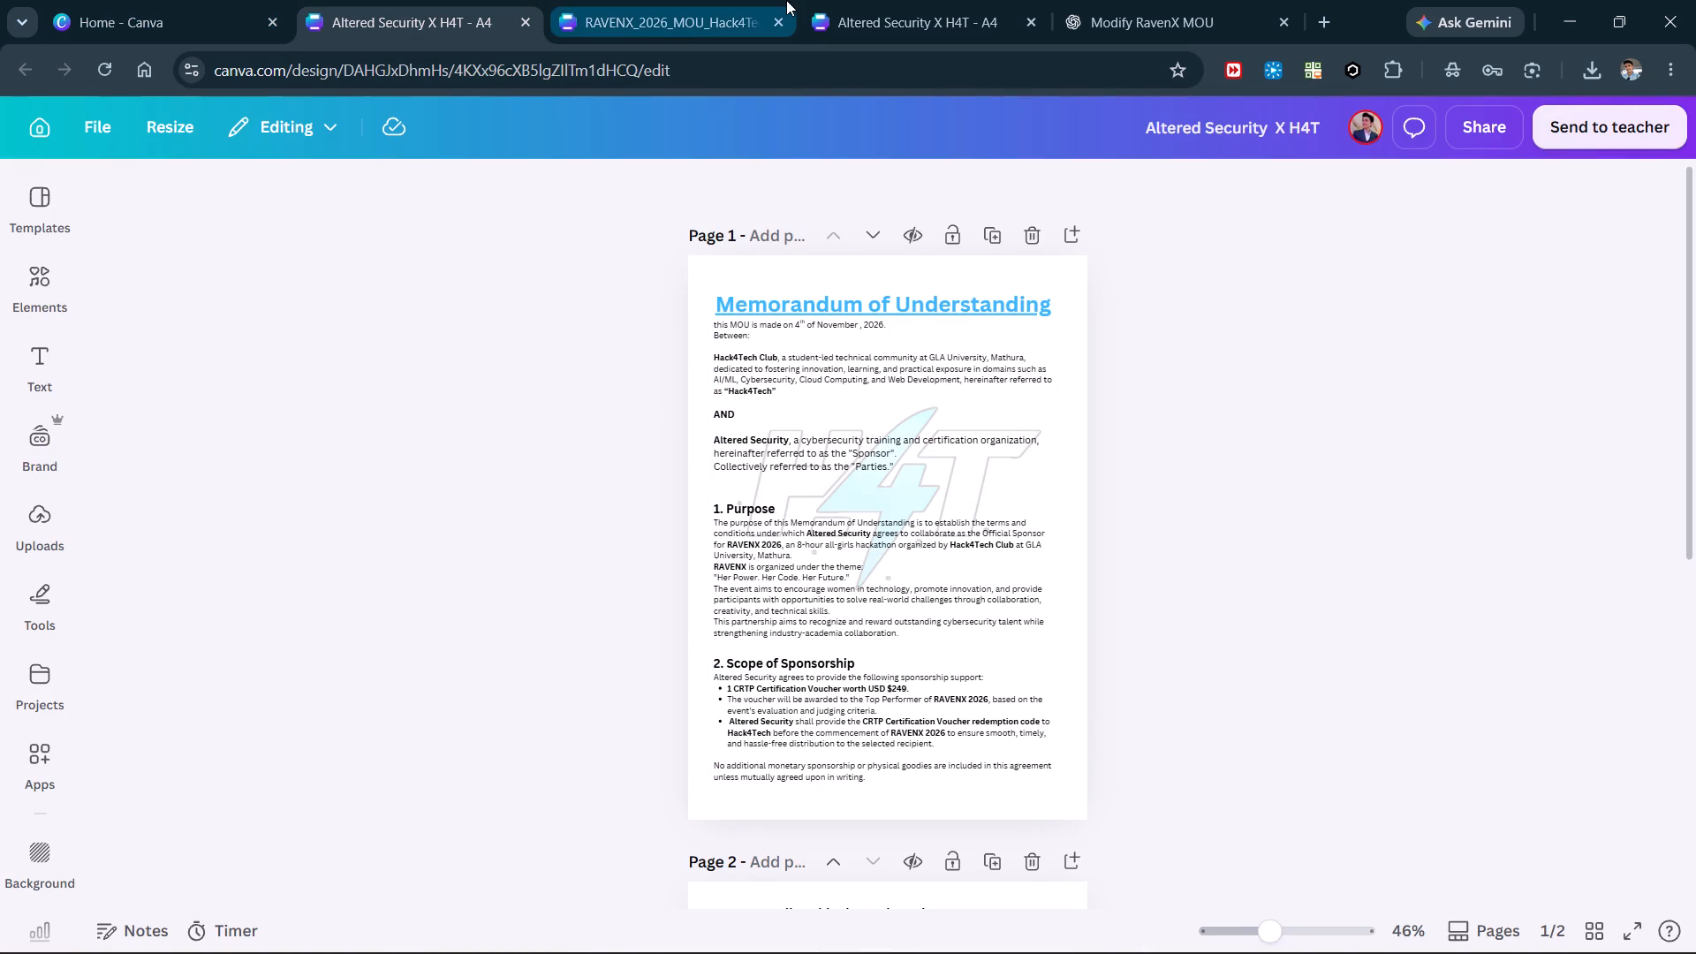
pyautogui.click(786, 0)
pyautogui.click(905, 20)
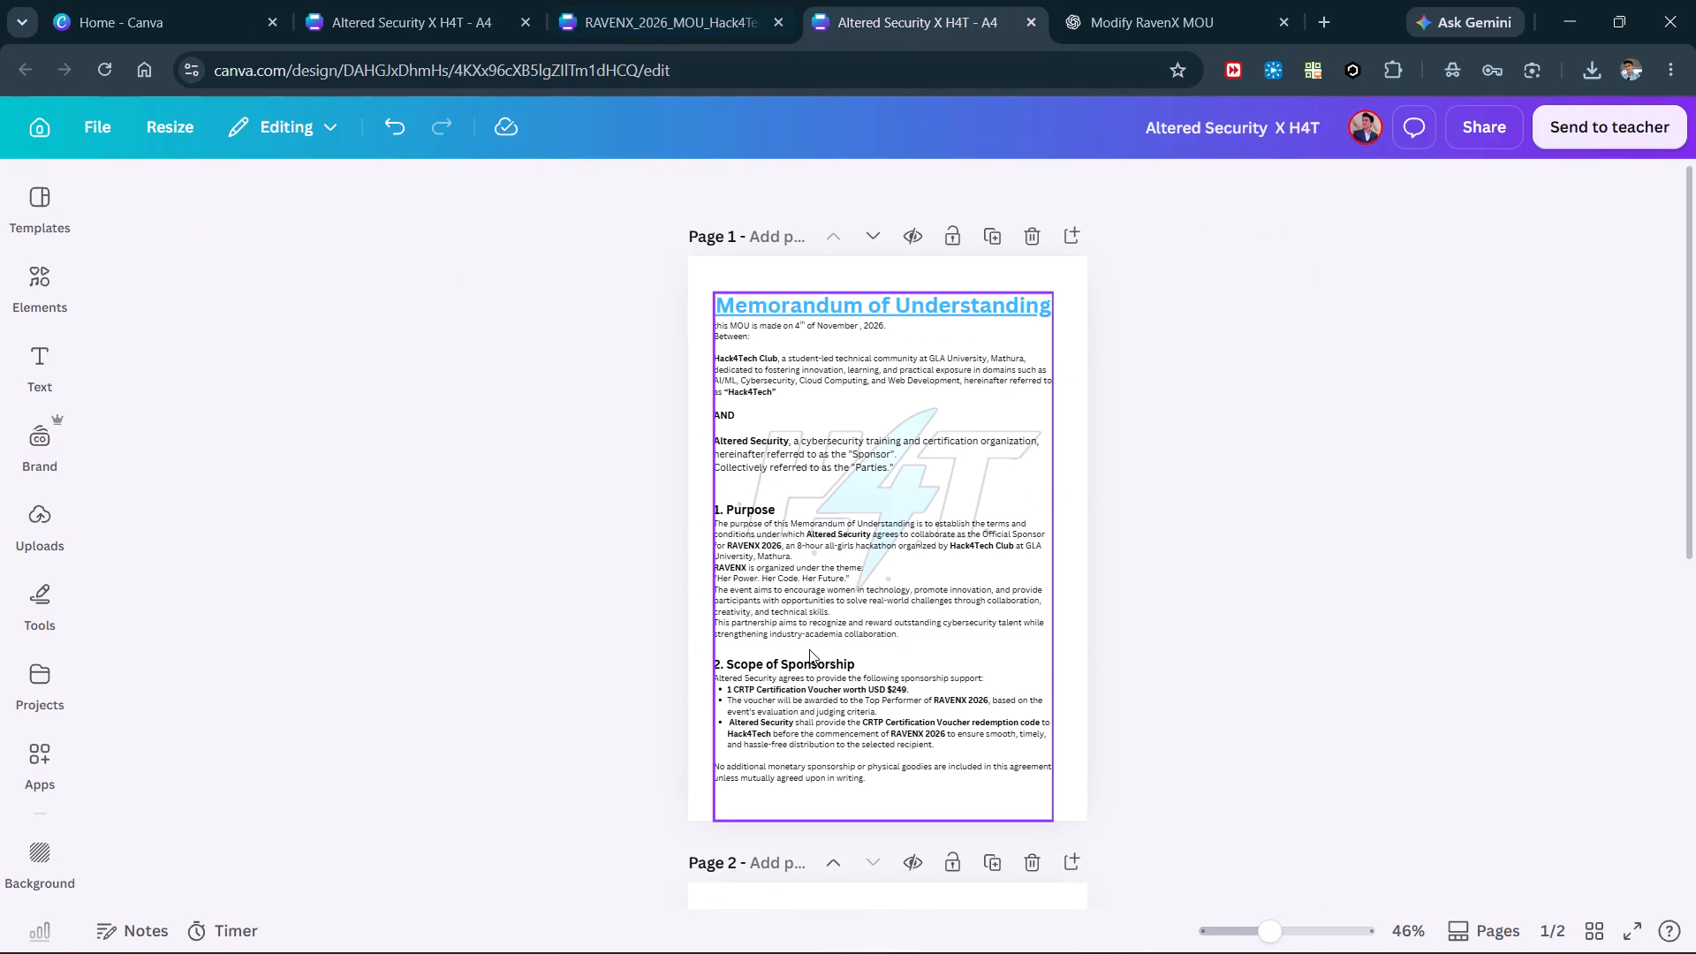
pyautogui.click(746, 0)
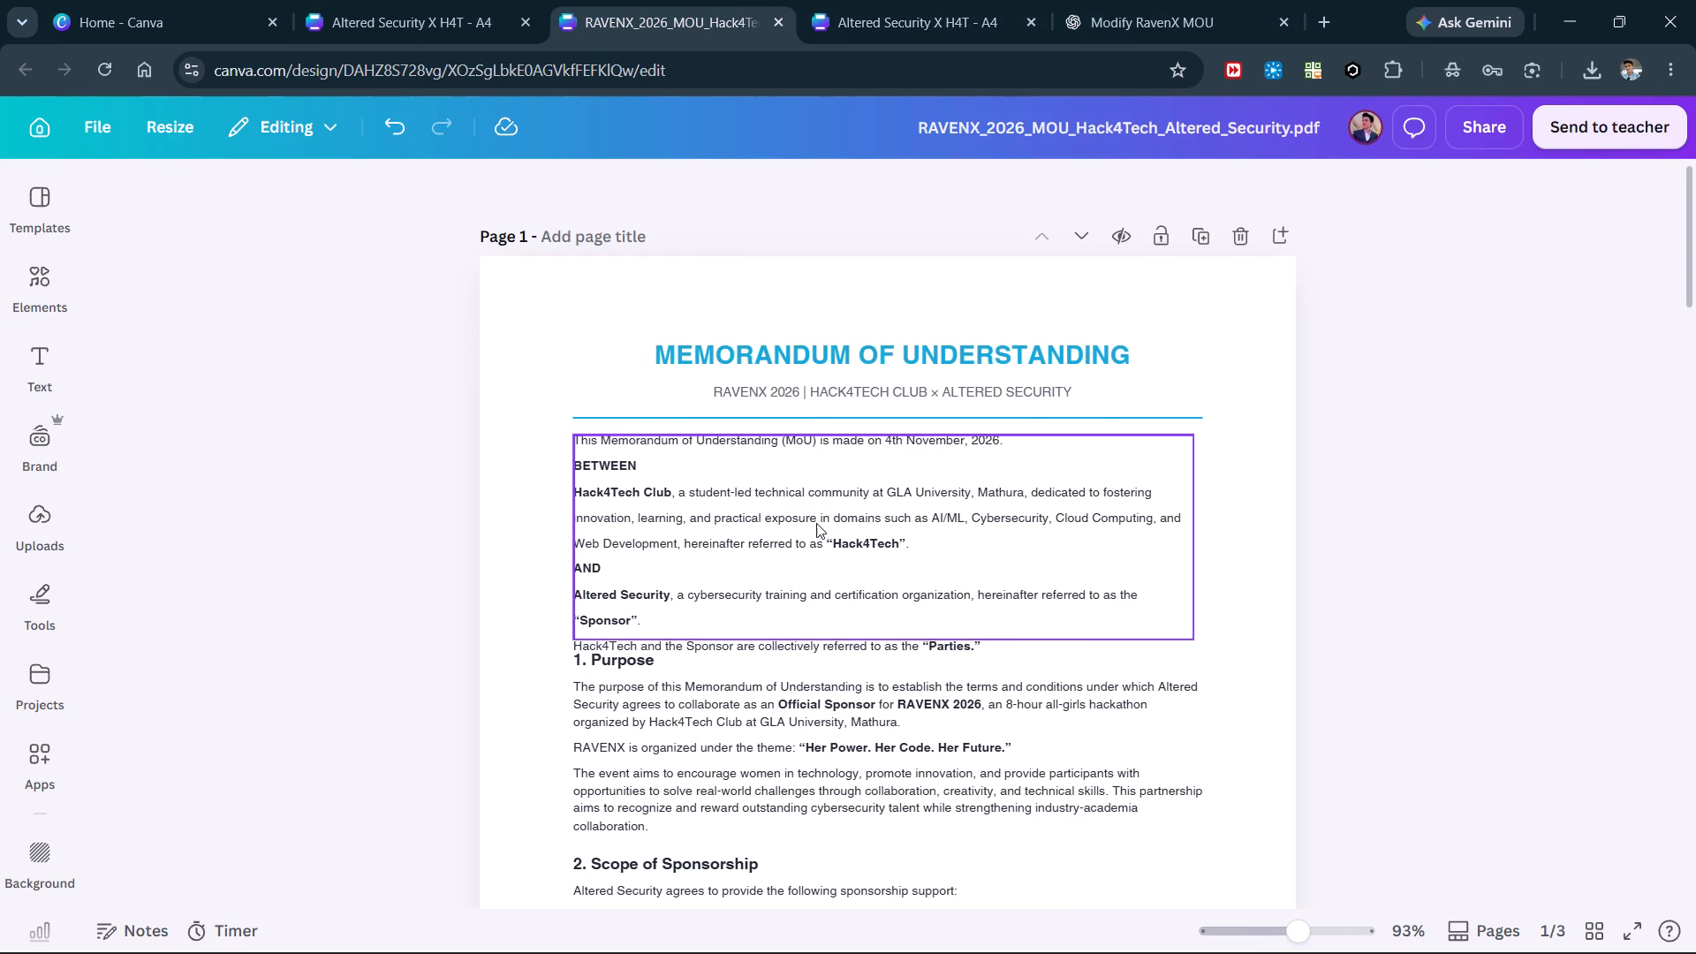
# Copy the revised MoU's Scope of Sponsorship body text and paste it over the intro and bullets of section 2 in the earlier design.
pyautogui.scroll(-4, 816, 528)
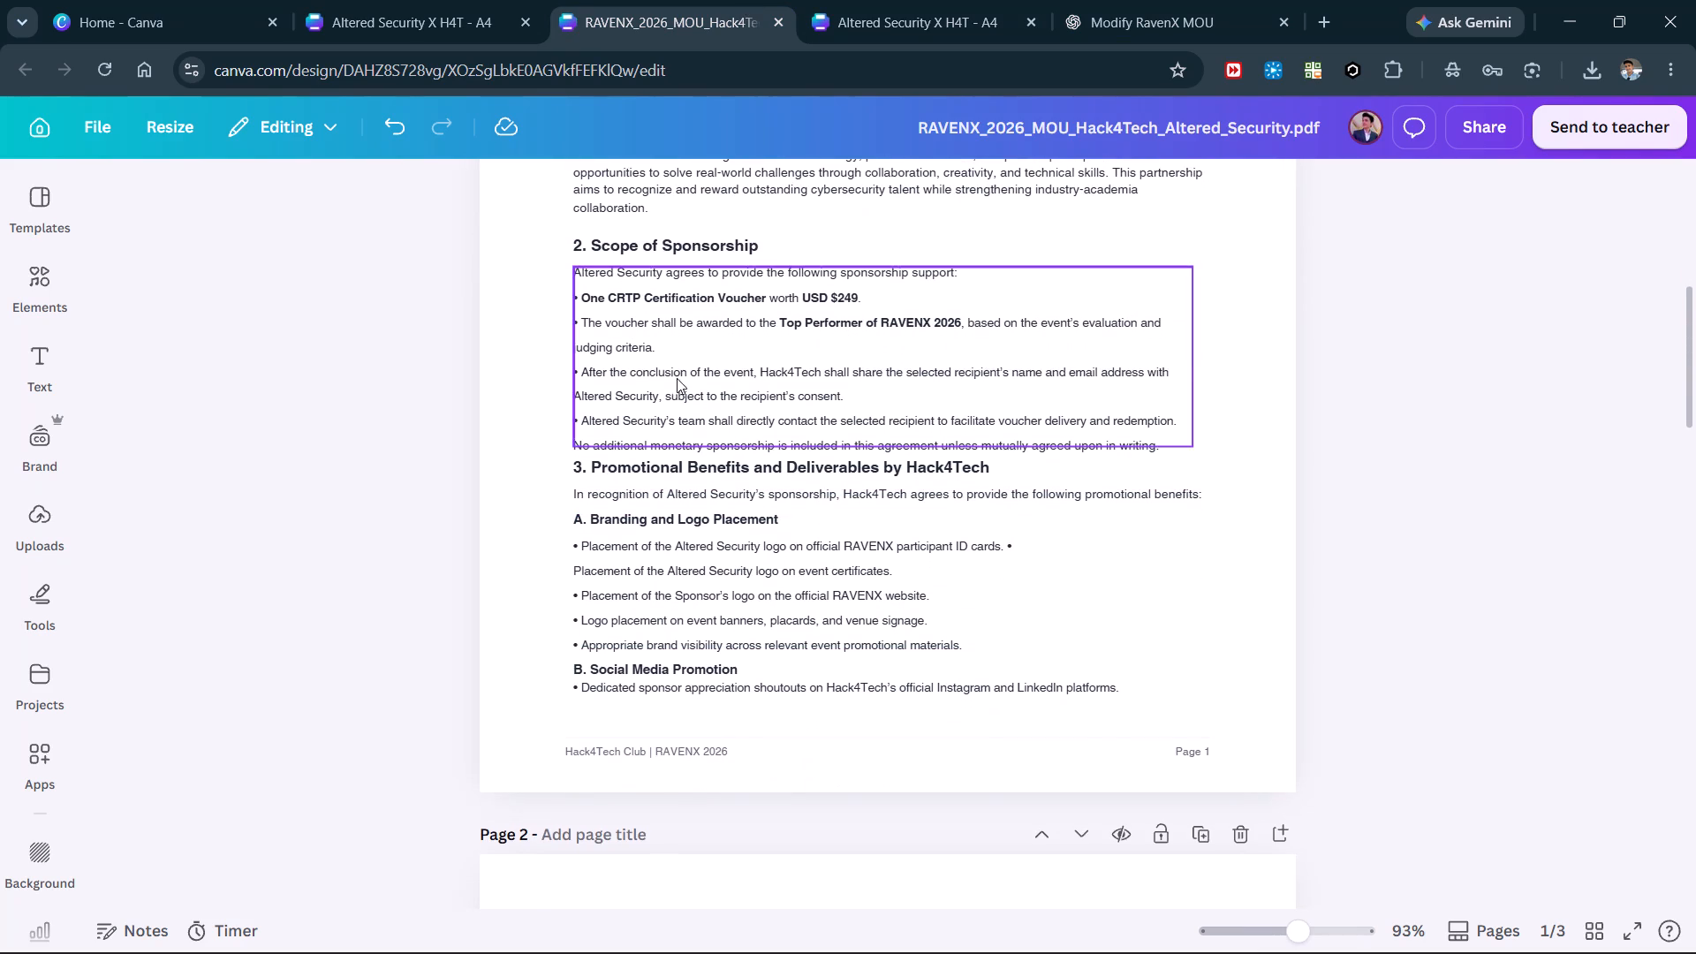
pyautogui.click(677, 375)
pyautogui.hotkey('ctrl', 'c')
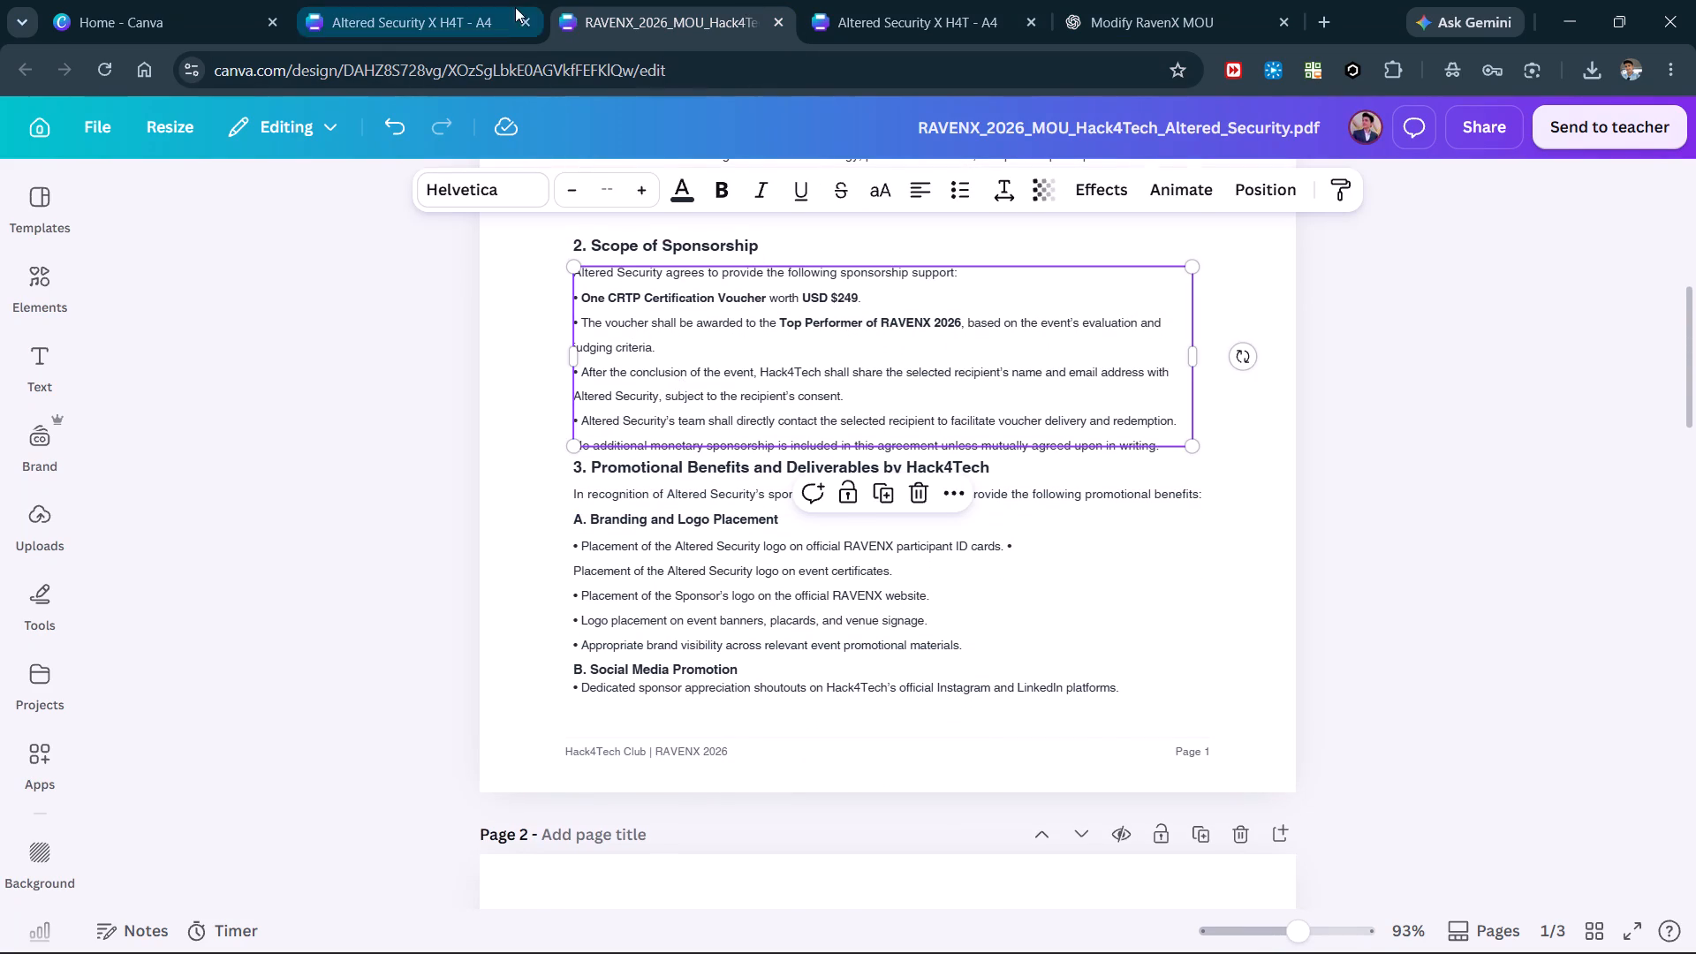
pyautogui.click(515, 6)
pyautogui.click(798, 566)
pyautogui.scroll(-1, 798, 566)
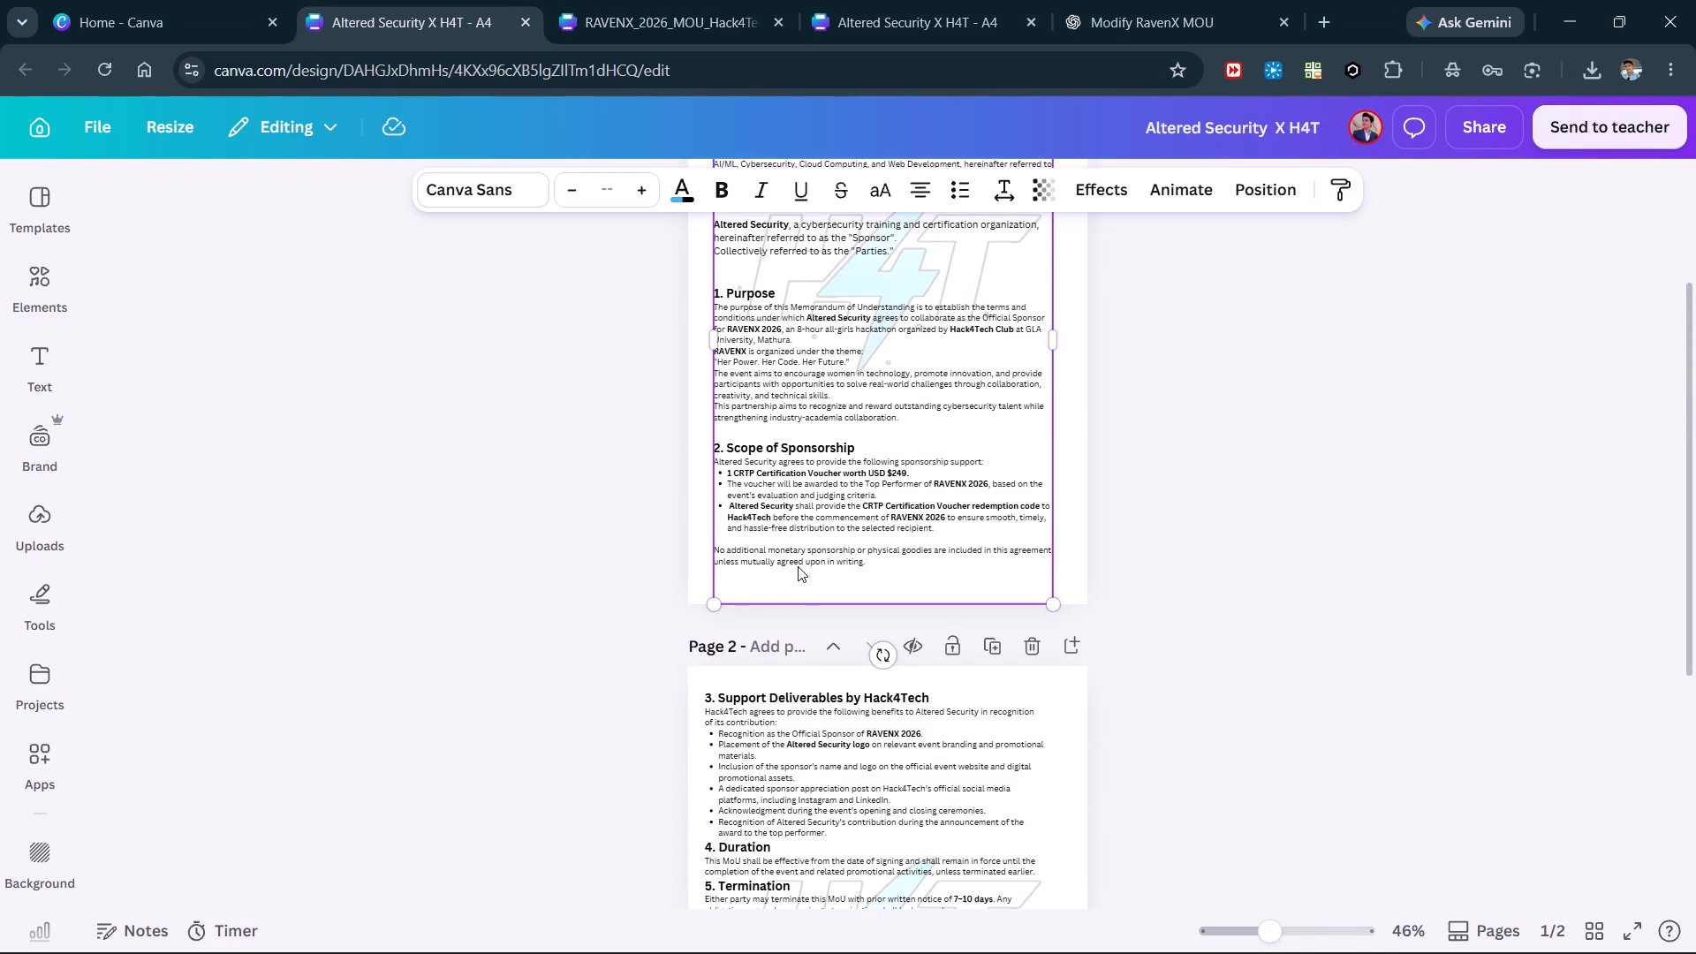
pyautogui.doubleClick(825, 530)
pyautogui.scroll(-1, 850, 672)
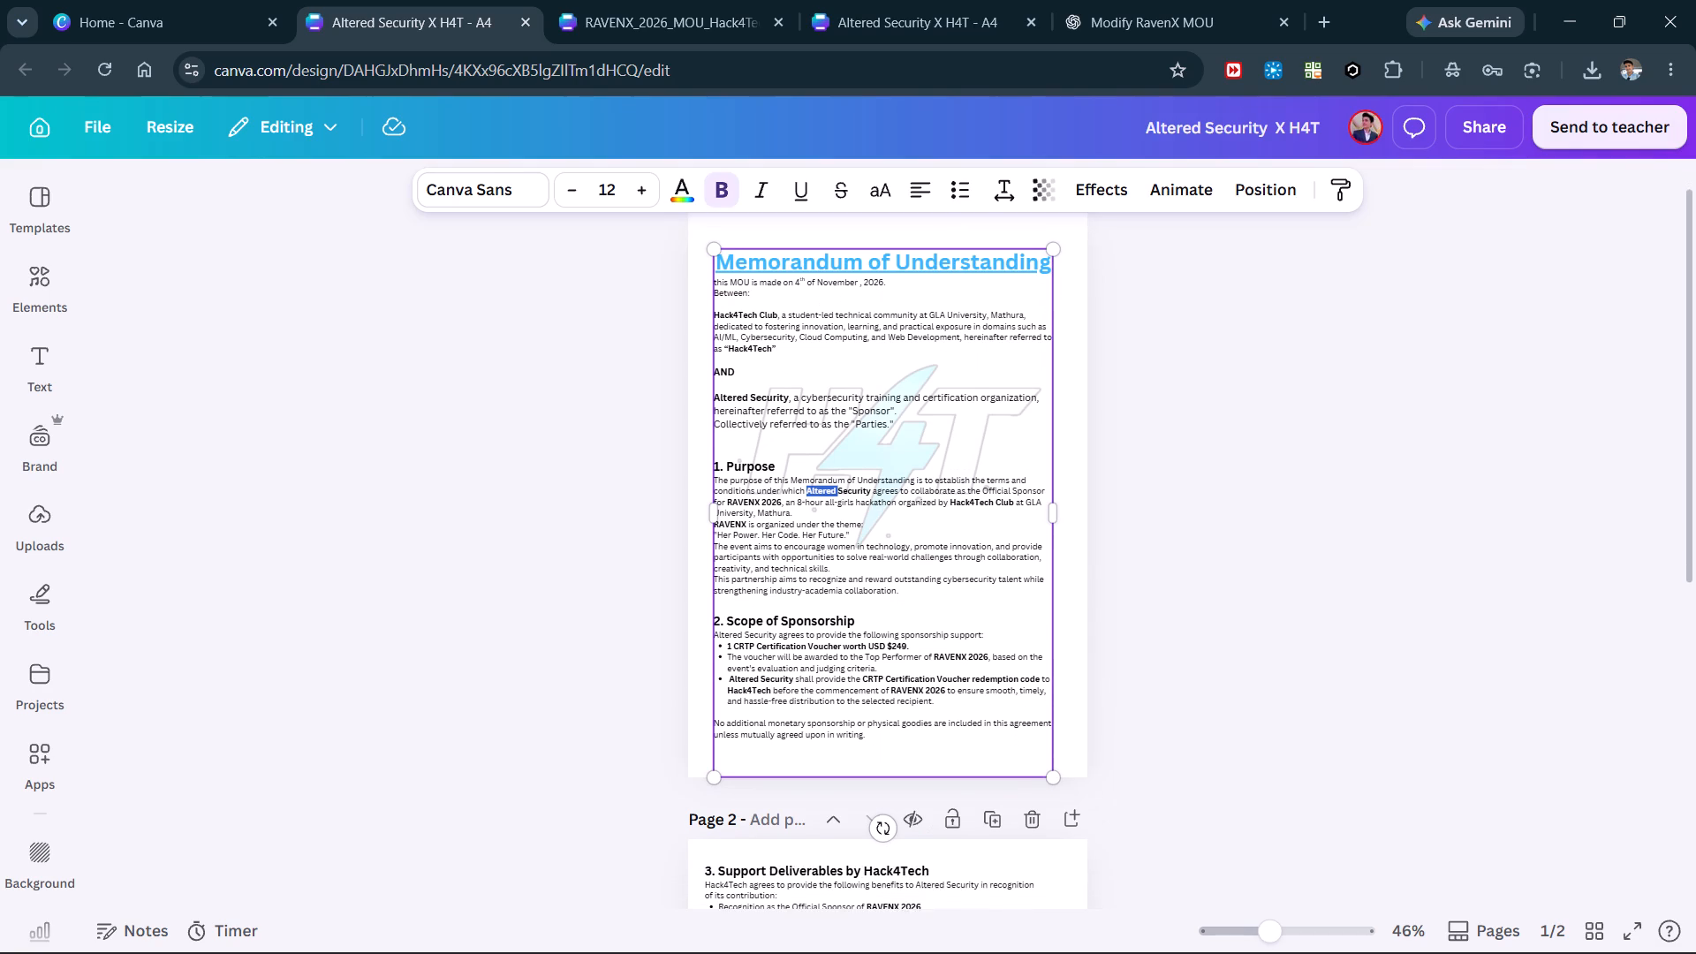
pyautogui.scroll(-1, 850, 672)
pyautogui.doubleClick(850, 672)
pyautogui.click(935, 708)
pyautogui.moveTo(941, 704); pyautogui.dragTo(707, 632)
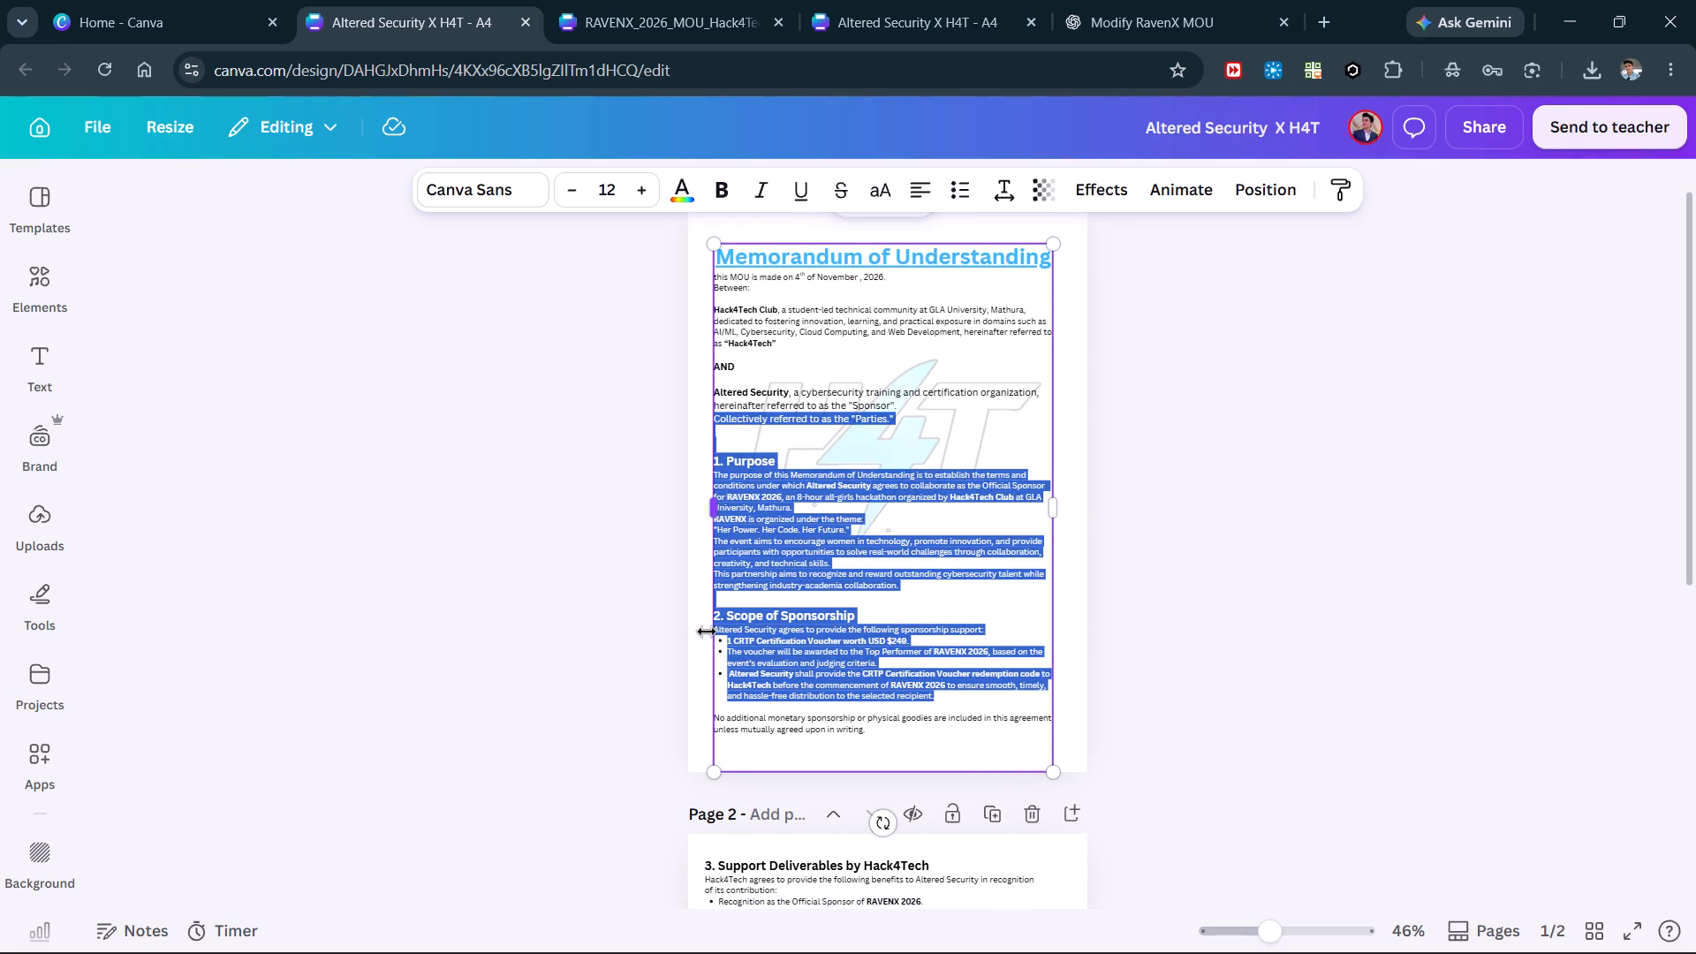
pyautogui.moveTo(707, 632); pyautogui.dragTo(719, 632)
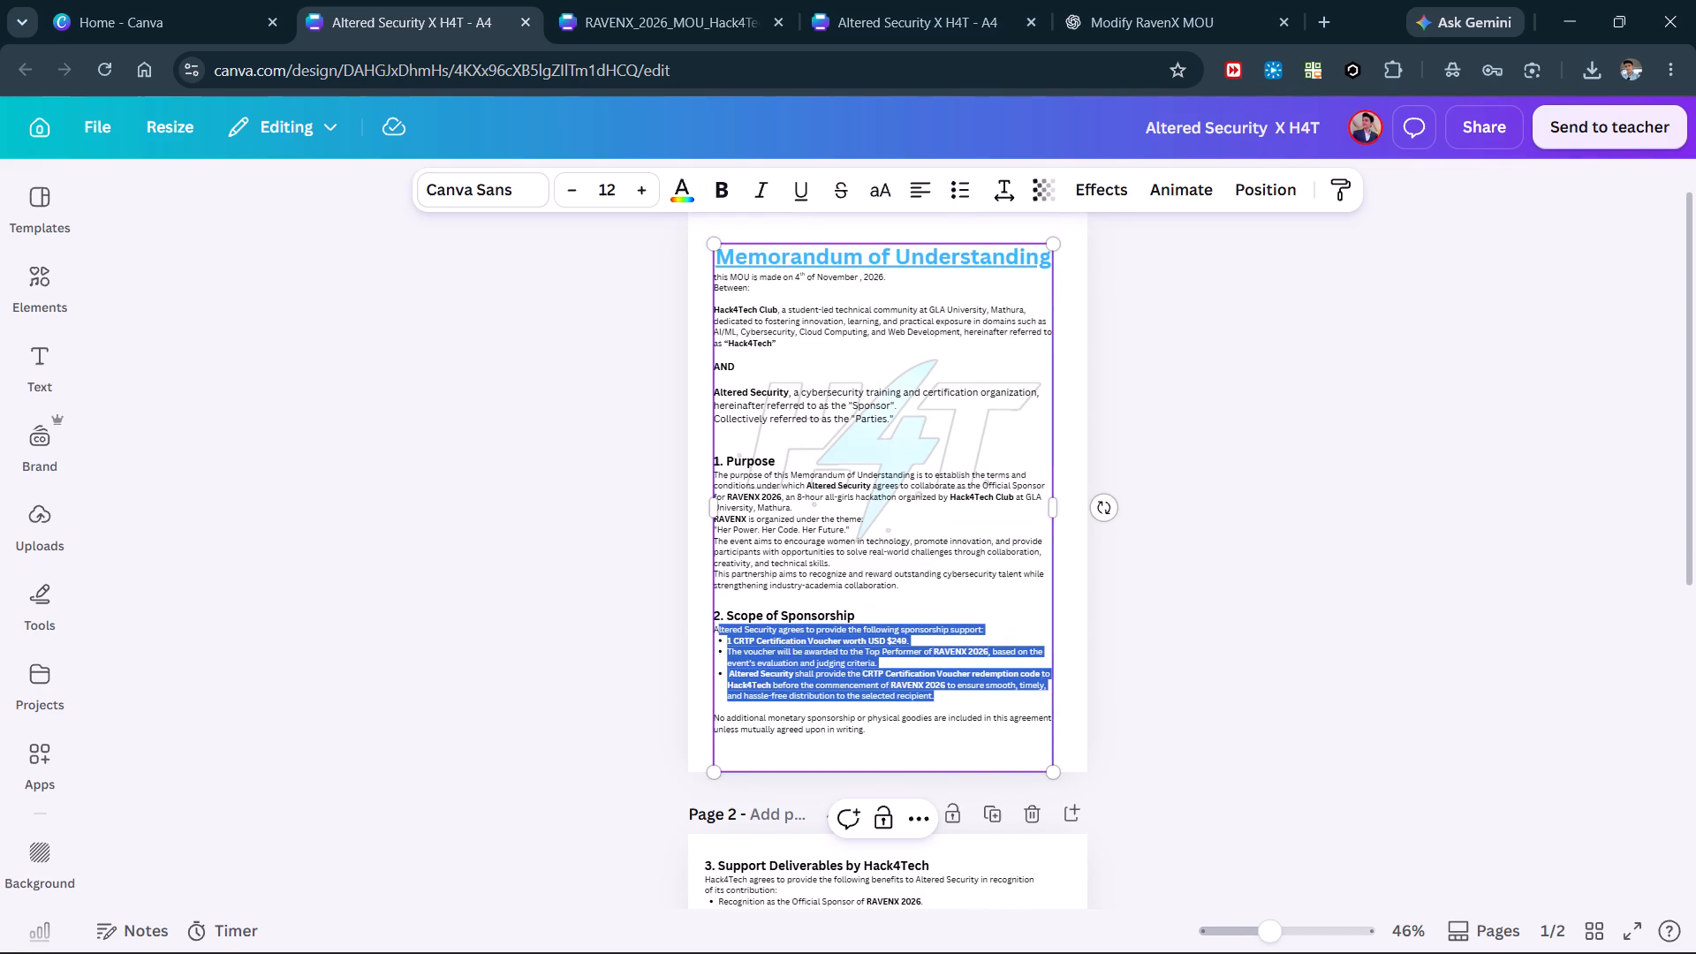
pyautogui.moveTo(719, 632); pyautogui.dragTo(715, 634)
pyautogui.hotkey('ctrl', 'v')
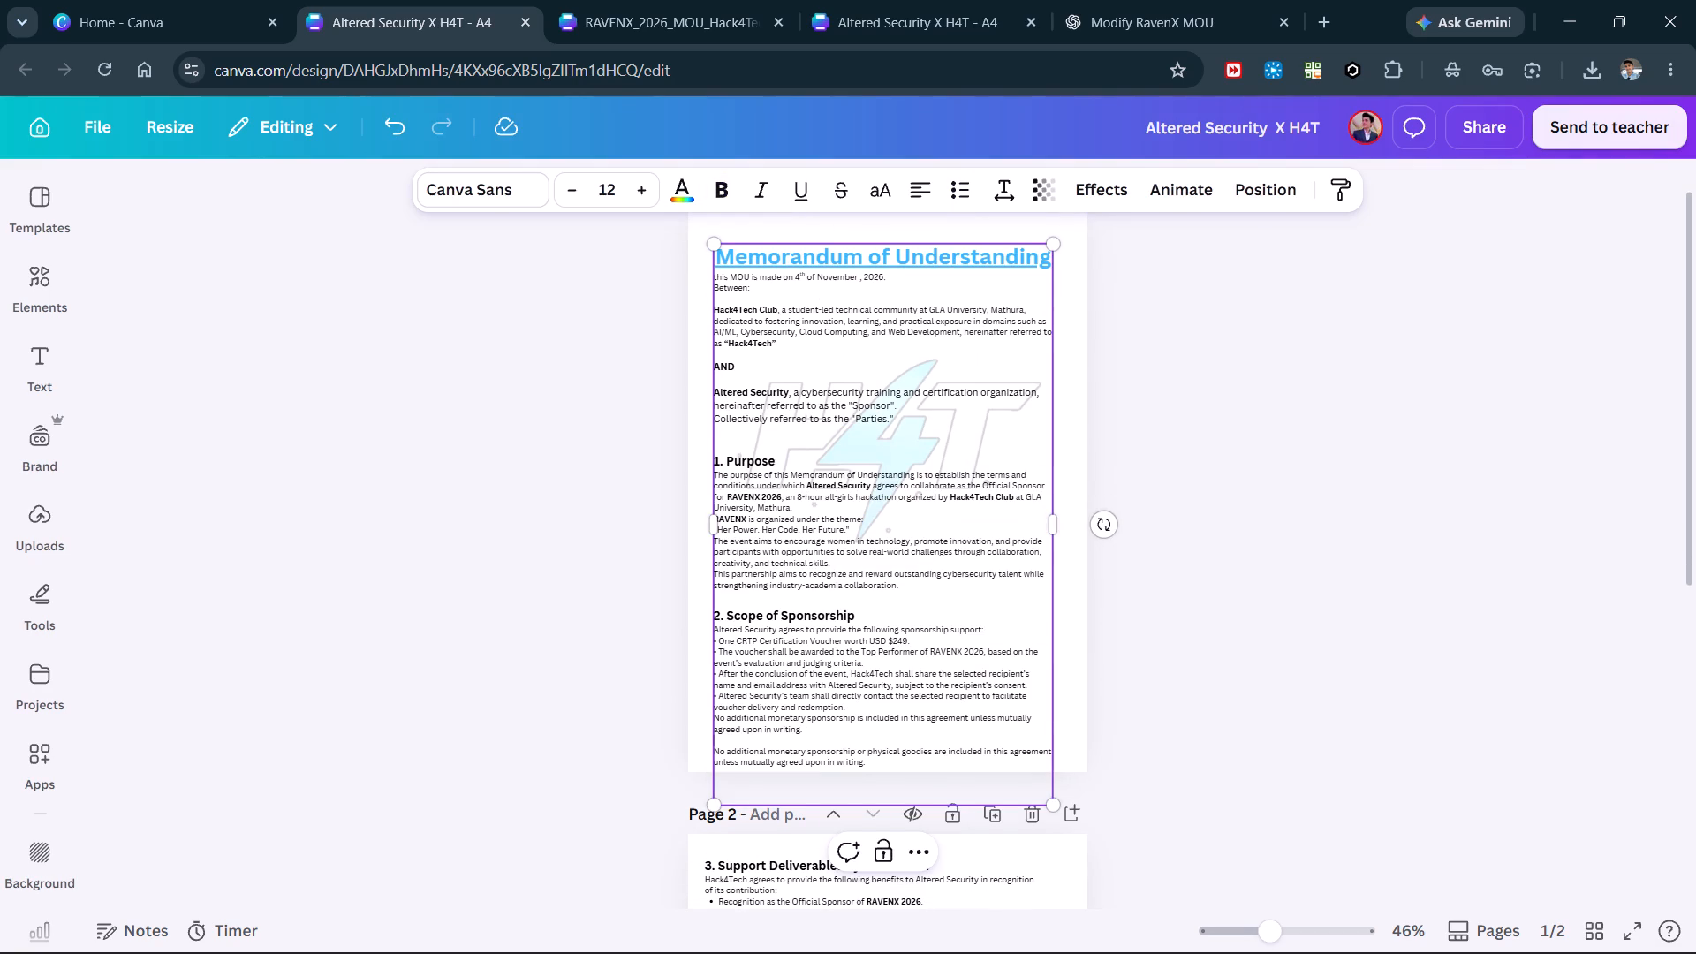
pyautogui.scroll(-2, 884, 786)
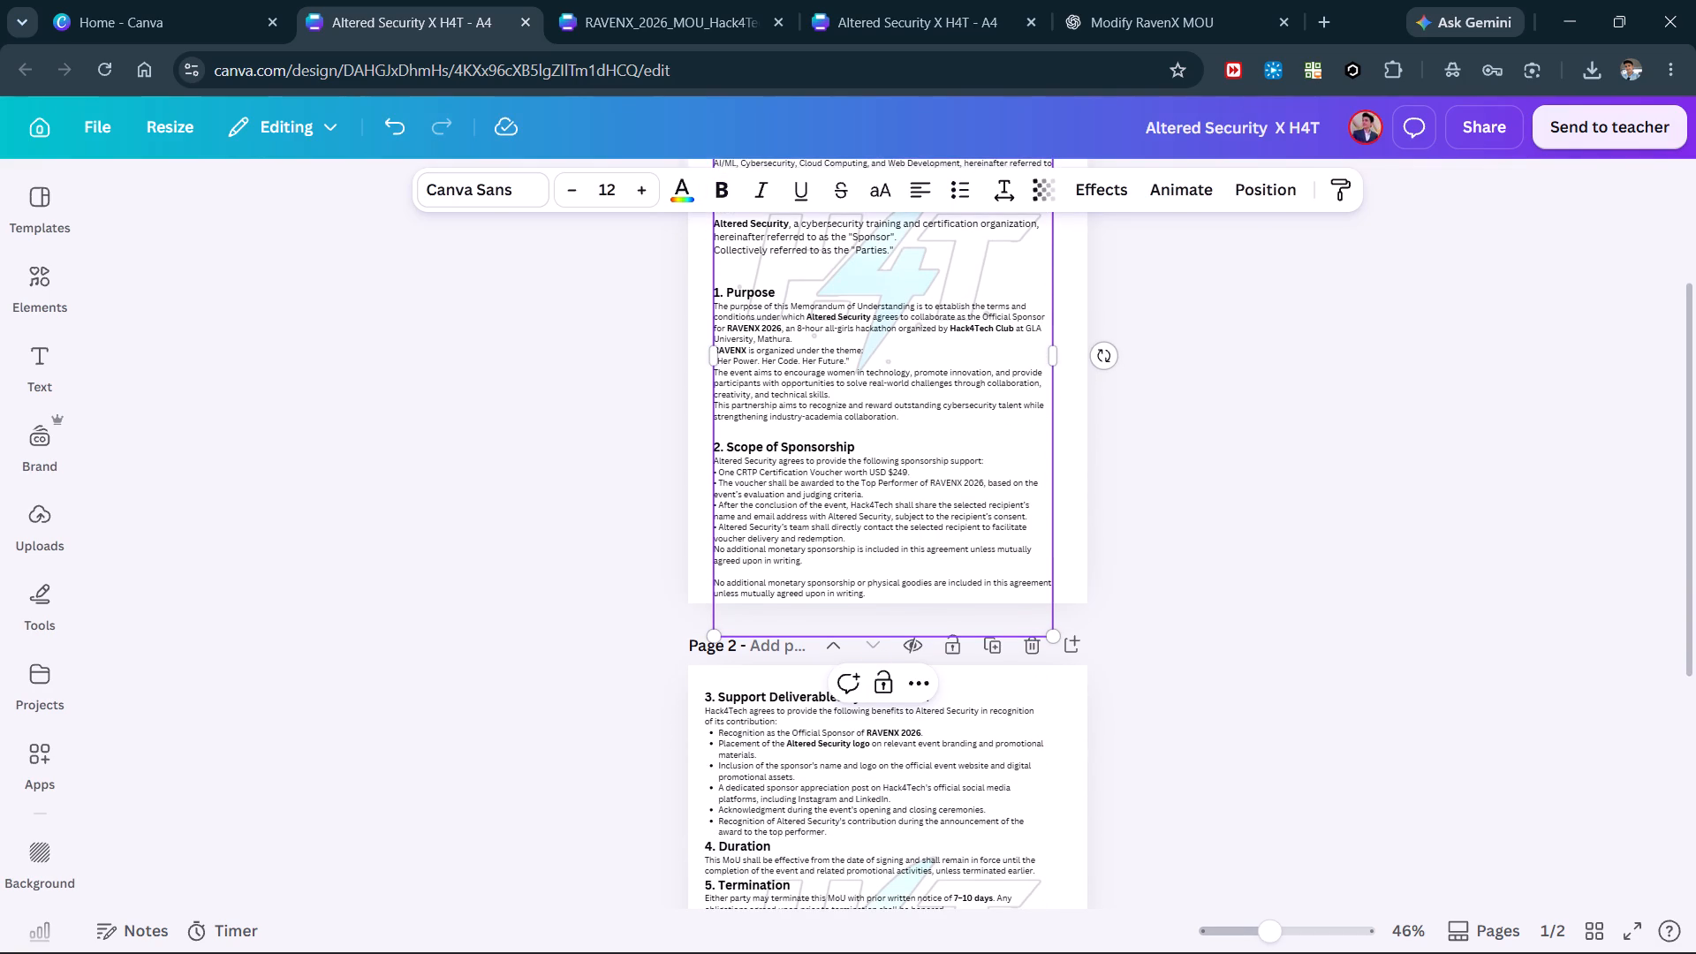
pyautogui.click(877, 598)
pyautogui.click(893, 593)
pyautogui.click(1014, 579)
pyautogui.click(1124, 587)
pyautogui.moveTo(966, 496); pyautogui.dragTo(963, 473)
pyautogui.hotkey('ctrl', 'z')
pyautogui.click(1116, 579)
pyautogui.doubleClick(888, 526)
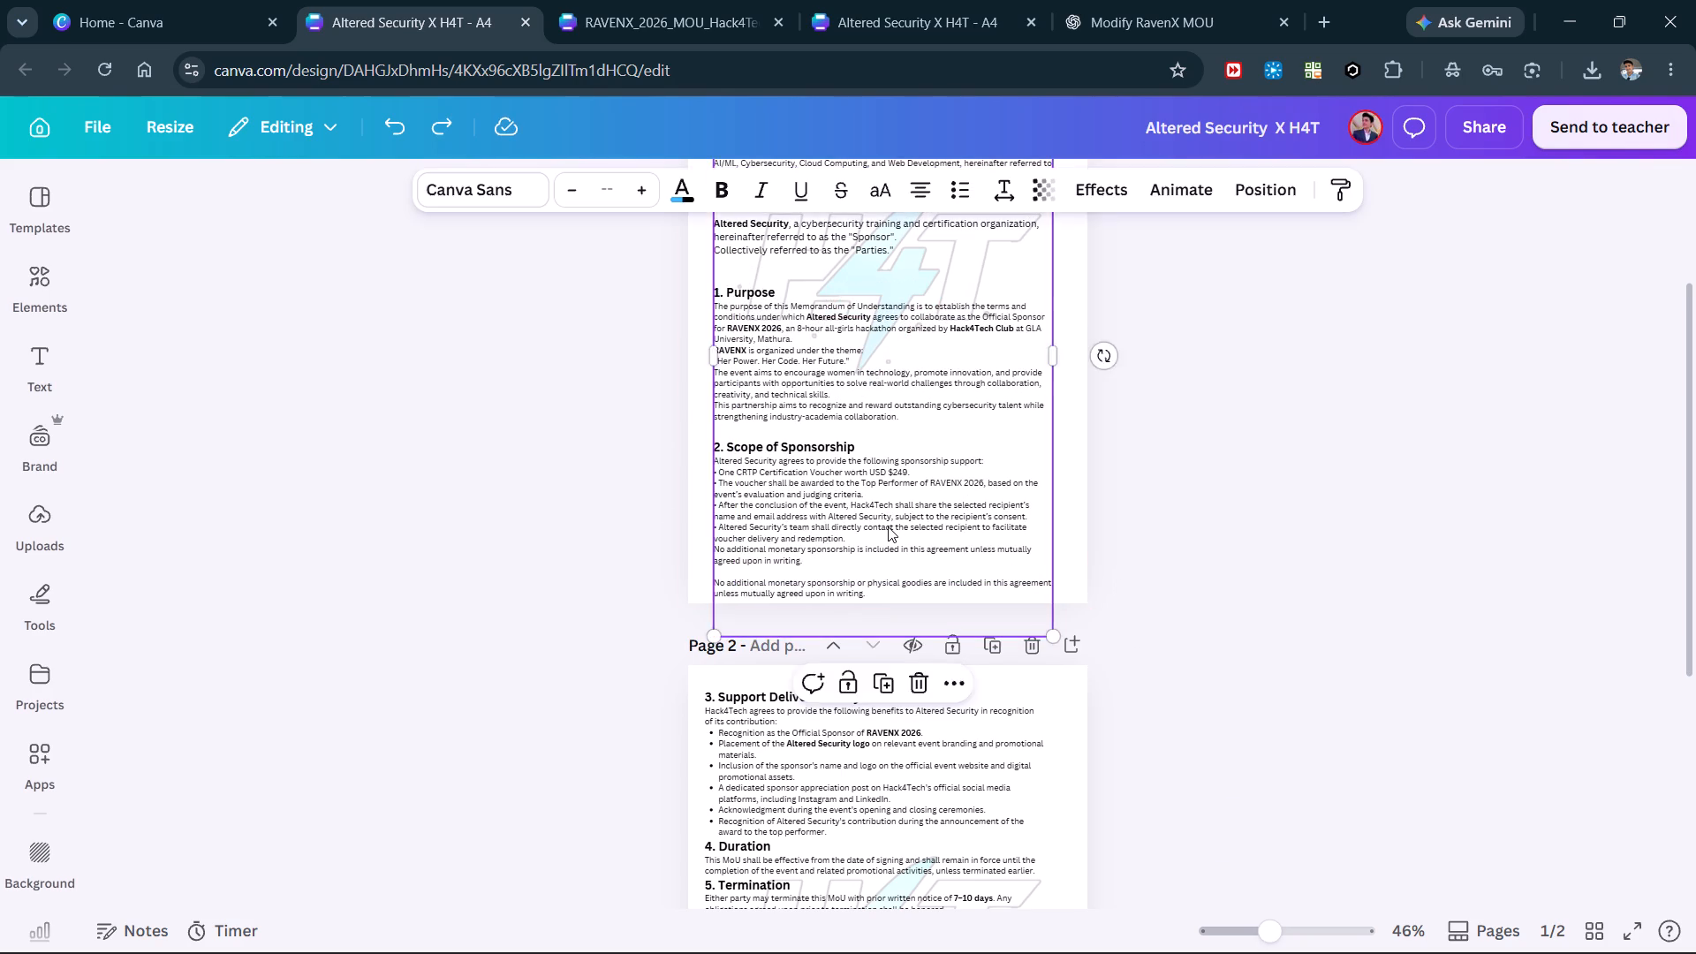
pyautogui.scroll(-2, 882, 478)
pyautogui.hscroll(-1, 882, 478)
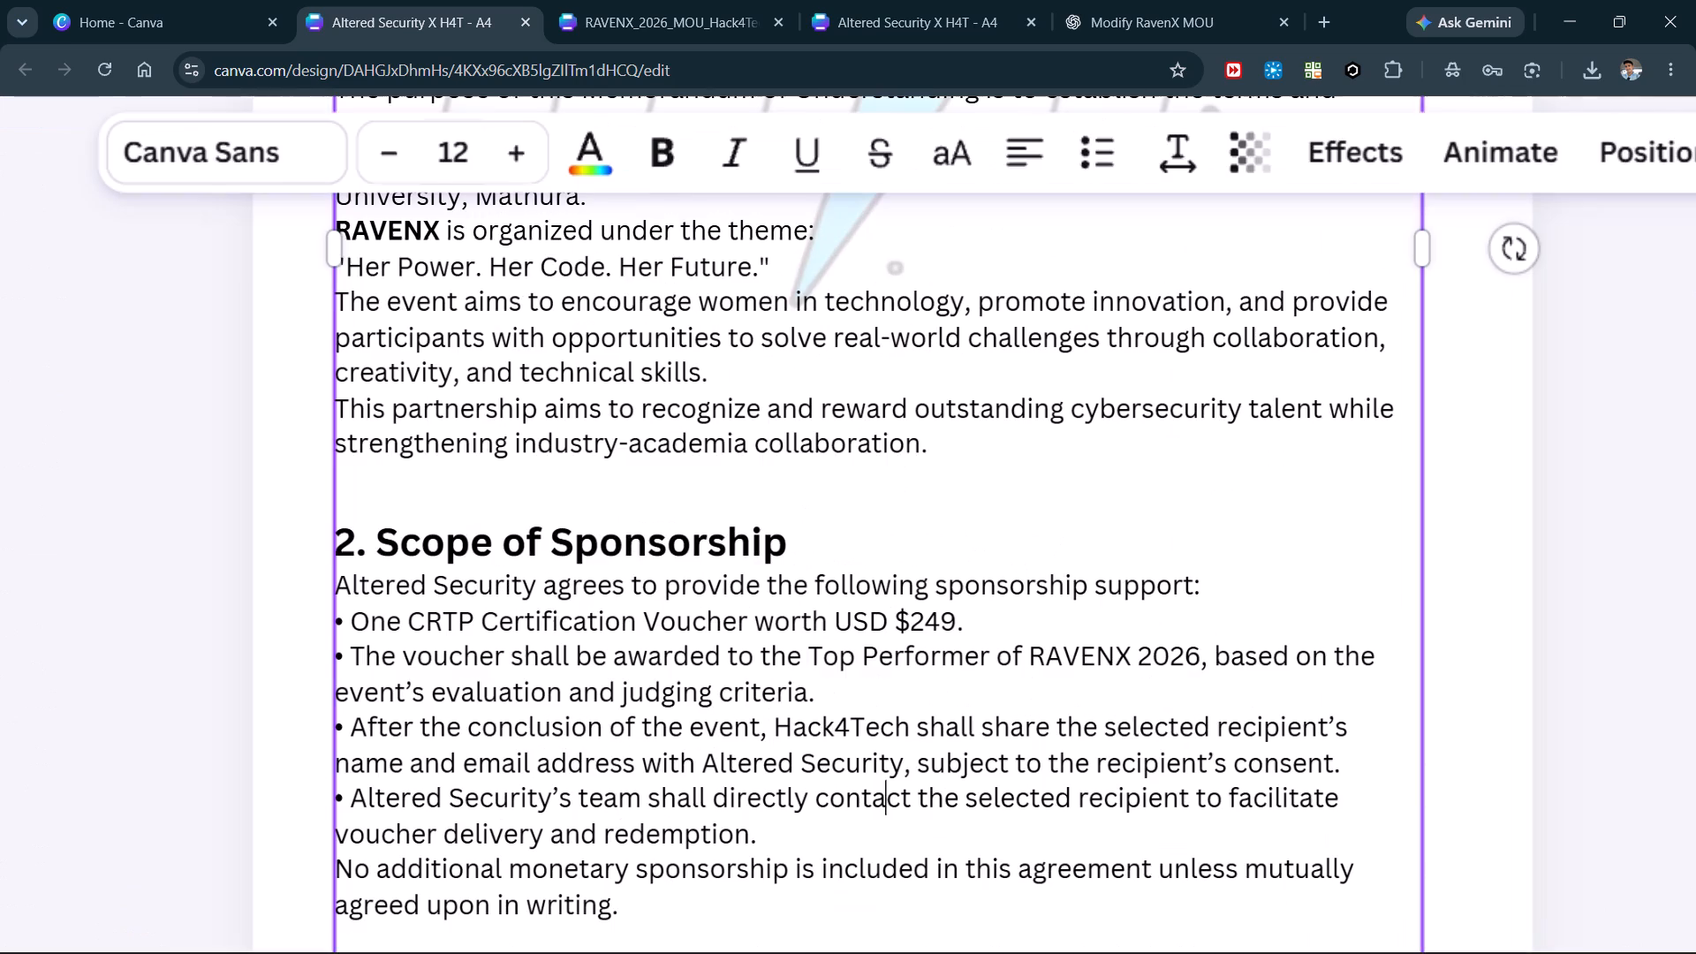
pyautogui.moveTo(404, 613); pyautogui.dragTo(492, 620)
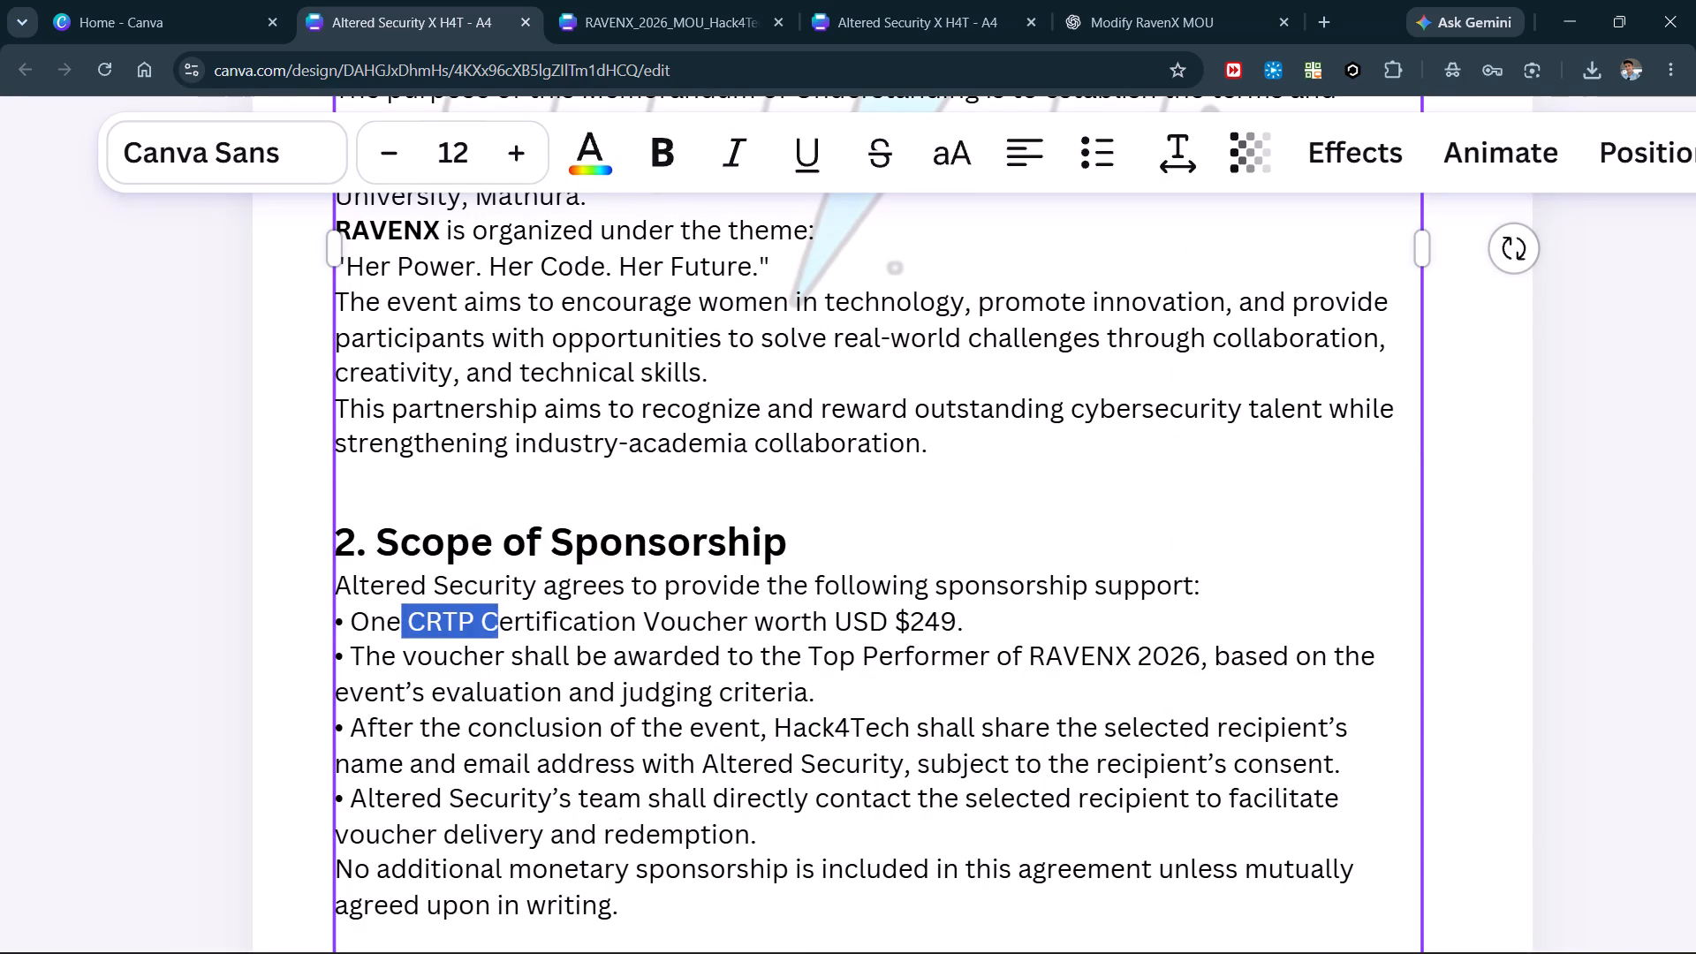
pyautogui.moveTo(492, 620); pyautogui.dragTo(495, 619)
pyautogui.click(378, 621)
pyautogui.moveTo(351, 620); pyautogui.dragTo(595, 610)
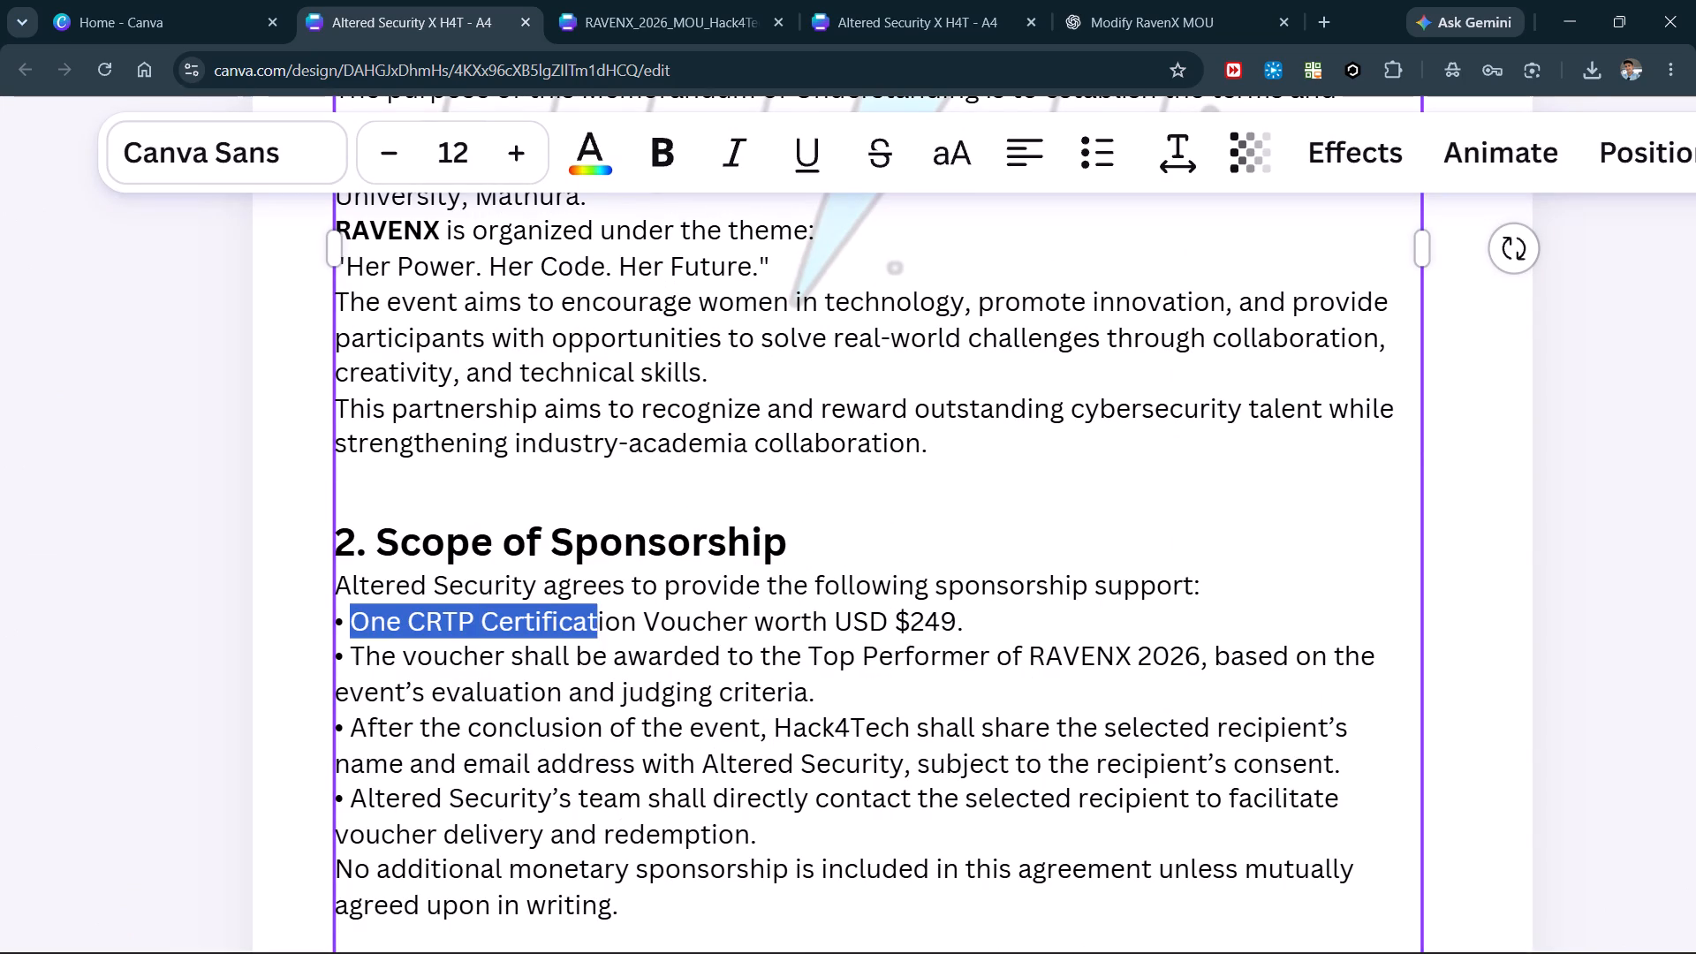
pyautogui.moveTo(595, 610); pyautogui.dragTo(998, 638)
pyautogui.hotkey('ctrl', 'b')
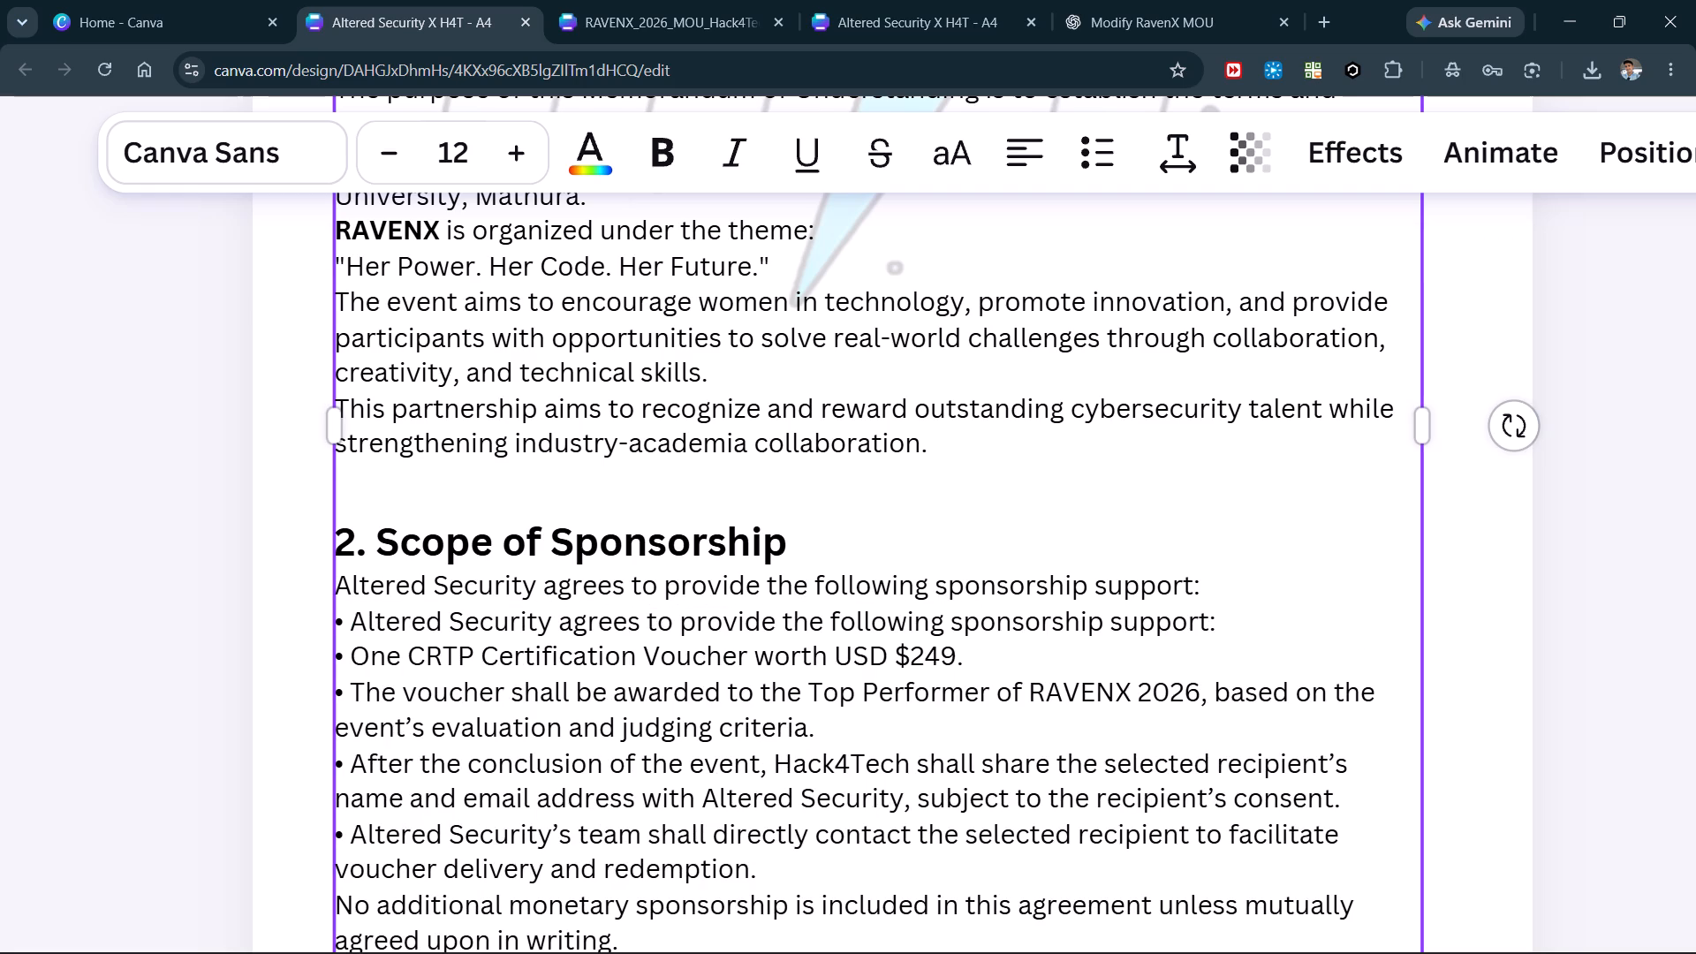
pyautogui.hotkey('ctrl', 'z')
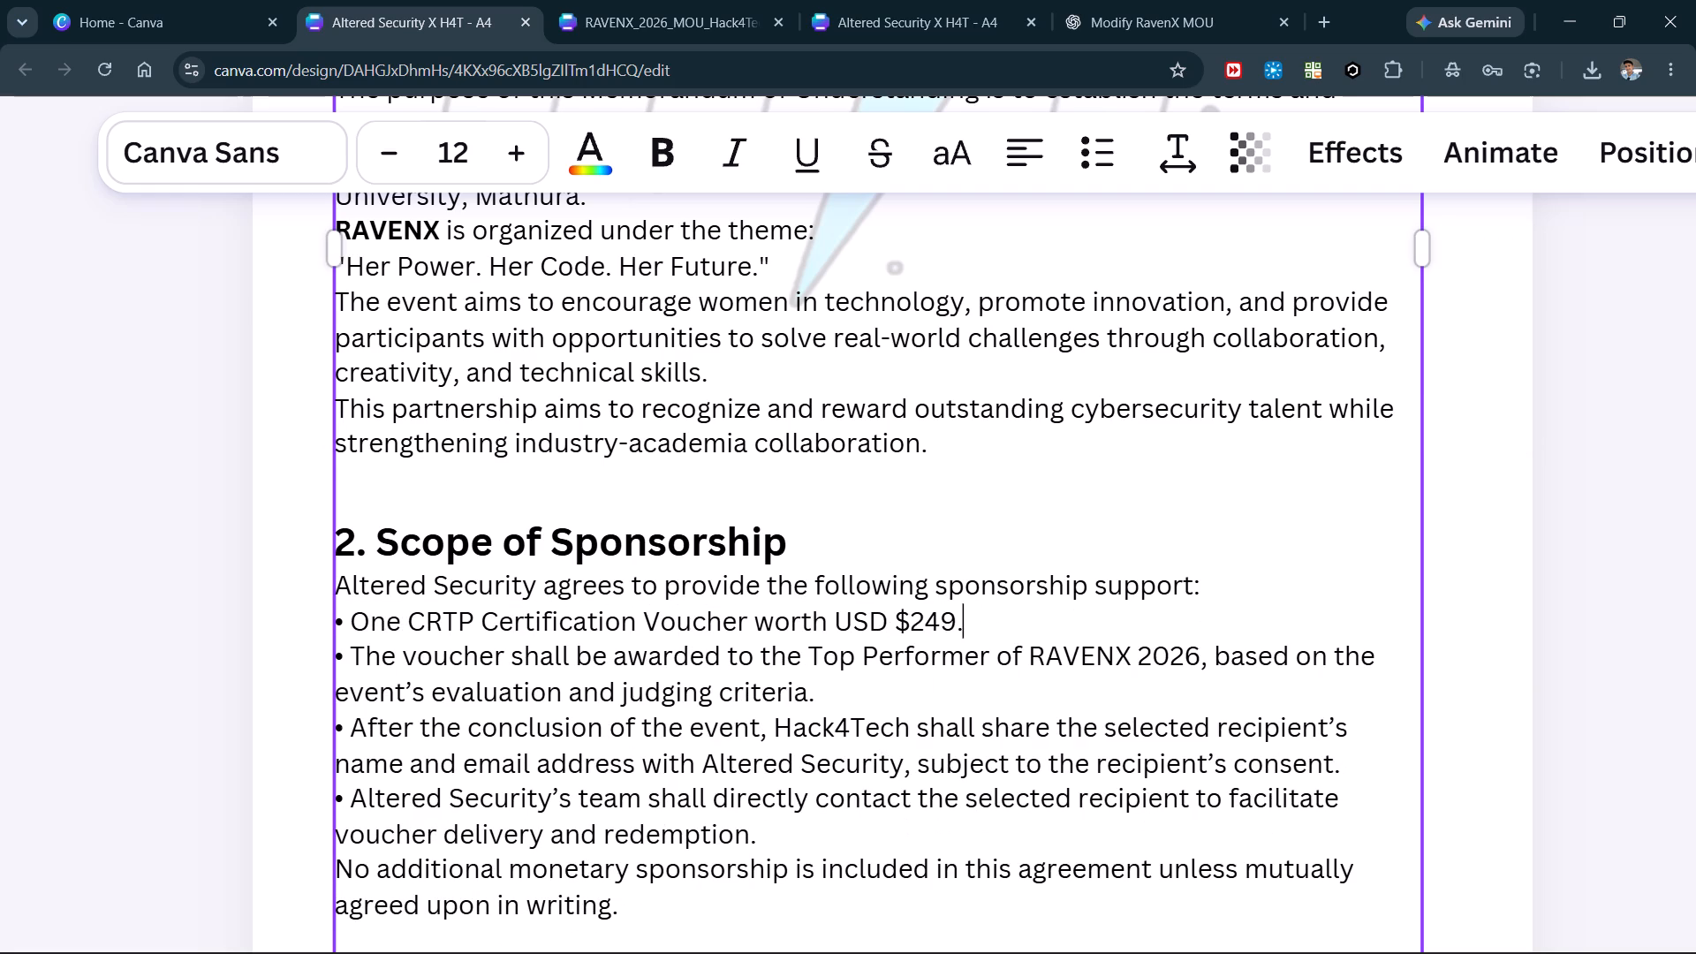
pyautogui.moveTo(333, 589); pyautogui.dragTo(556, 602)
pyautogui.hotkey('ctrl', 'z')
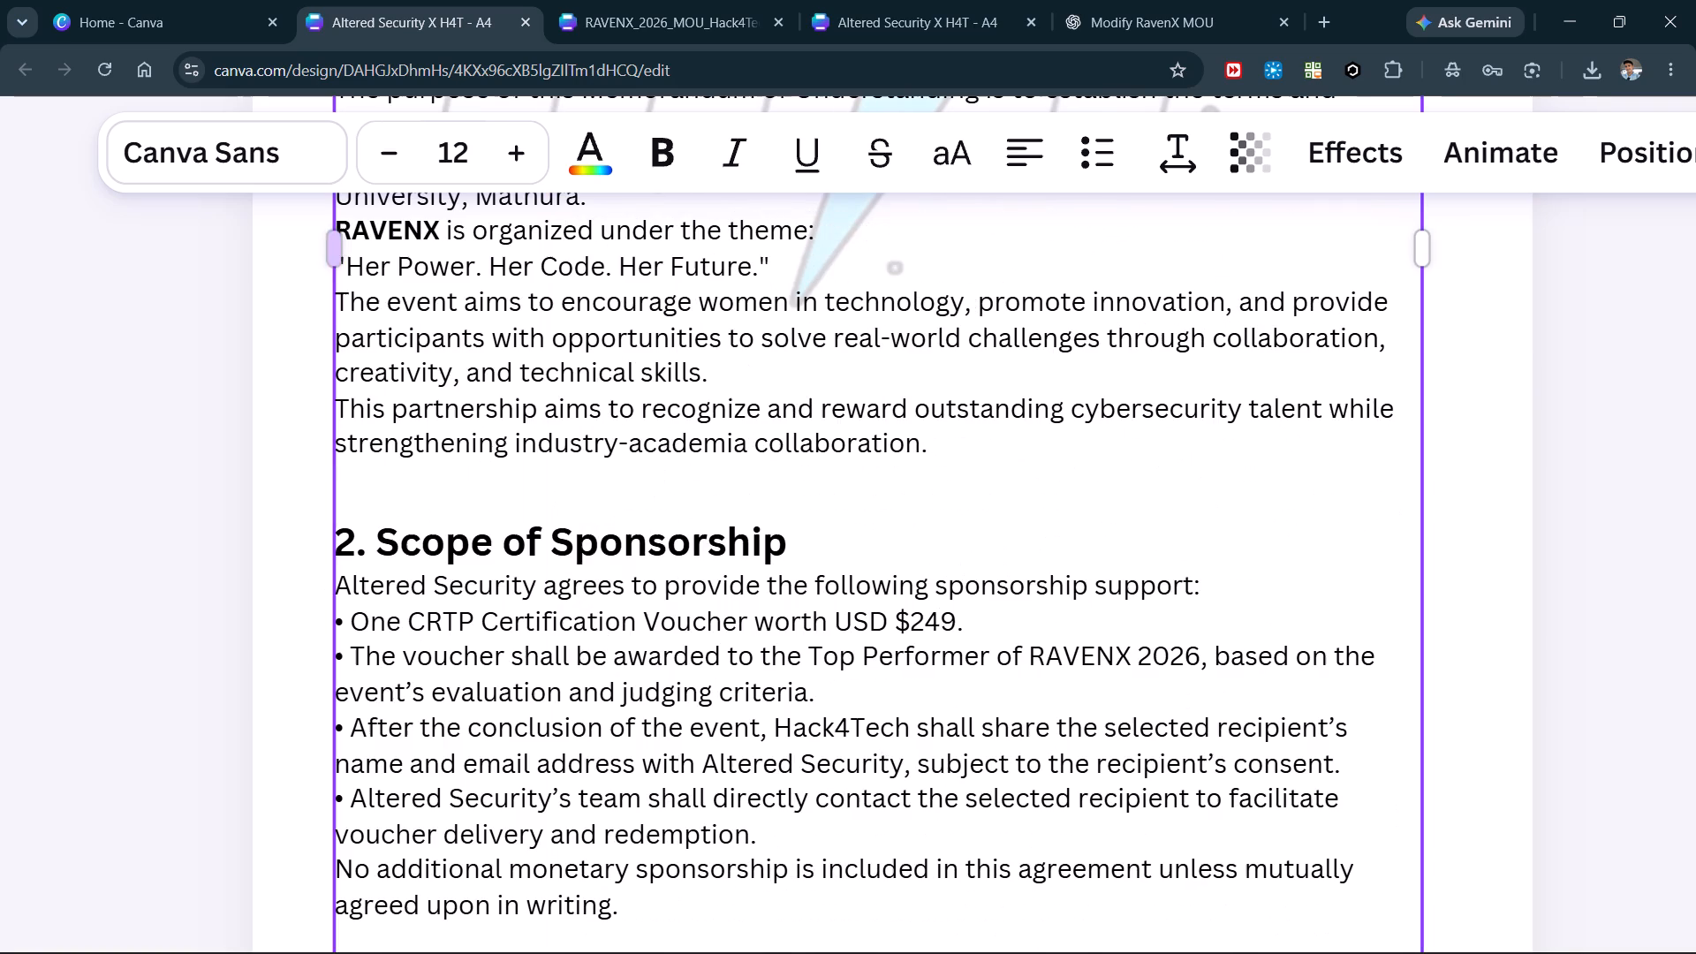
# Bold "One CRTP Certification Voucher worth USD $249", "Top Performer of RAVENX 2026," and "Hack4Tech" in the Scope of Sponsorship bullets.
pyautogui.moveTo(953, 625); pyautogui.dragTo(672, 580)
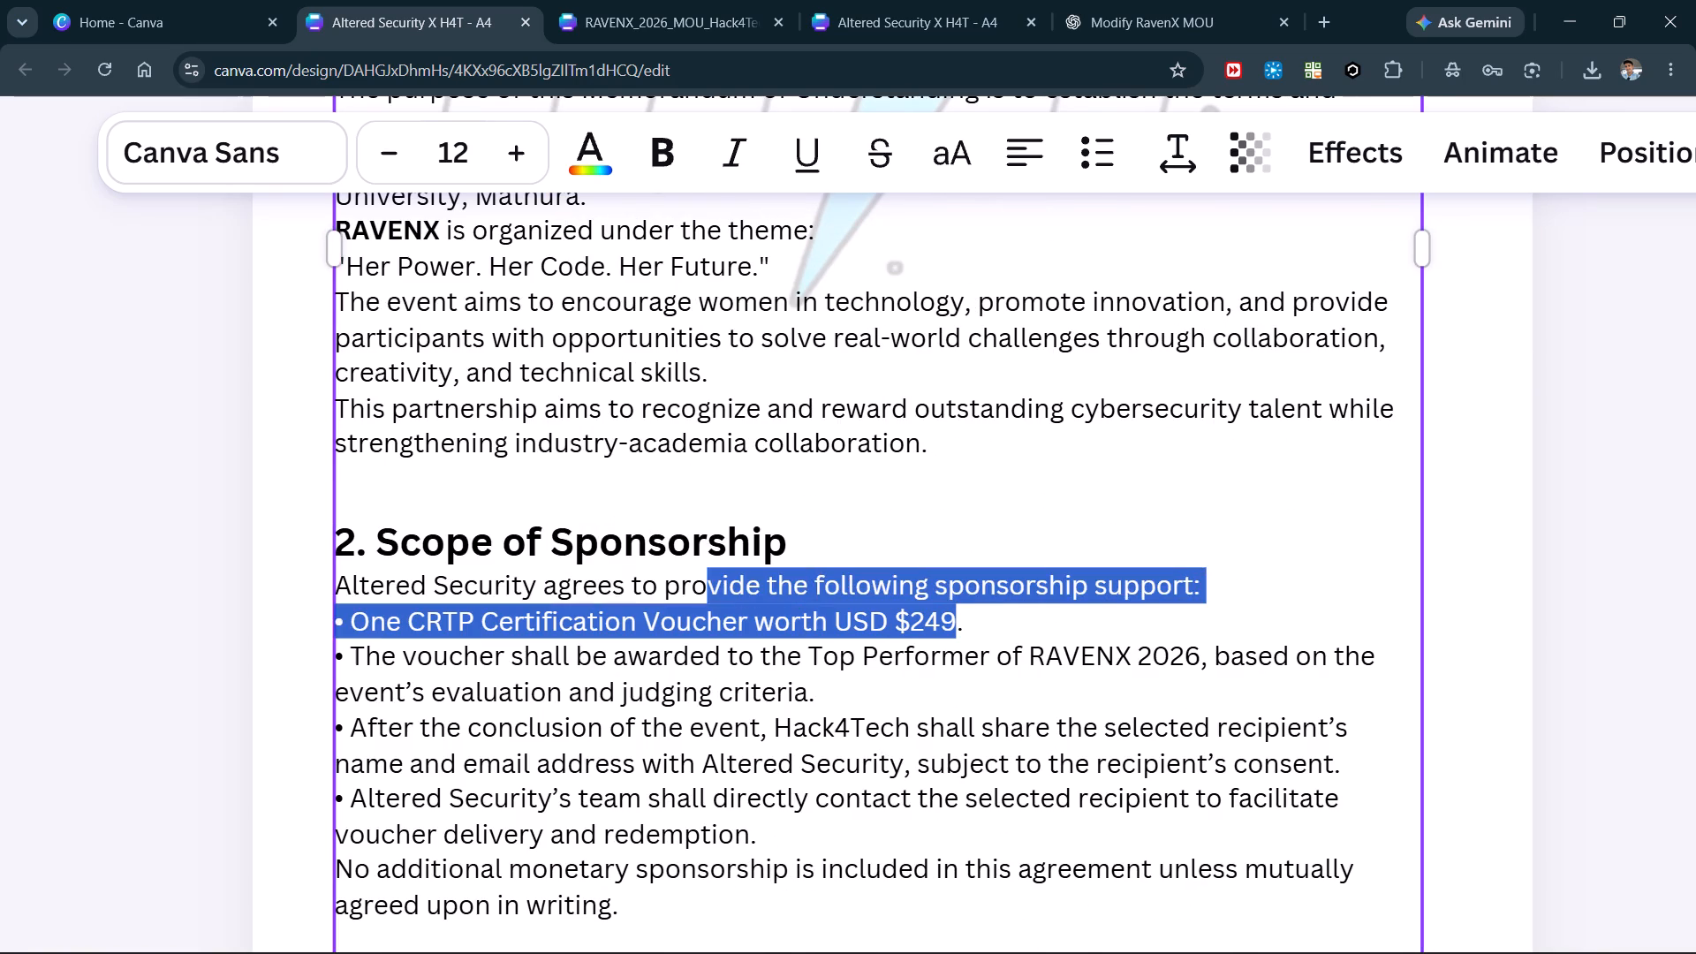
pyautogui.moveTo(672, 580); pyautogui.dragTo(352, 627)
pyautogui.hotkey('ctrl', 'b')
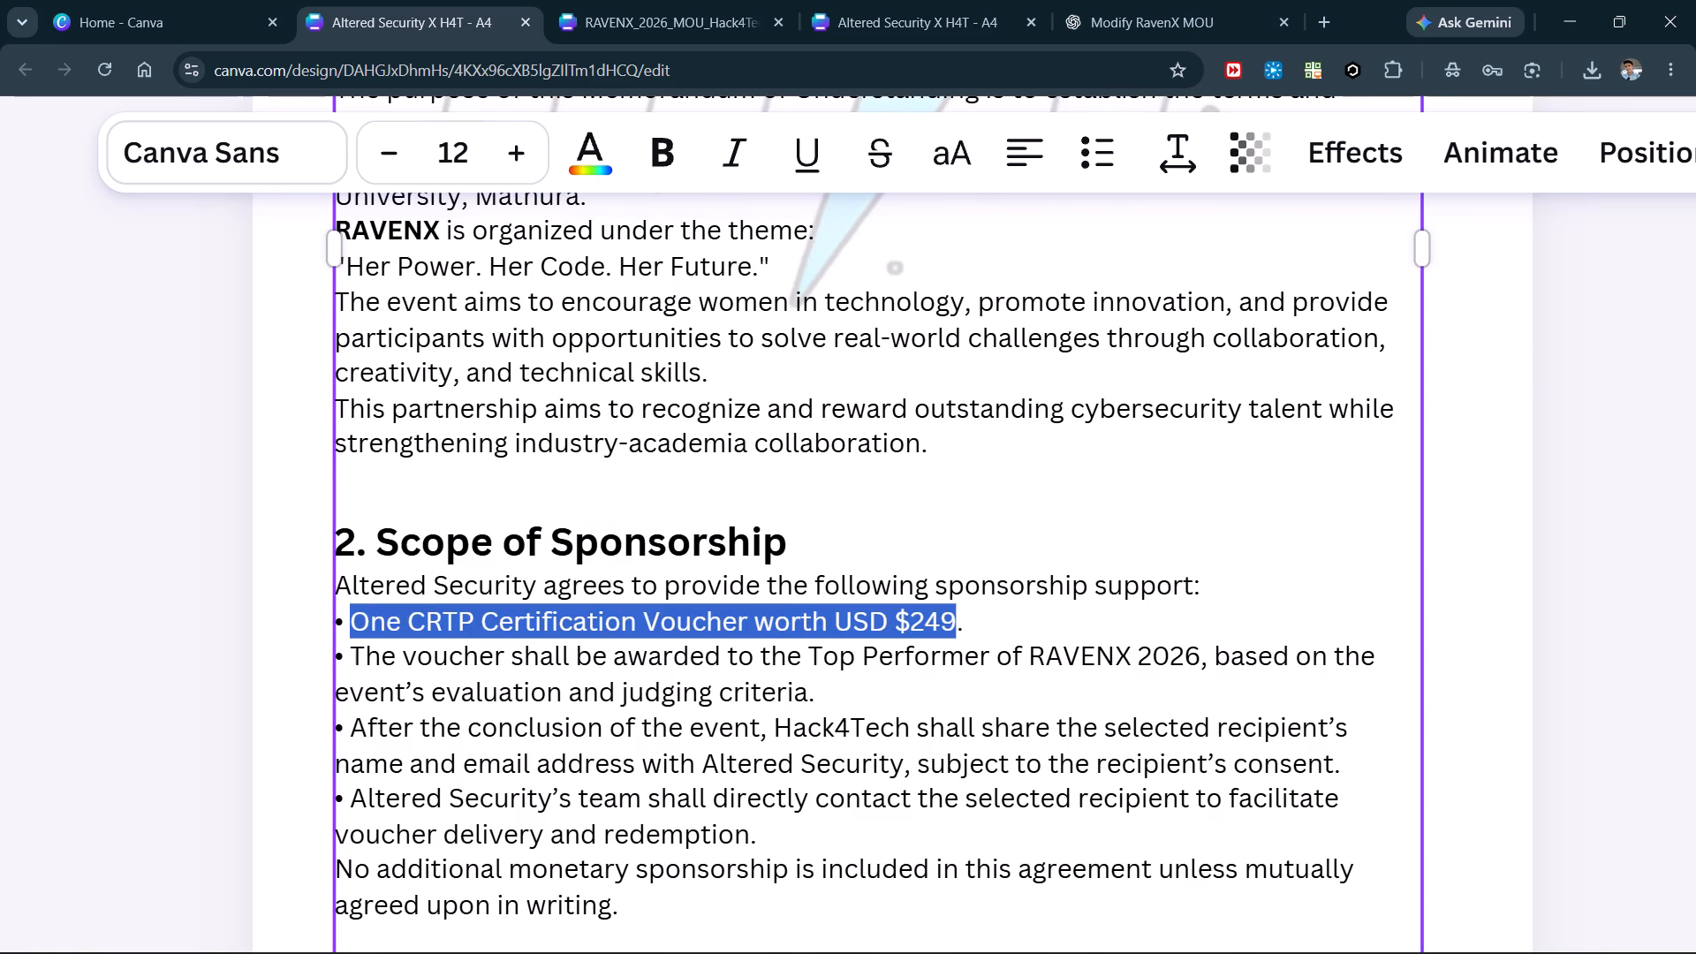
pyautogui.click(1012, 658)
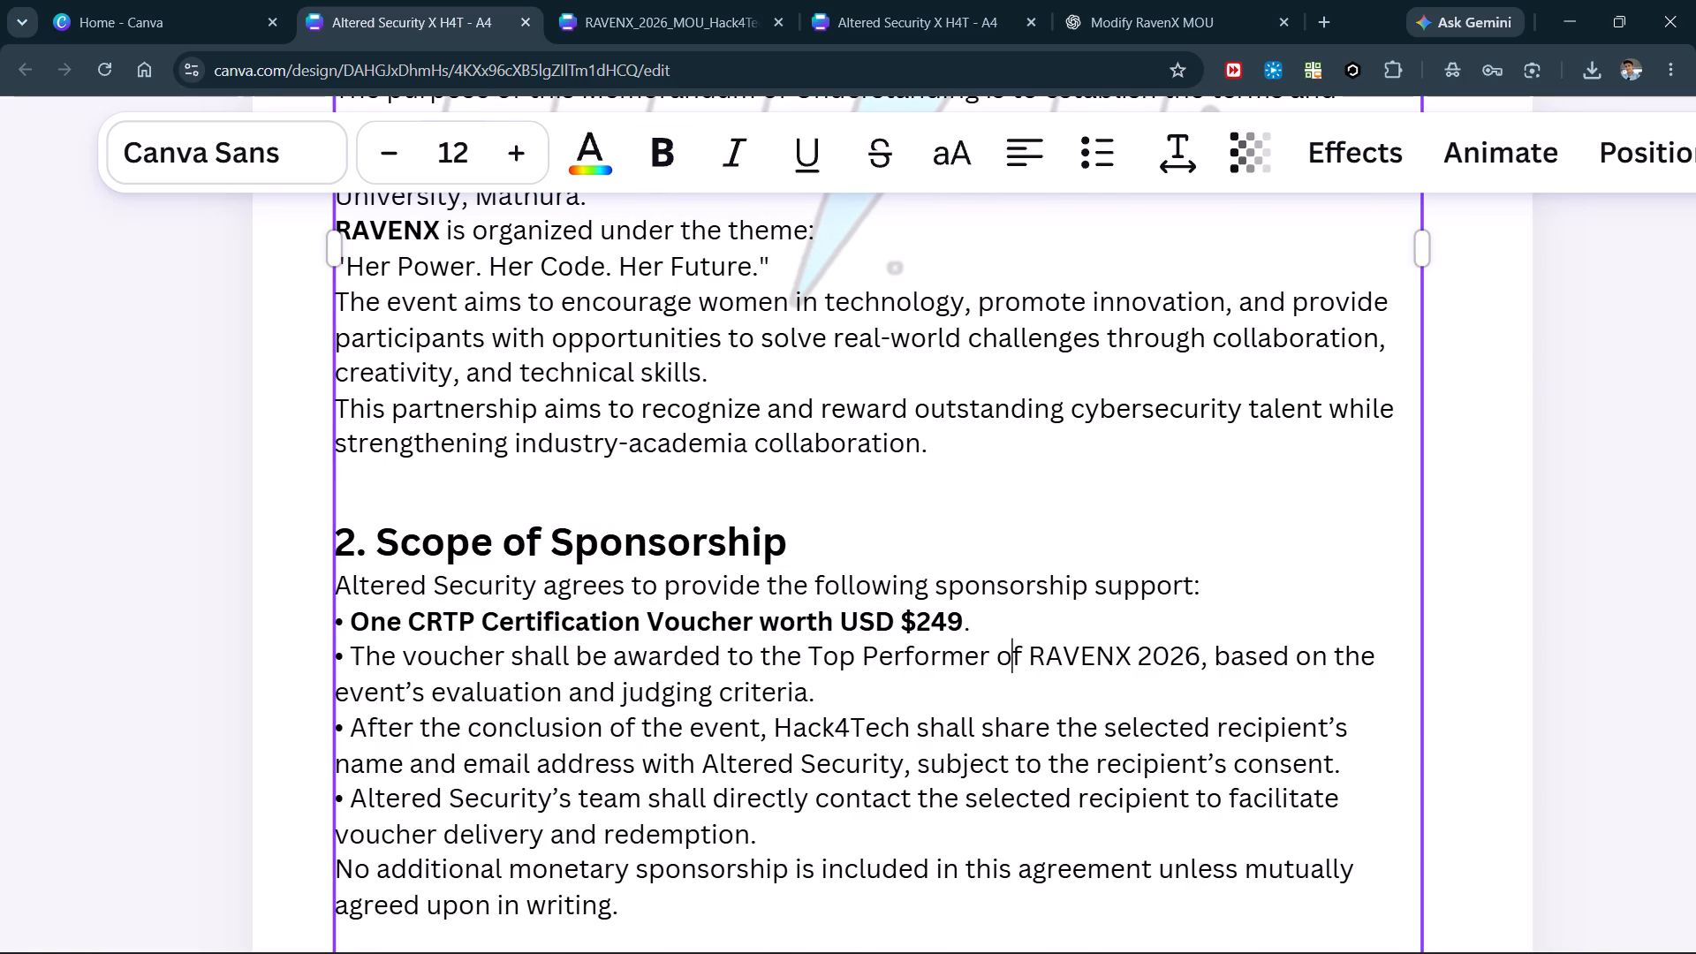
pyautogui.moveTo(809, 659); pyautogui.dragTo(1205, 648)
pyautogui.hotkey('ctrl', 'b')
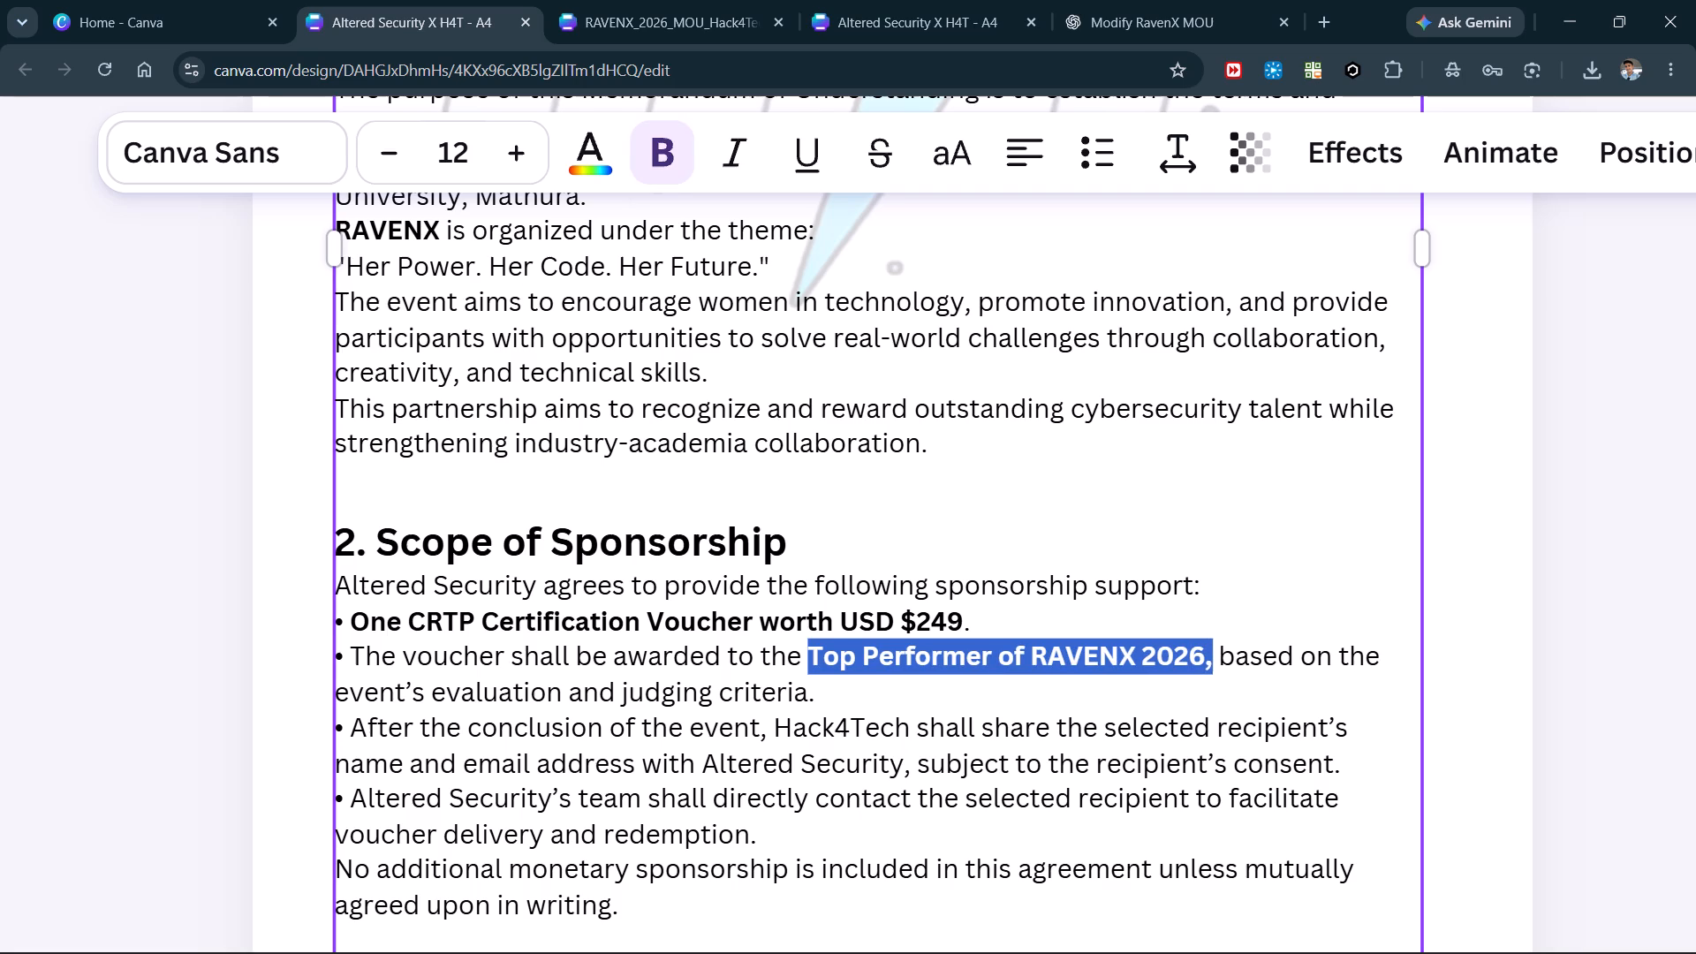
pyautogui.scroll(-1, 929, 796)
pyautogui.moveTo(772, 670); pyautogui.dragTo(878, 676)
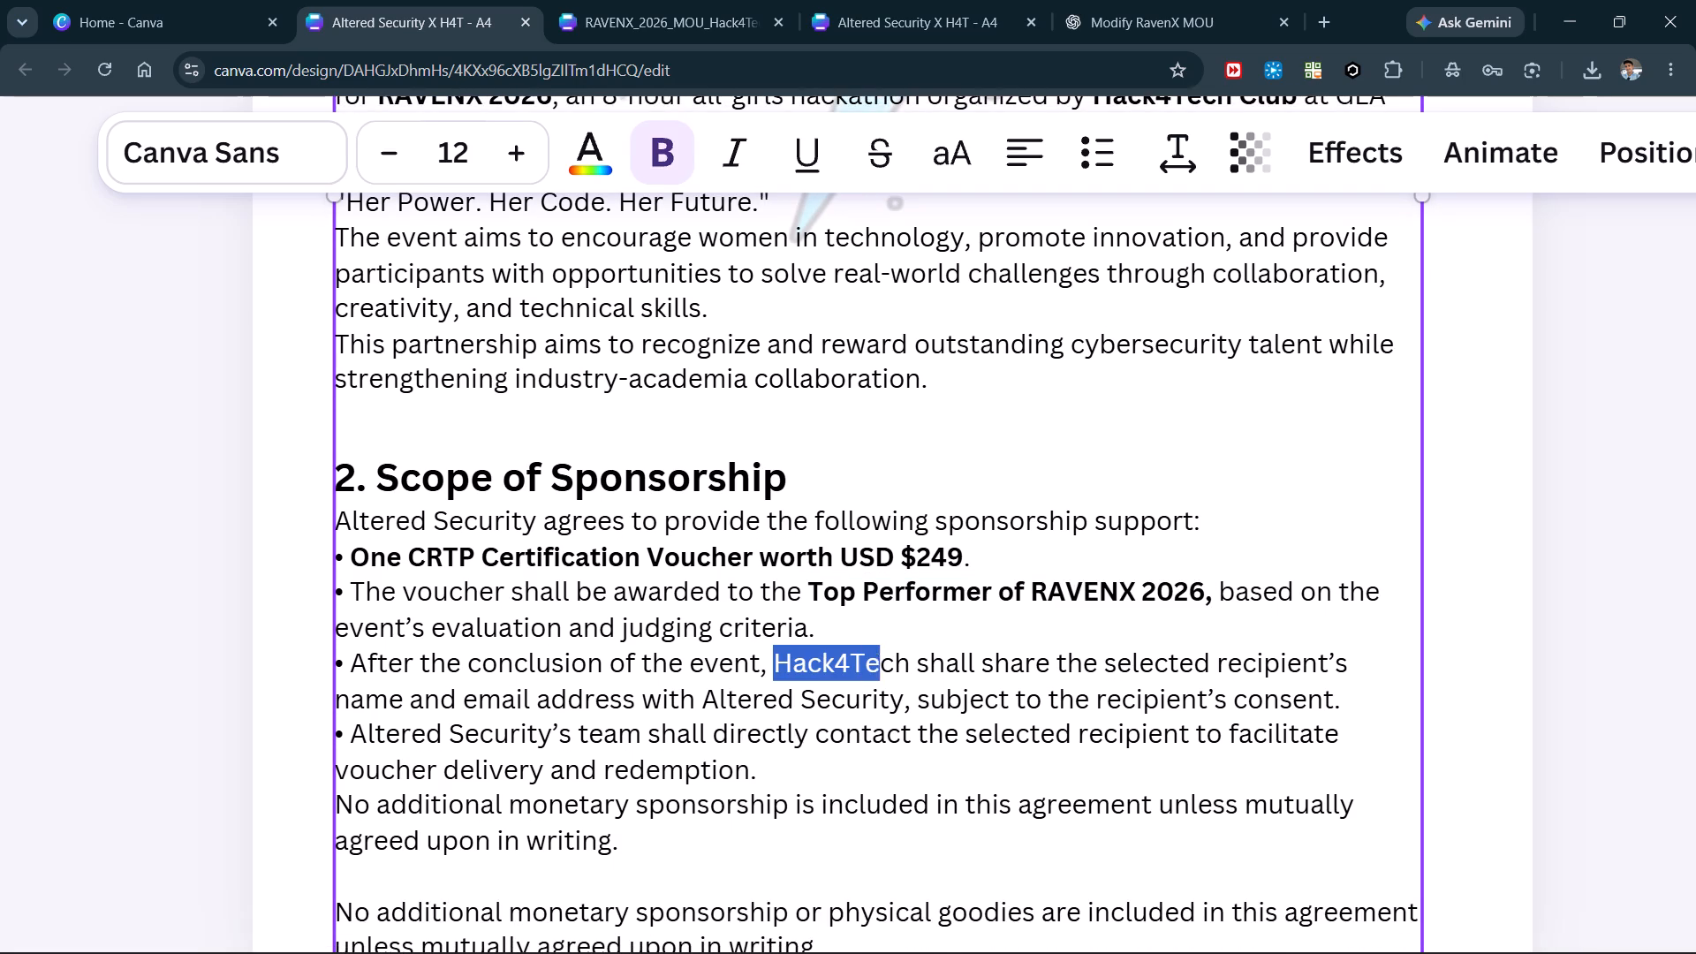
pyautogui.moveTo(878, 676); pyautogui.dragTo(913, 675)
pyautogui.hotkey('ctrl', 'b')
pyautogui.scroll(-2, 972, 723)
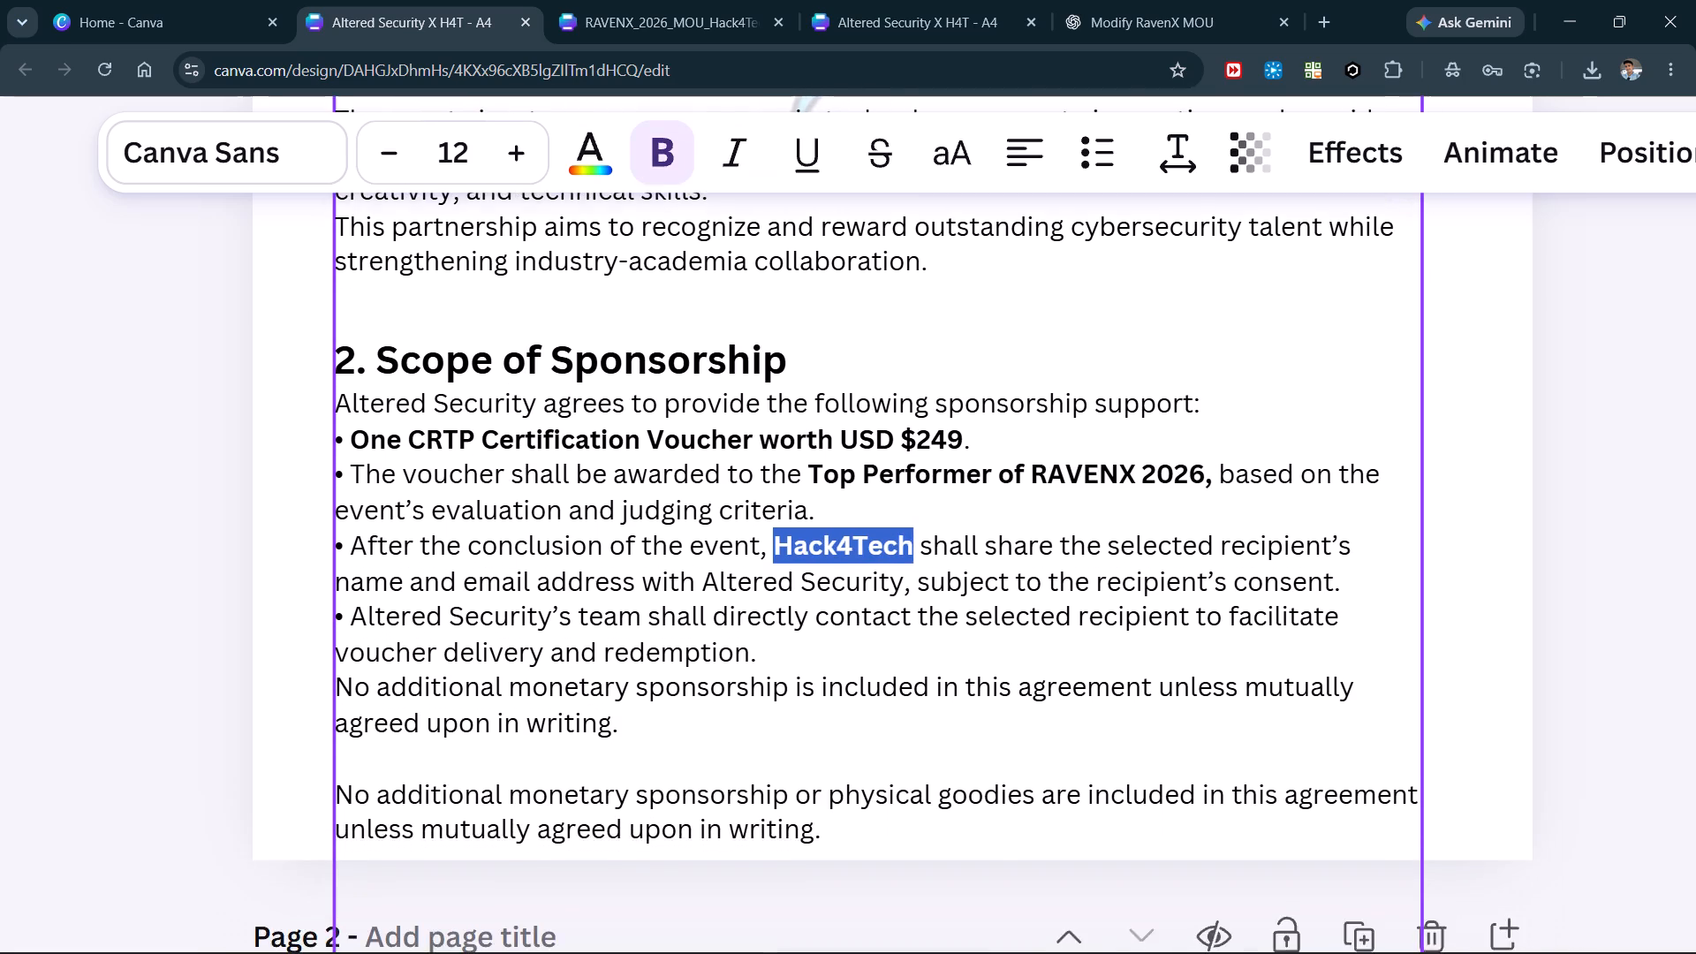
# Select and copy the intro and bullets under "3. Support Deliverables by Hack4Tech" on page 2 of the earlier design's other open copy.
pyautogui.scroll(-1, 972, 723)
pyautogui.scroll(-4, 729, 793)
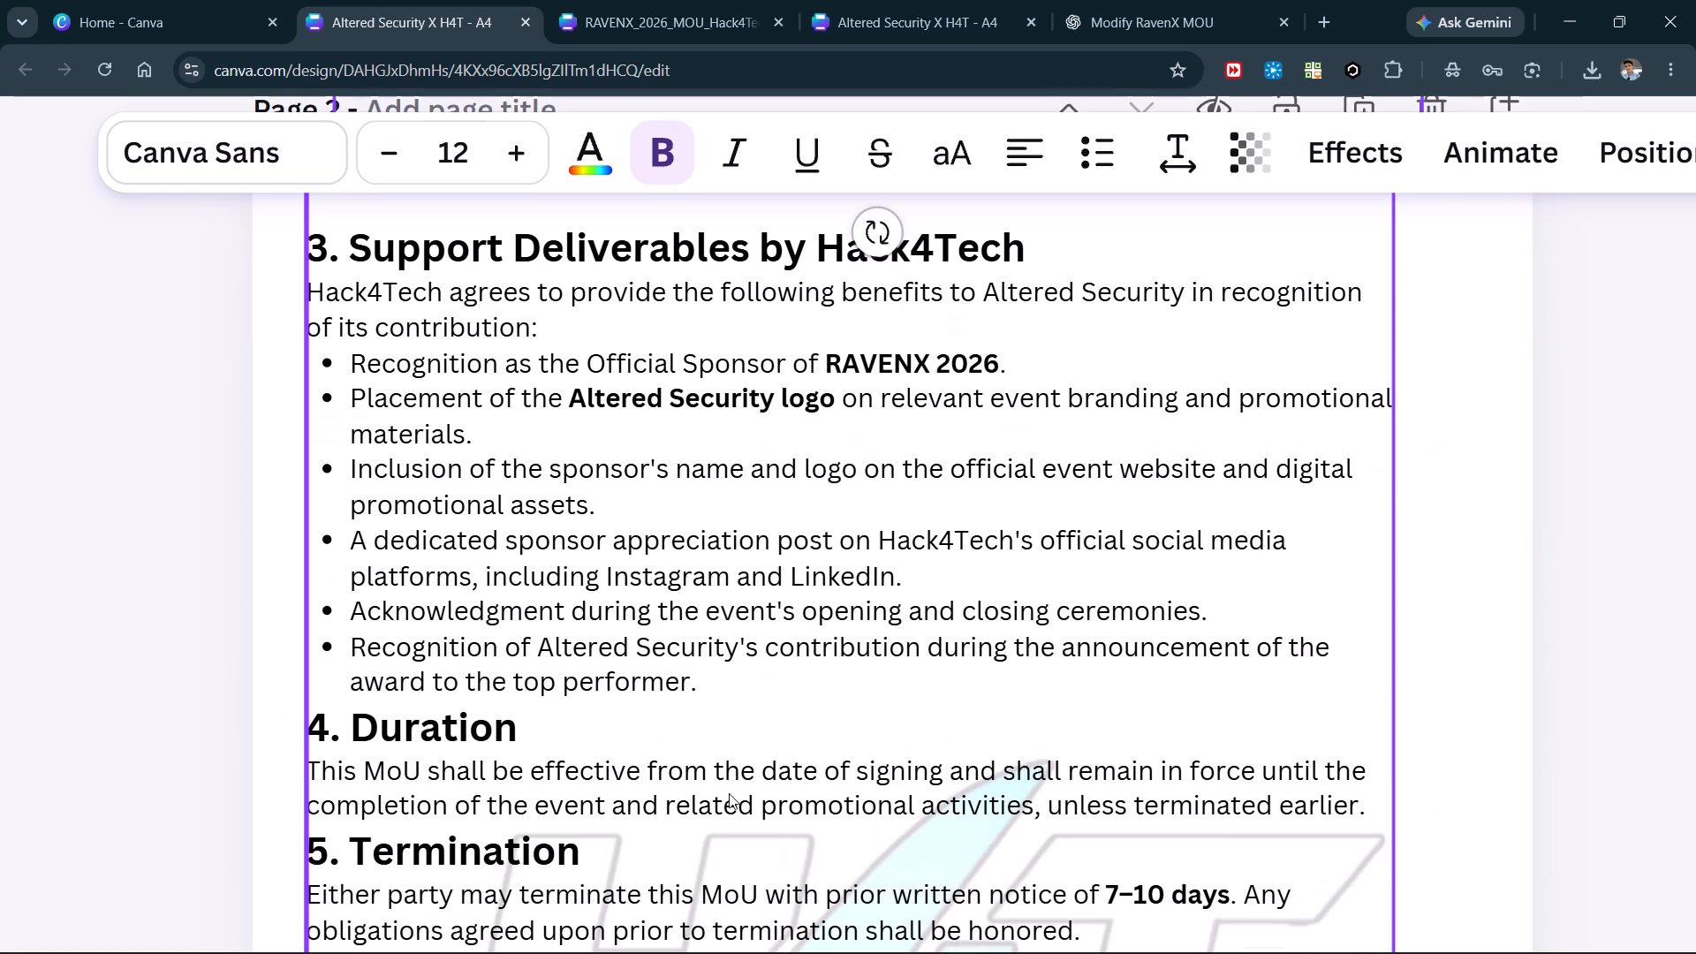
pyautogui.click(189, 540)
pyautogui.click(922, 0)
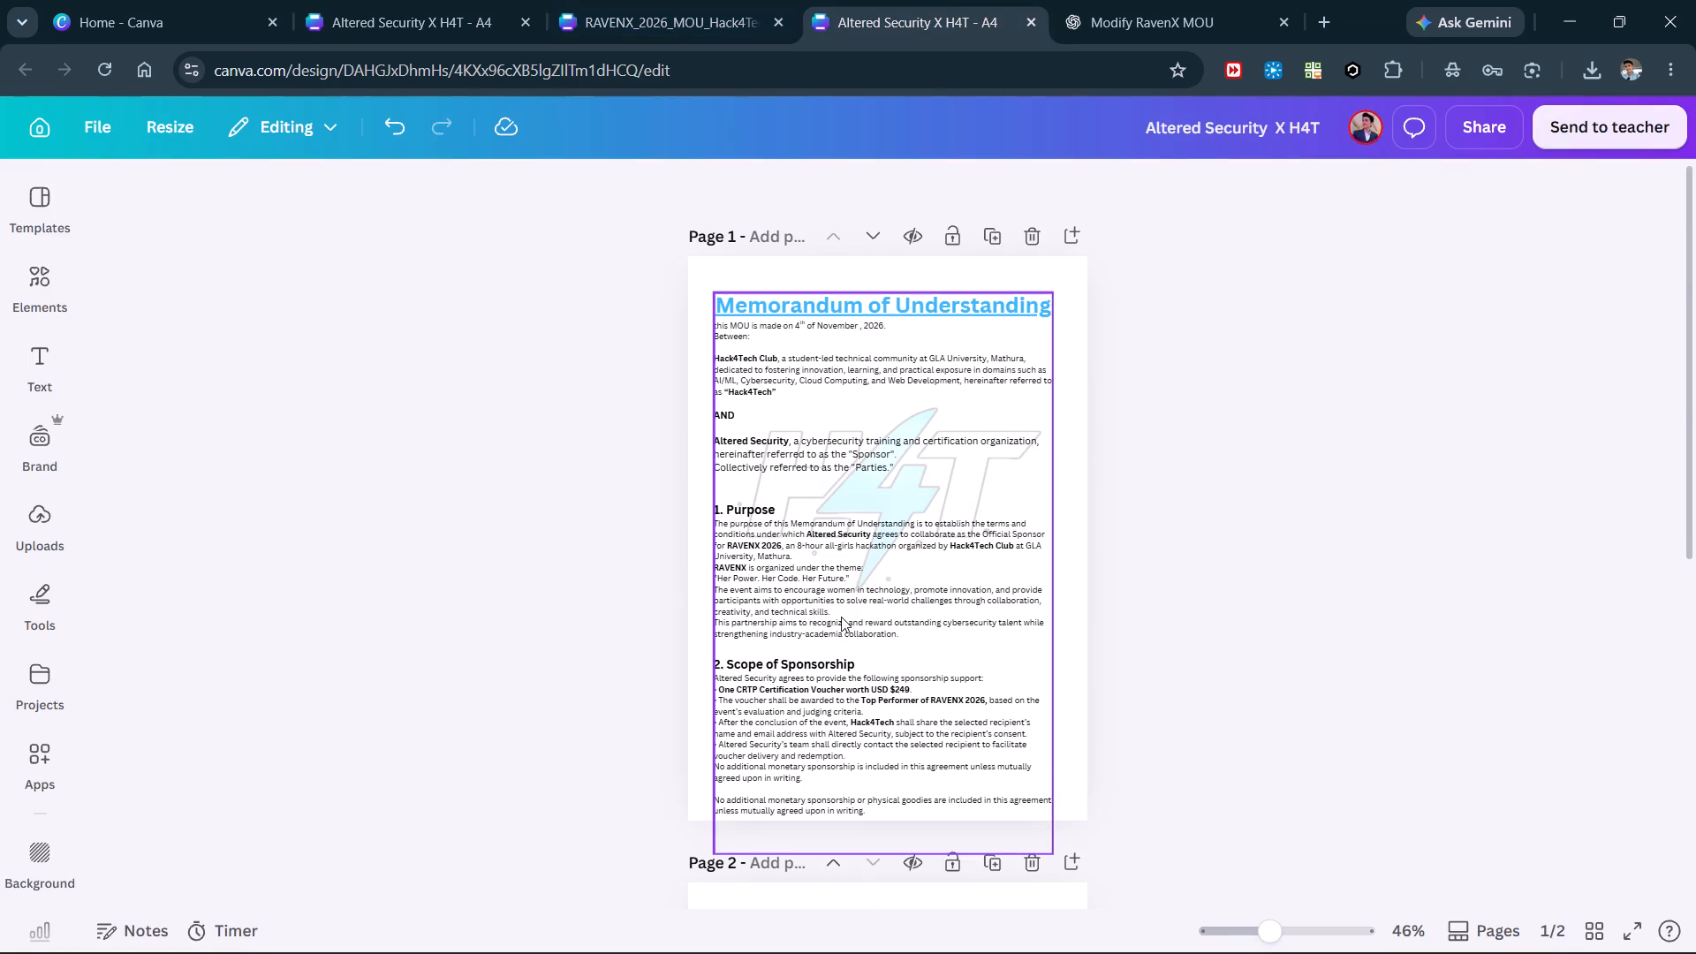
pyautogui.scroll(-3, 841, 617)
pyautogui.scroll(1, 841, 617)
pyautogui.tripleClick(841, 617)
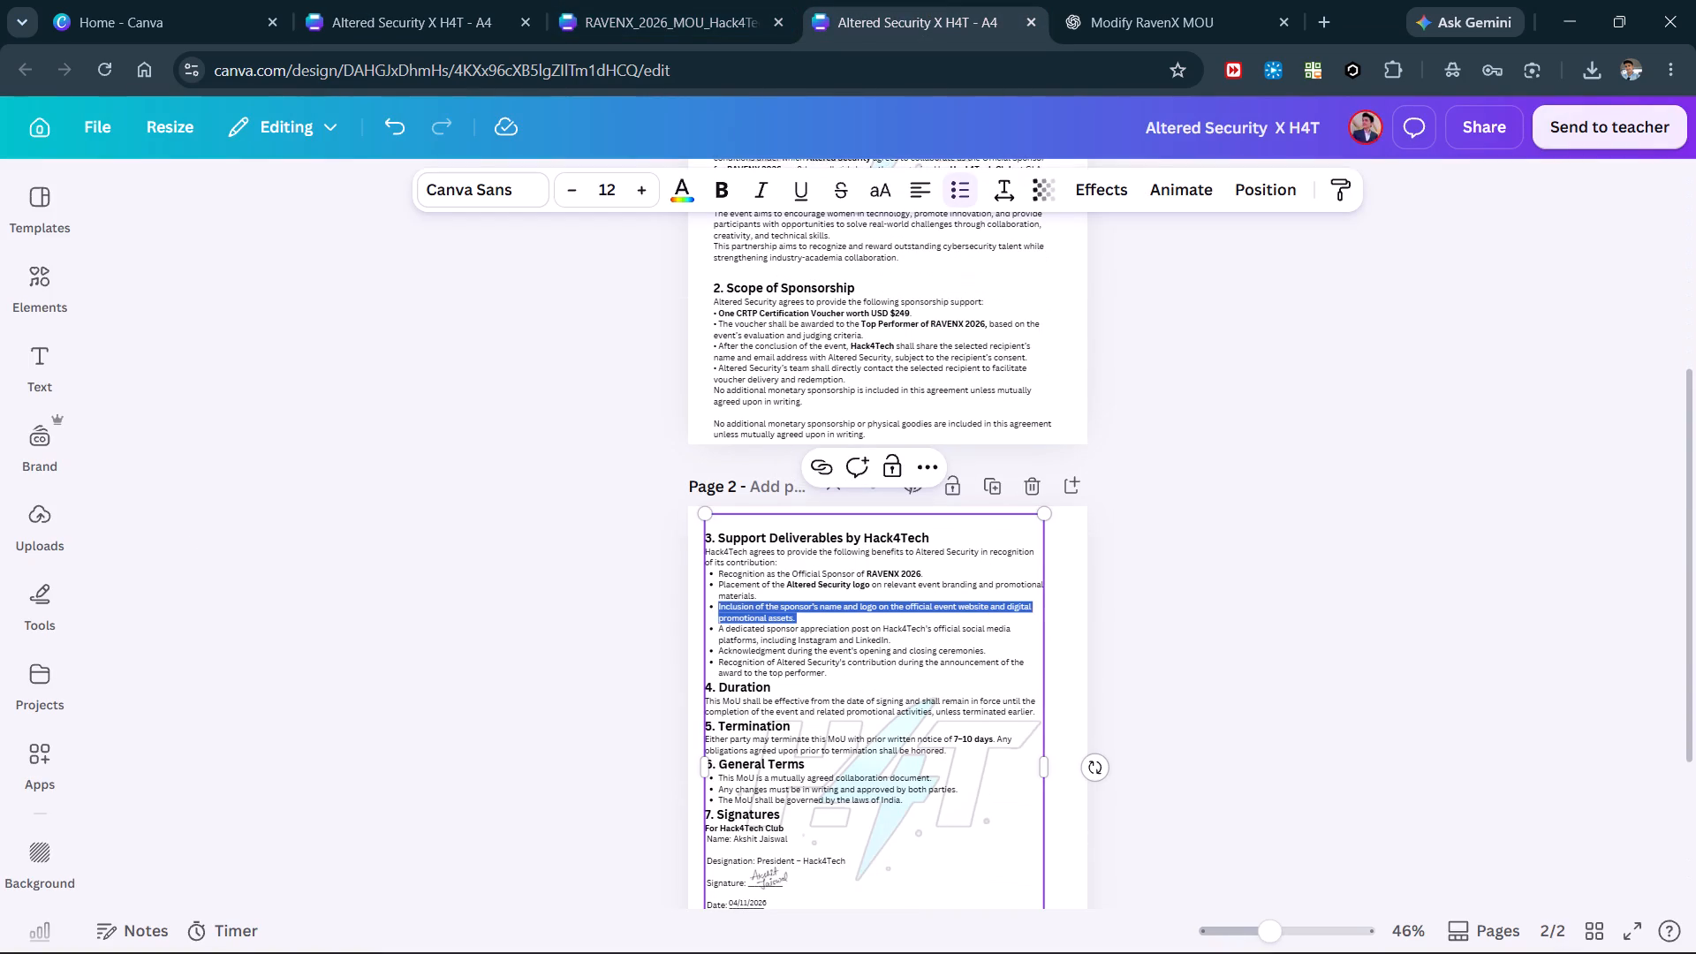
pyautogui.click(841, 629)
pyautogui.moveTo(827, 664); pyautogui.dragTo(790, 632)
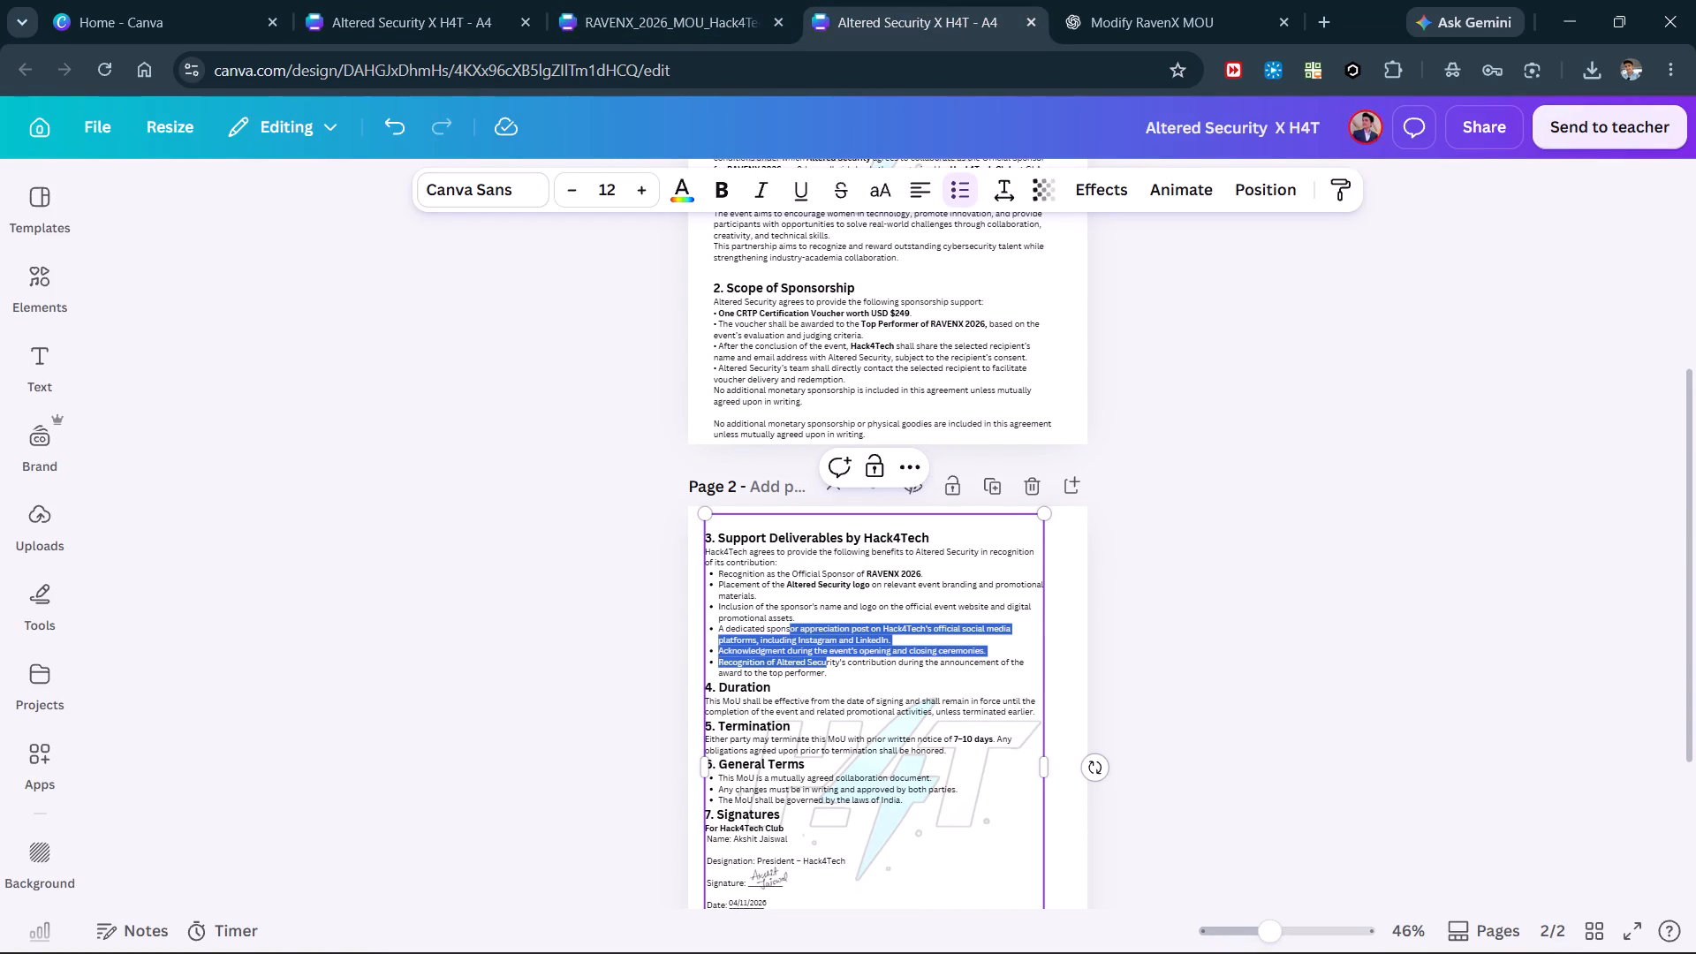
pyautogui.moveTo(790, 632); pyautogui.dragTo(705, 555)
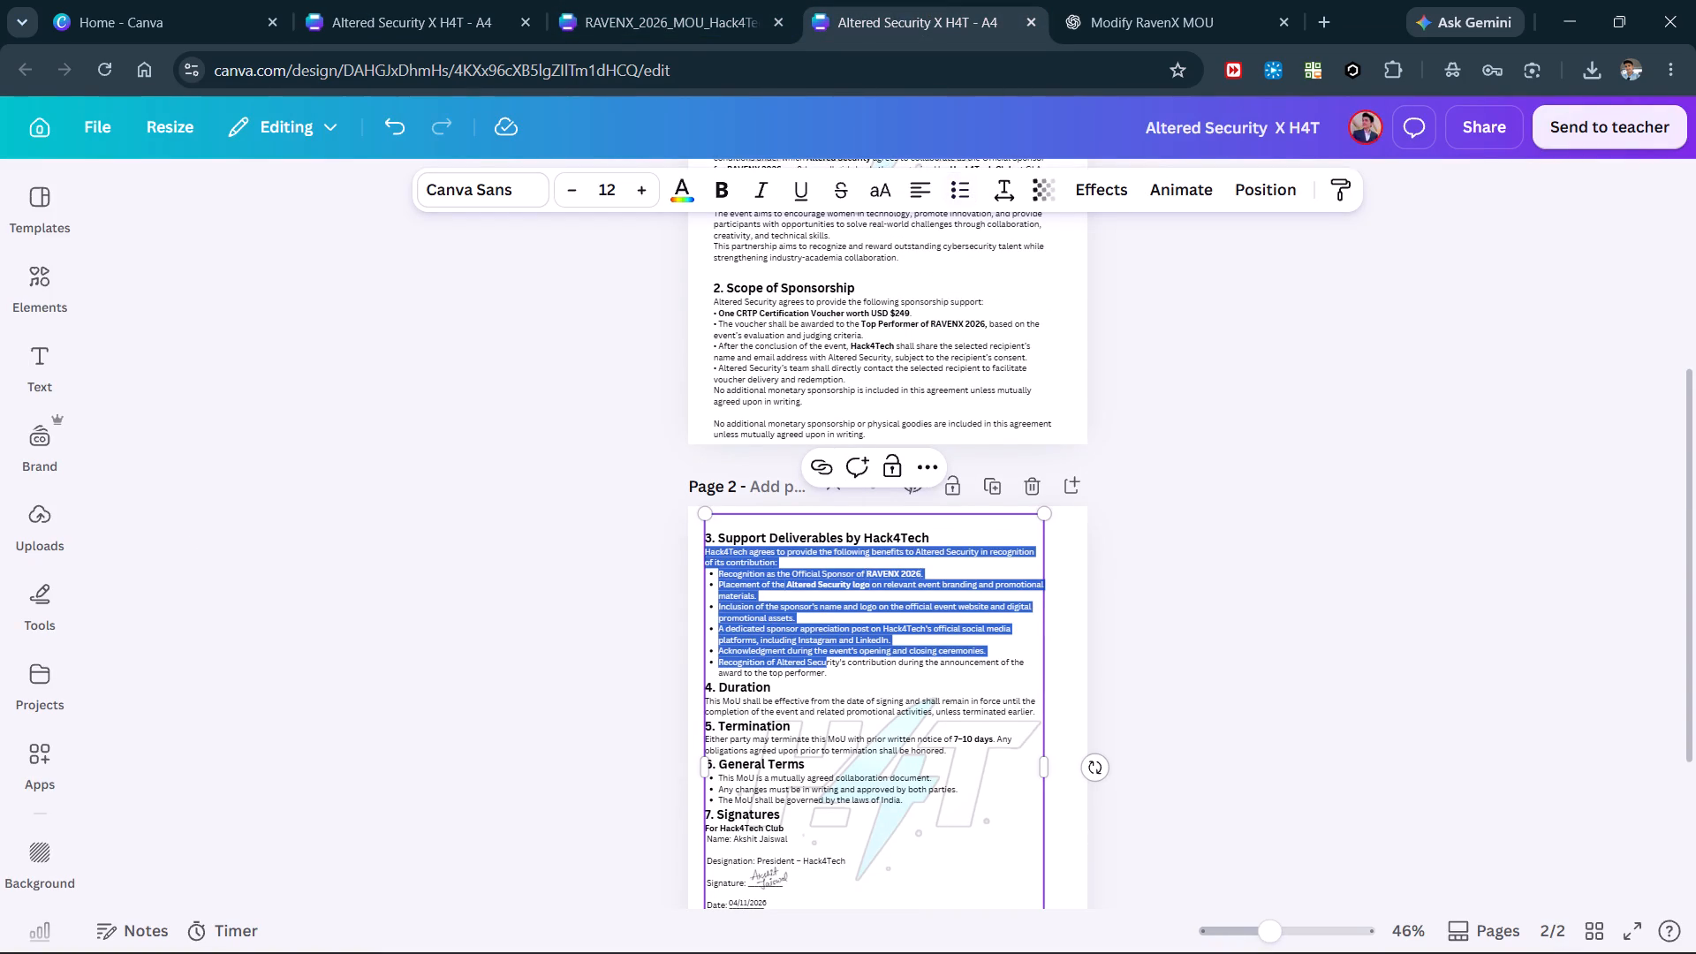
pyautogui.moveTo(835, 673); pyautogui.dragTo(696, 560)
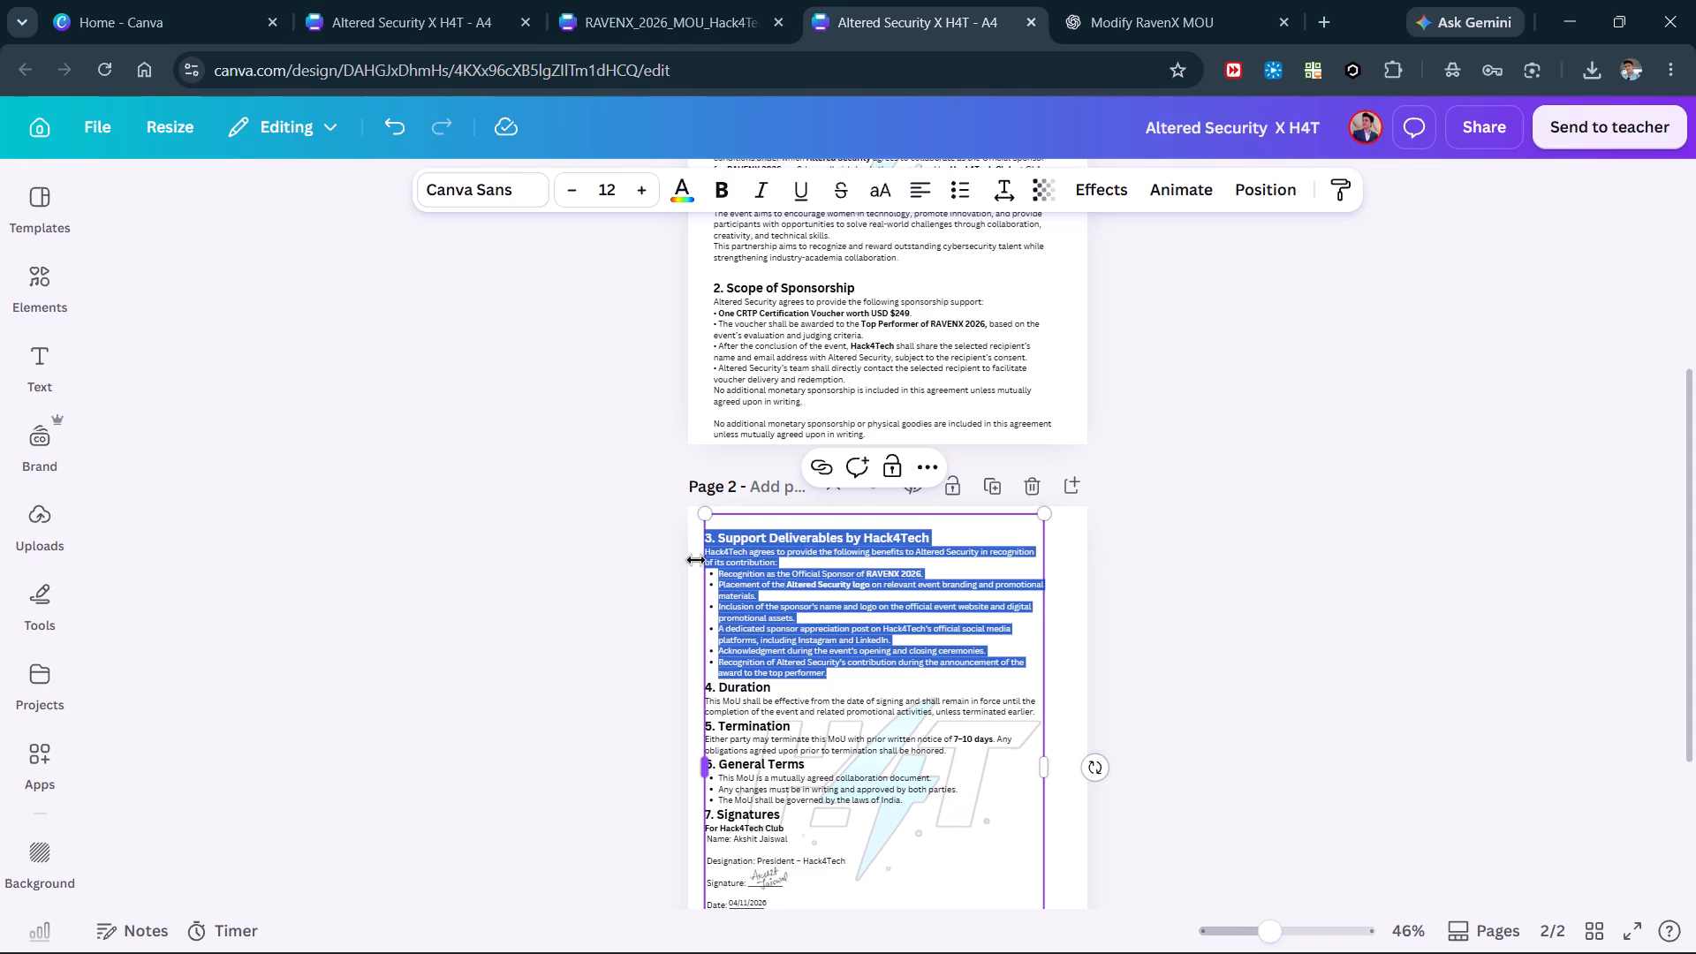
pyautogui.moveTo(696, 560); pyautogui.dragTo(708, 556)
pyautogui.hotkey('ctrl', 'c')
pyautogui.hotkey('ctrl', 'c')
pyautogui.hotkey('ctrl', 'c')
# Review the Promotional Benefits and Deliverables by Hack4Tech section across pages 1 and 2 of the revised RAVENX 2026 MoU.
pyautogui.click(689, 21)
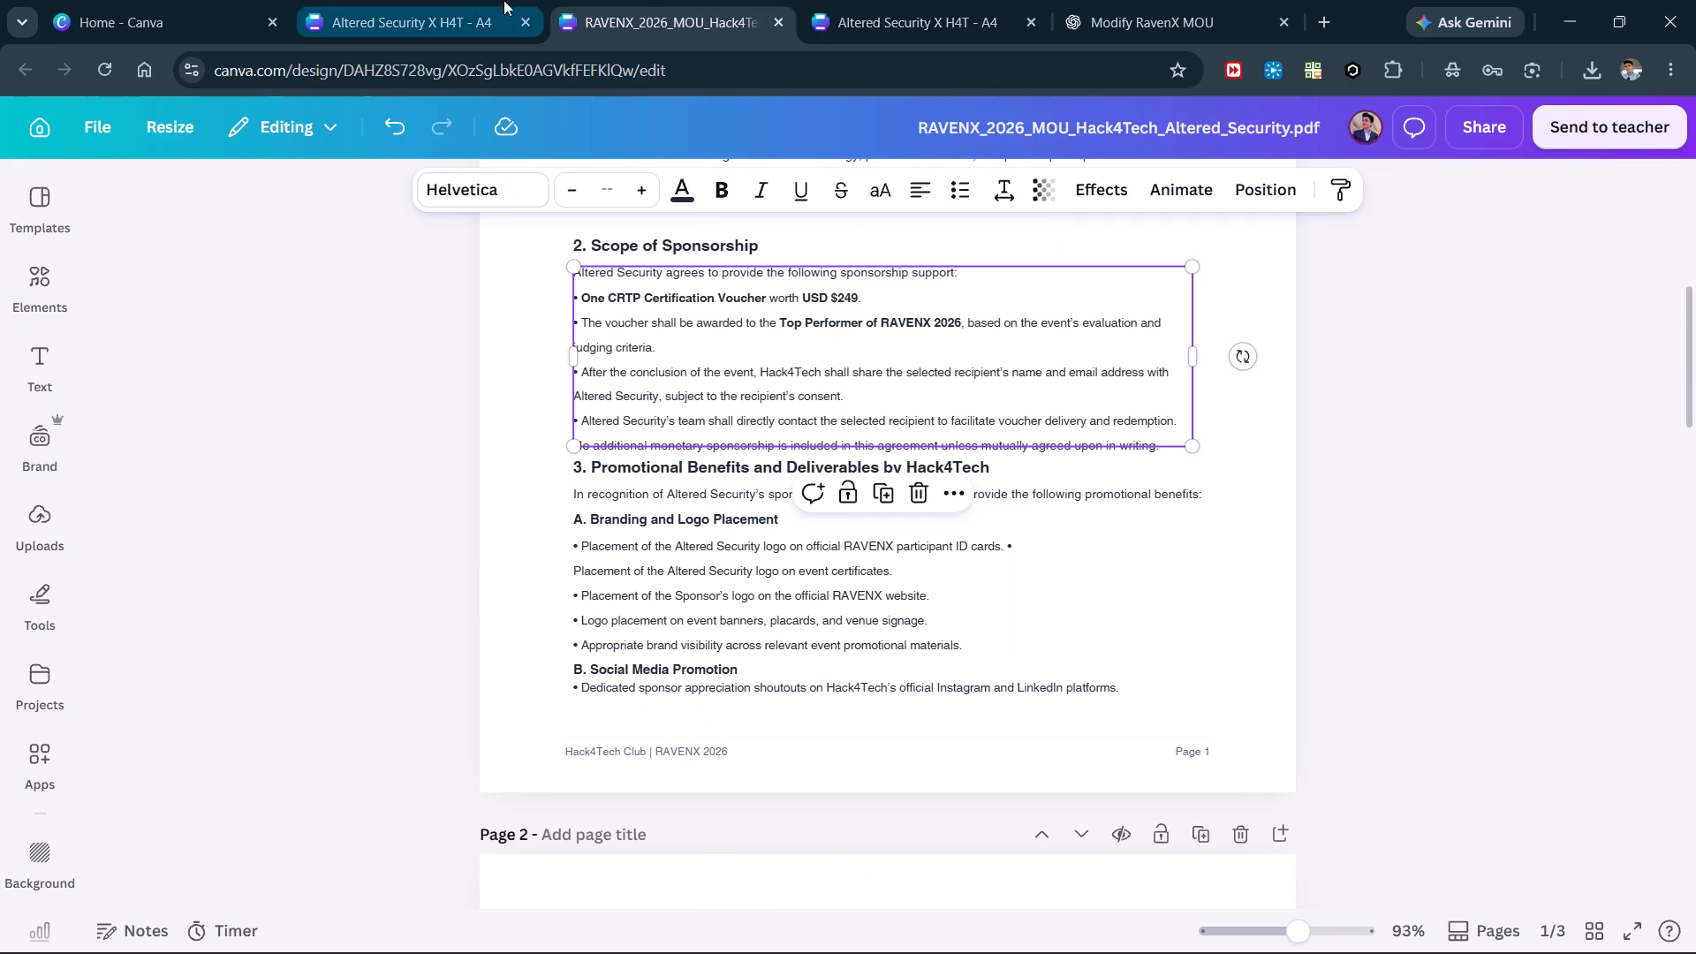
pyautogui.click(874, 0)
pyautogui.click(710, 0)
pyautogui.click(427, 487)
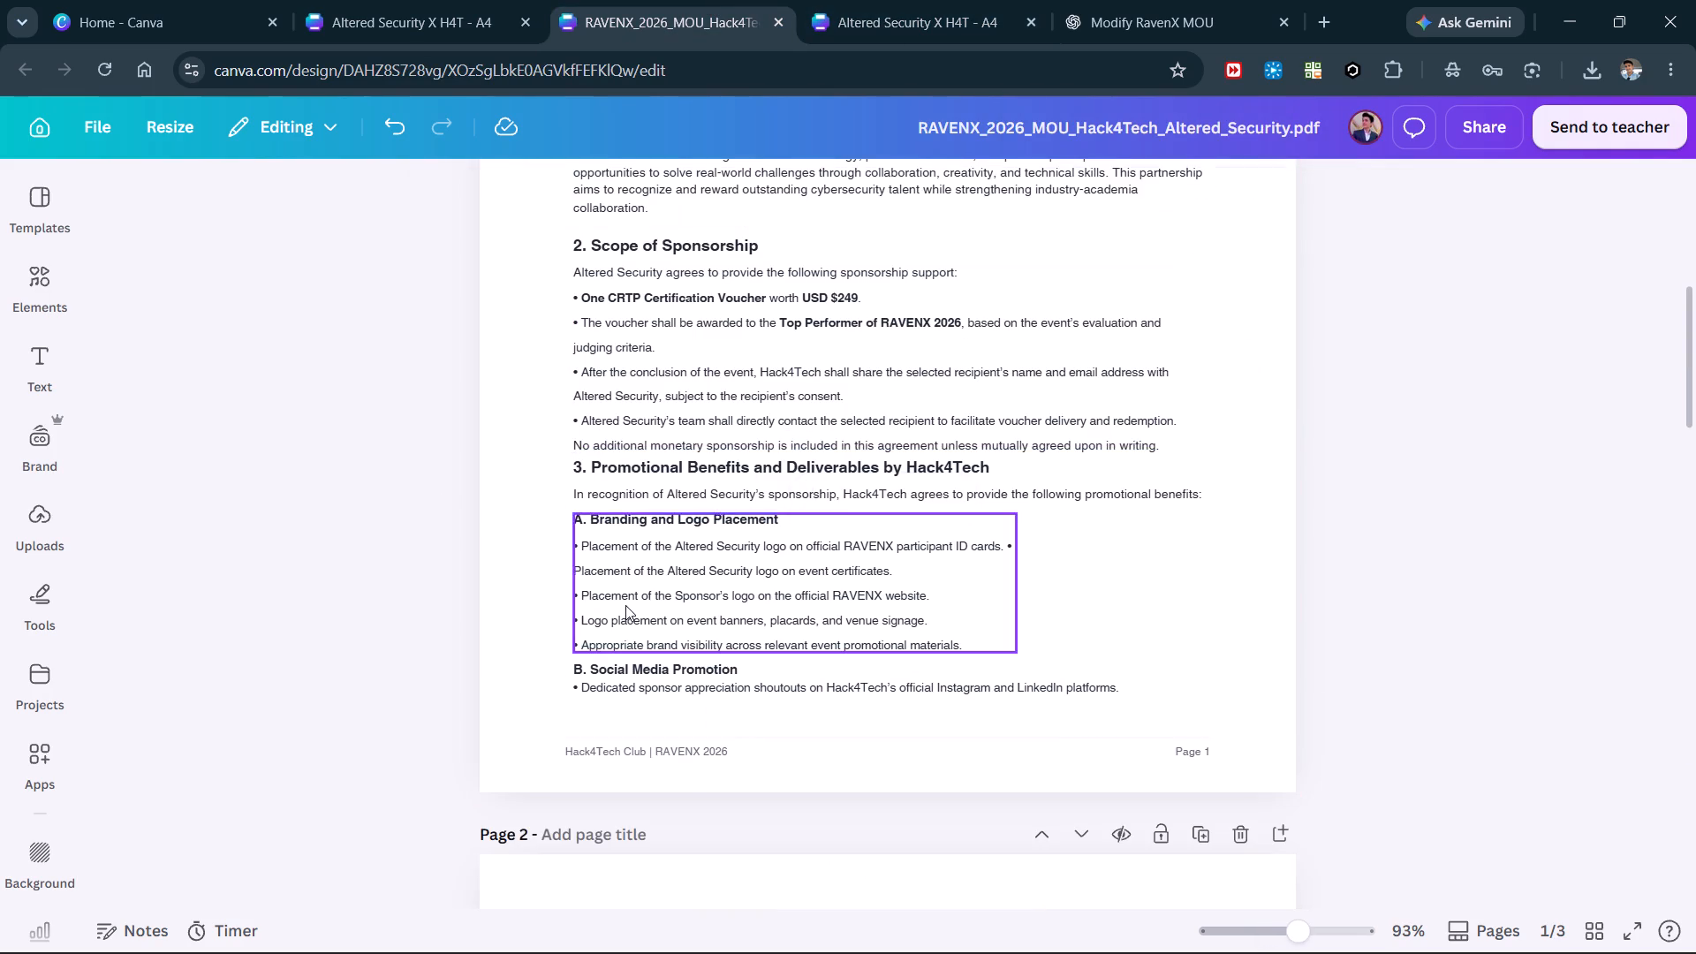
pyautogui.scroll(-3, 625, 605)
pyautogui.scroll(4, 625, 605)
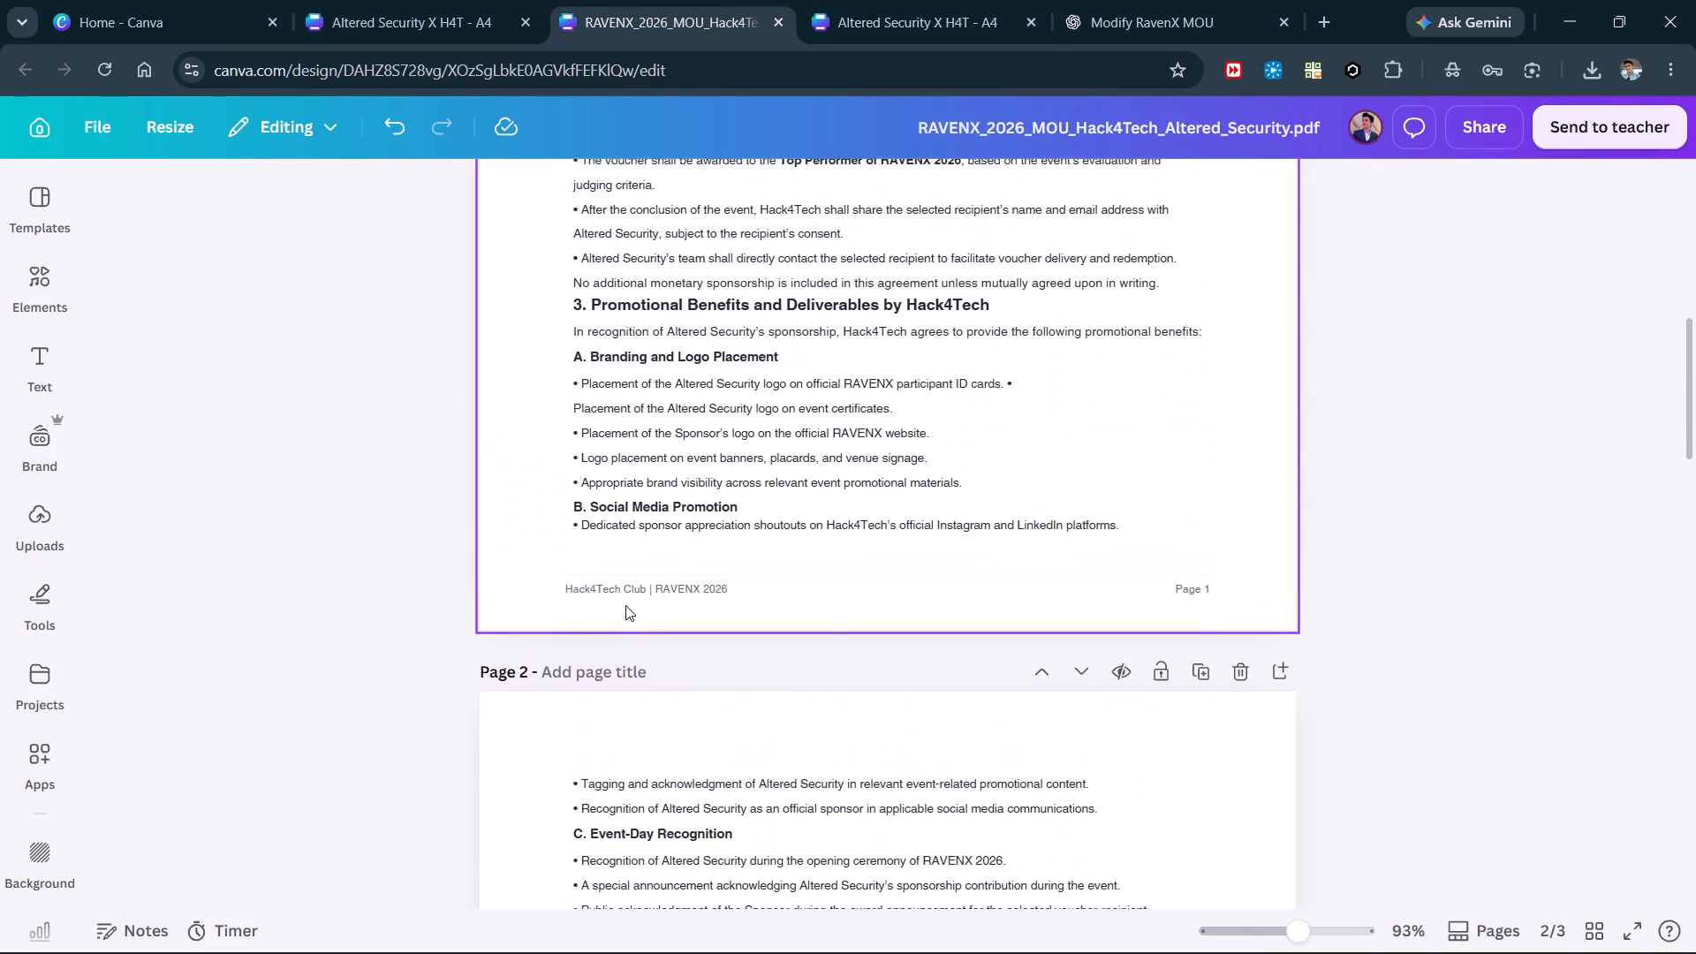
pyautogui.scroll(1, 625, 605)
pyautogui.scroll(-1, 625, 605)
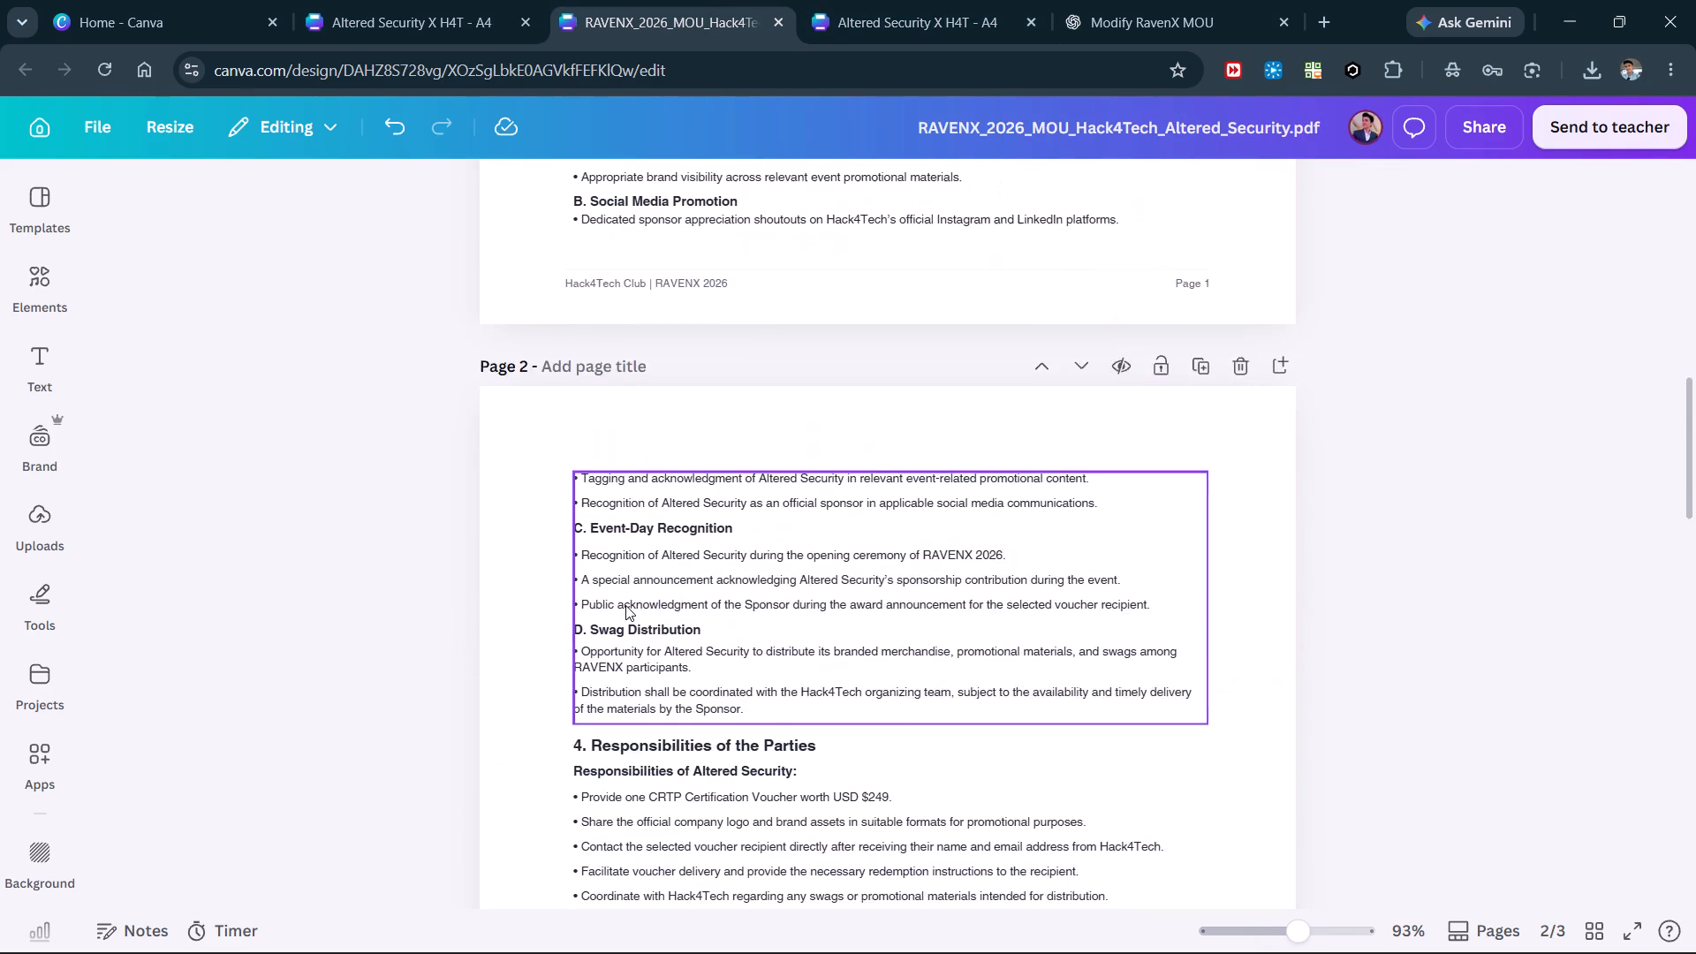
pyautogui.scroll(-2, 625, 605)
pyautogui.scroll(2, 625, 605)
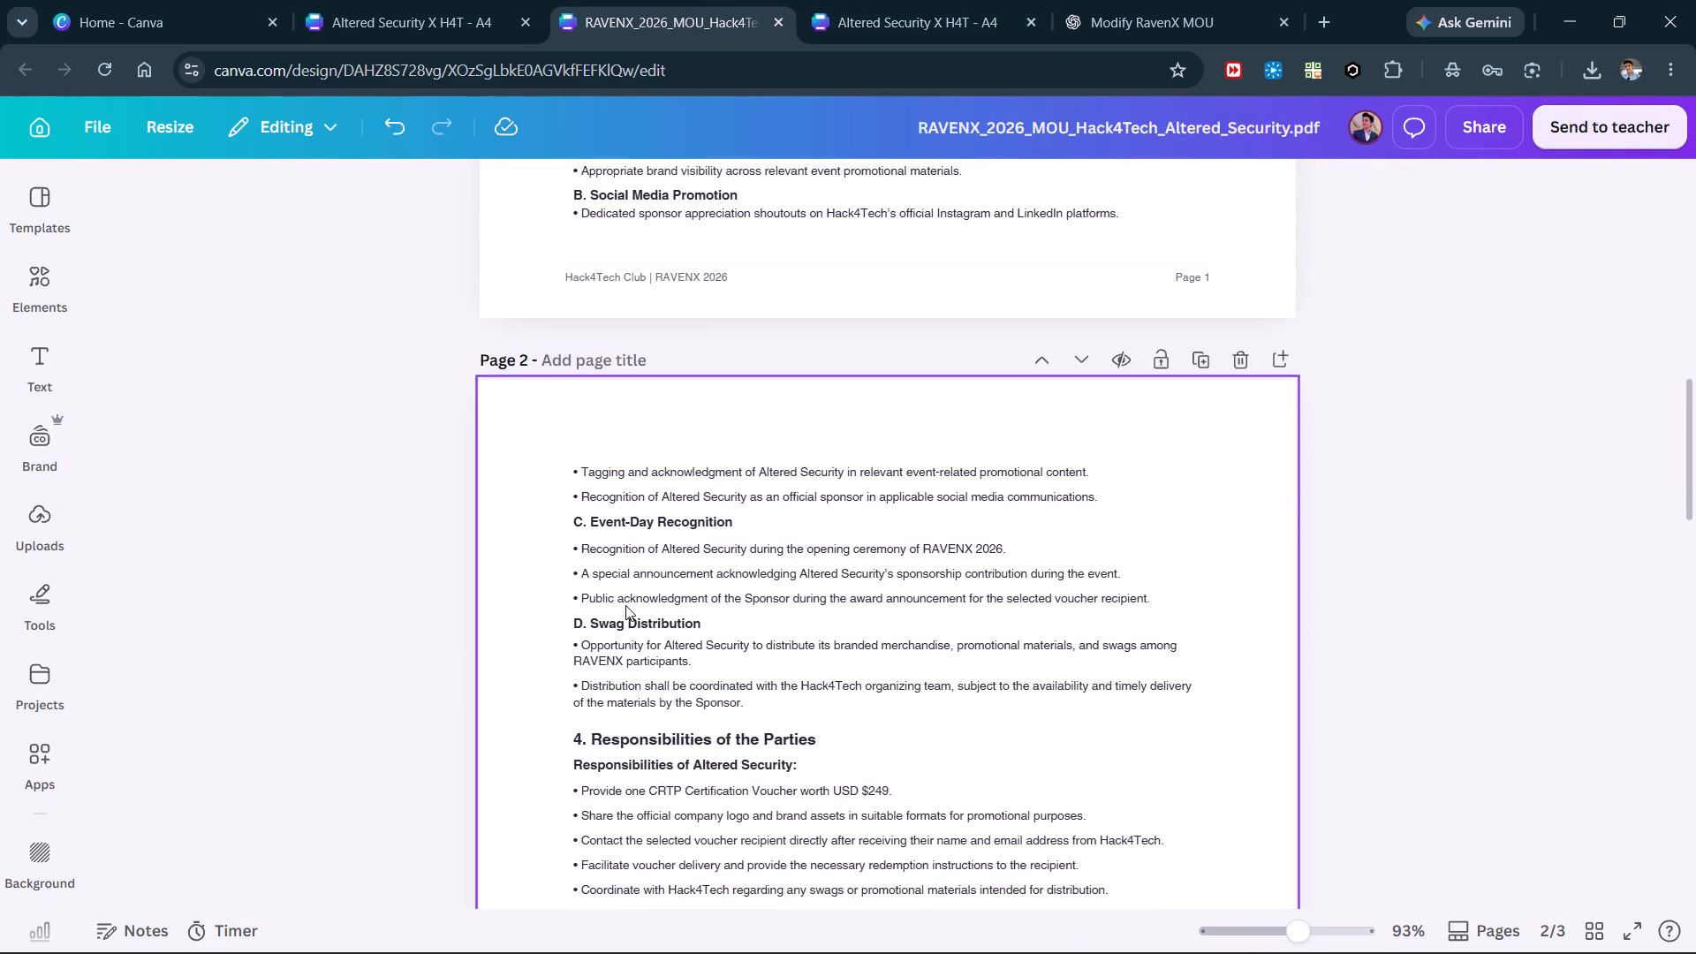
pyautogui.scroll(2, 625, 605)
pyautogui.scroll(-1, 625, 605)
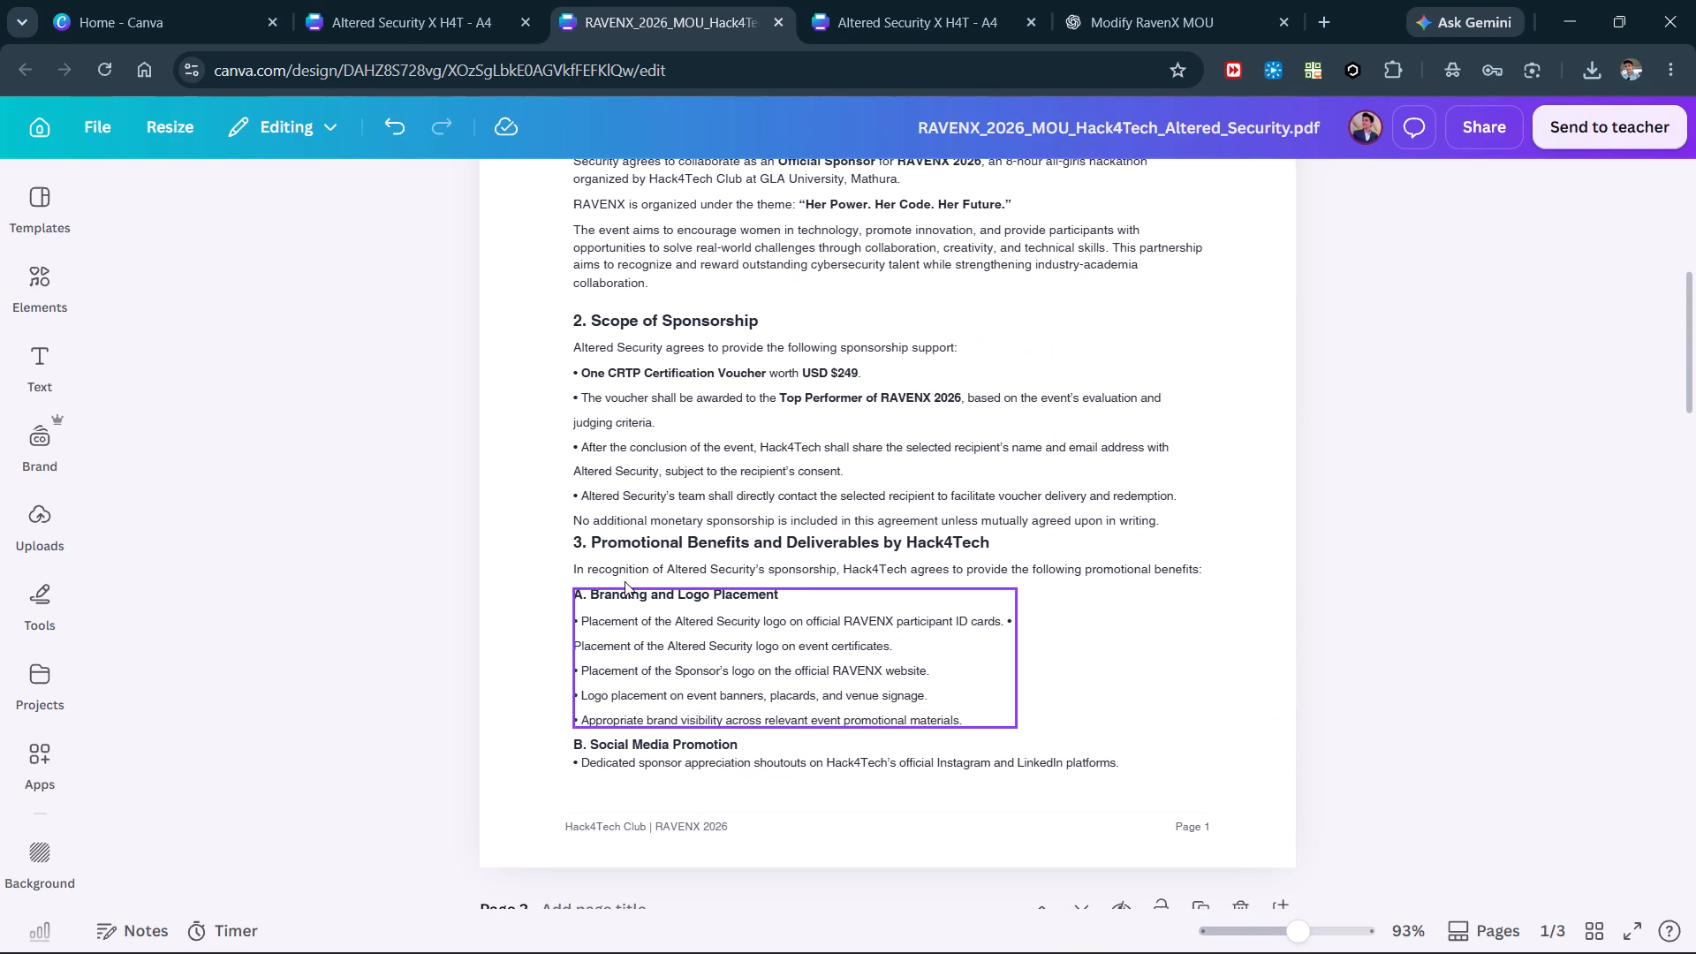
pyautogui.scroll(-1, 662, 739)
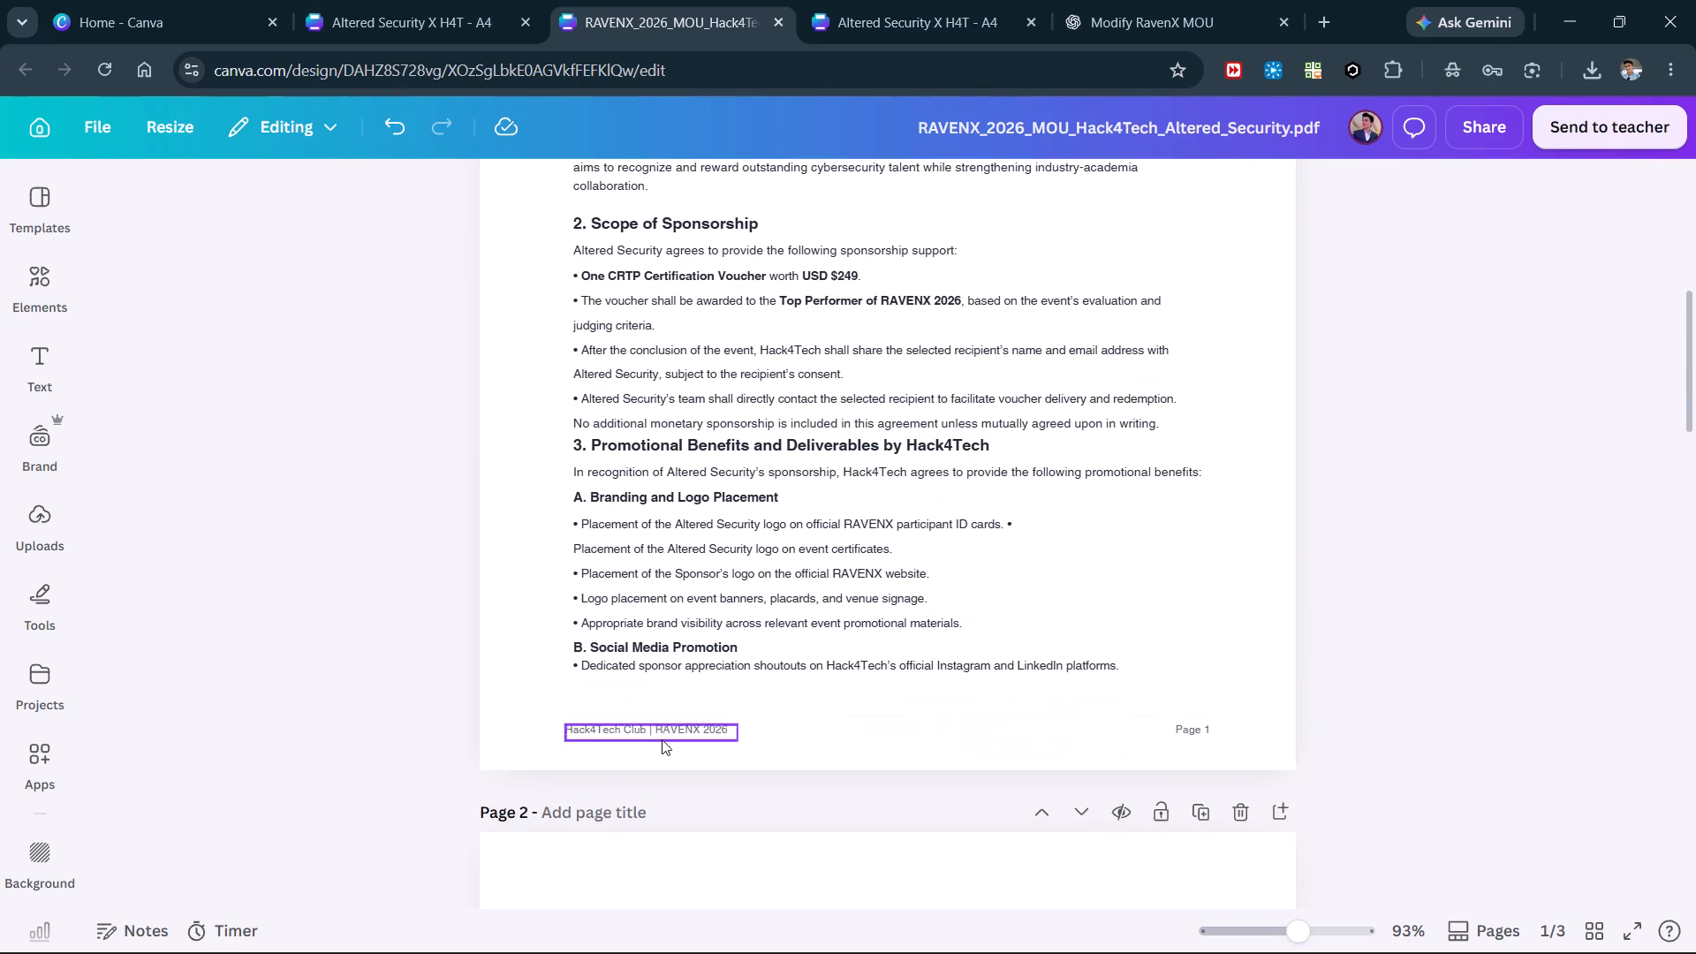
pyautogui.scroll(-3, 662, 739)
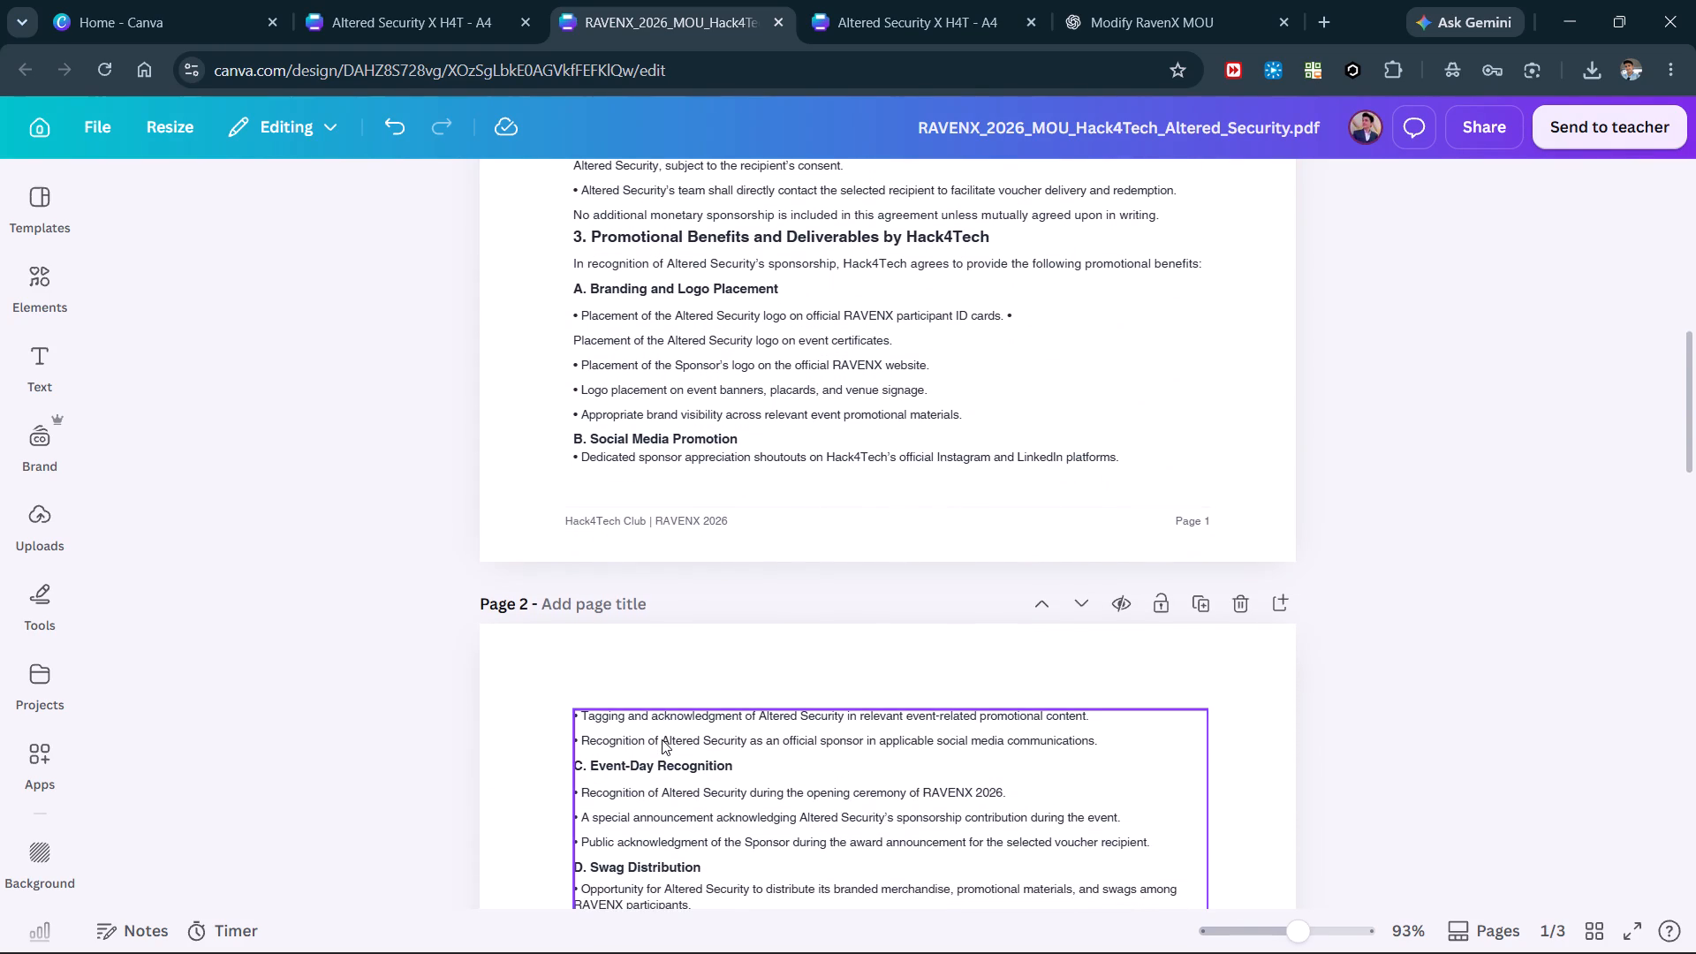
pyautogui.scroll(-1, 662, 739)
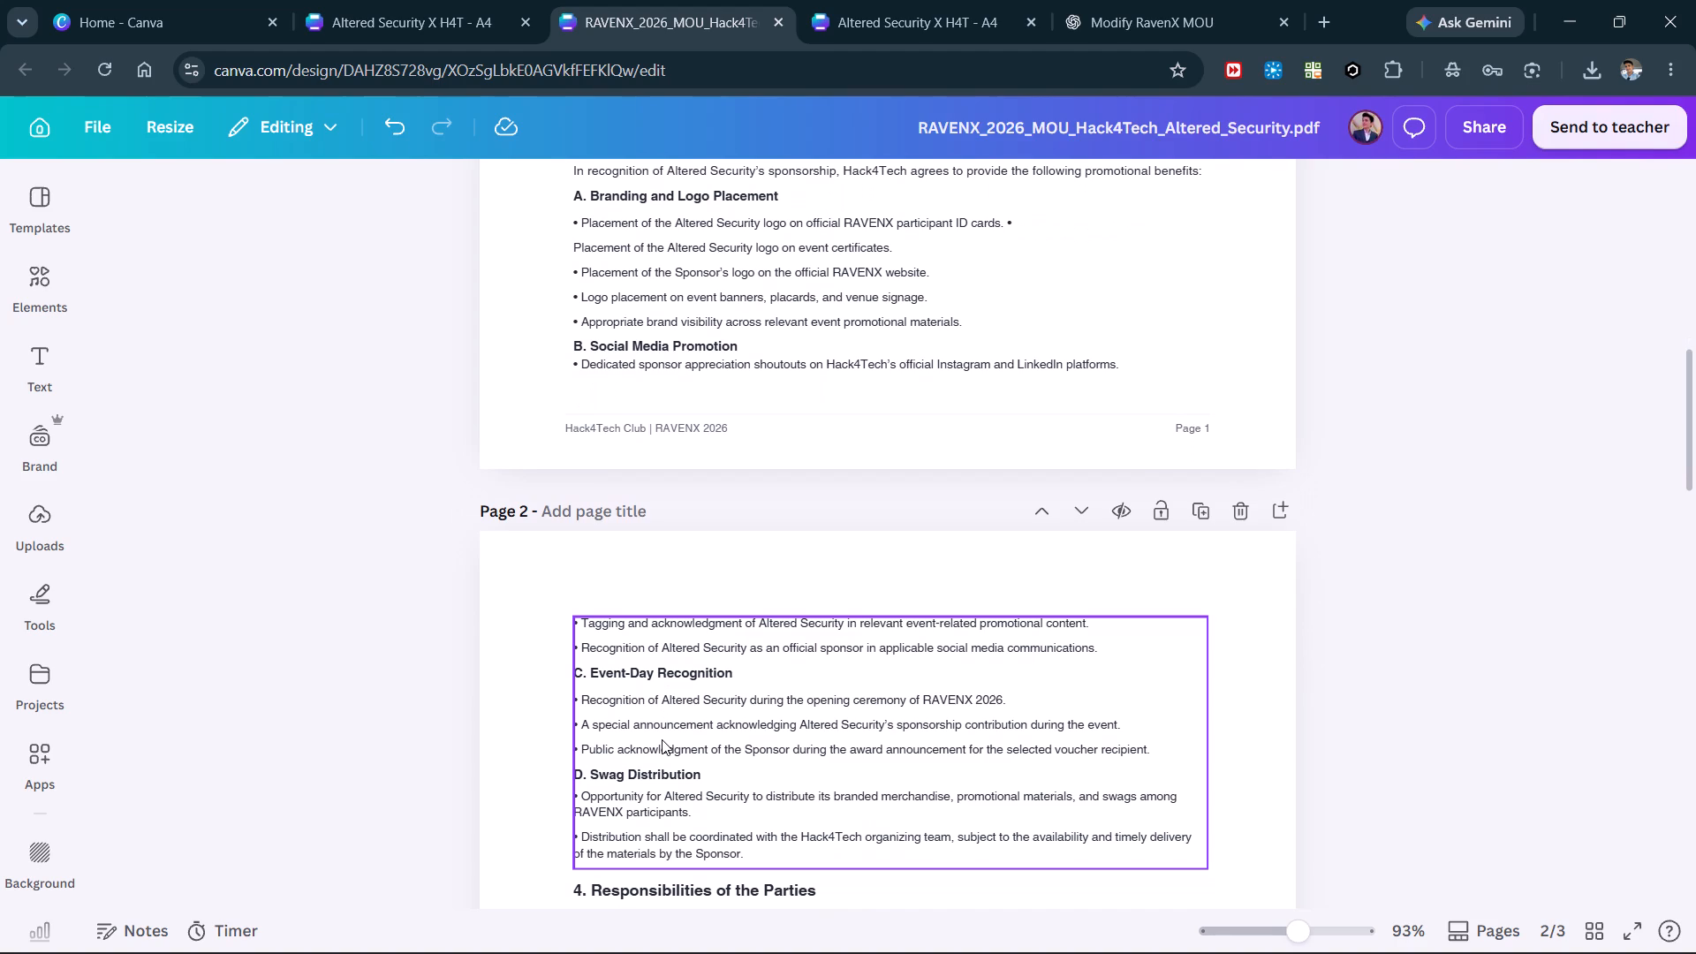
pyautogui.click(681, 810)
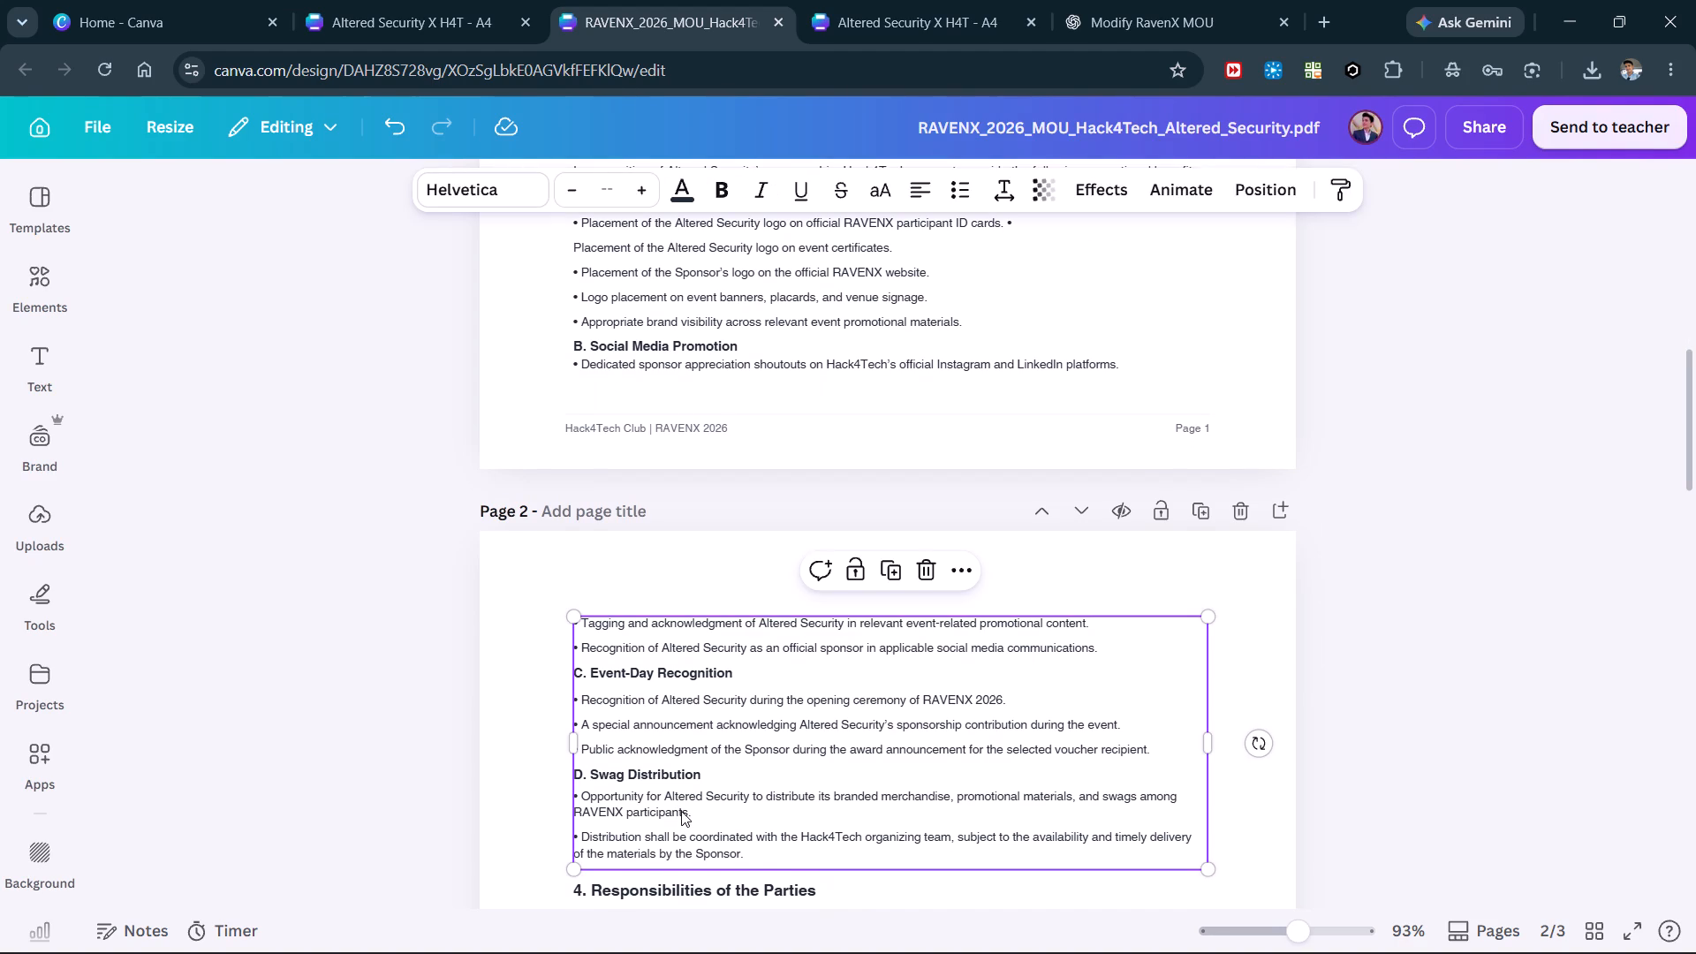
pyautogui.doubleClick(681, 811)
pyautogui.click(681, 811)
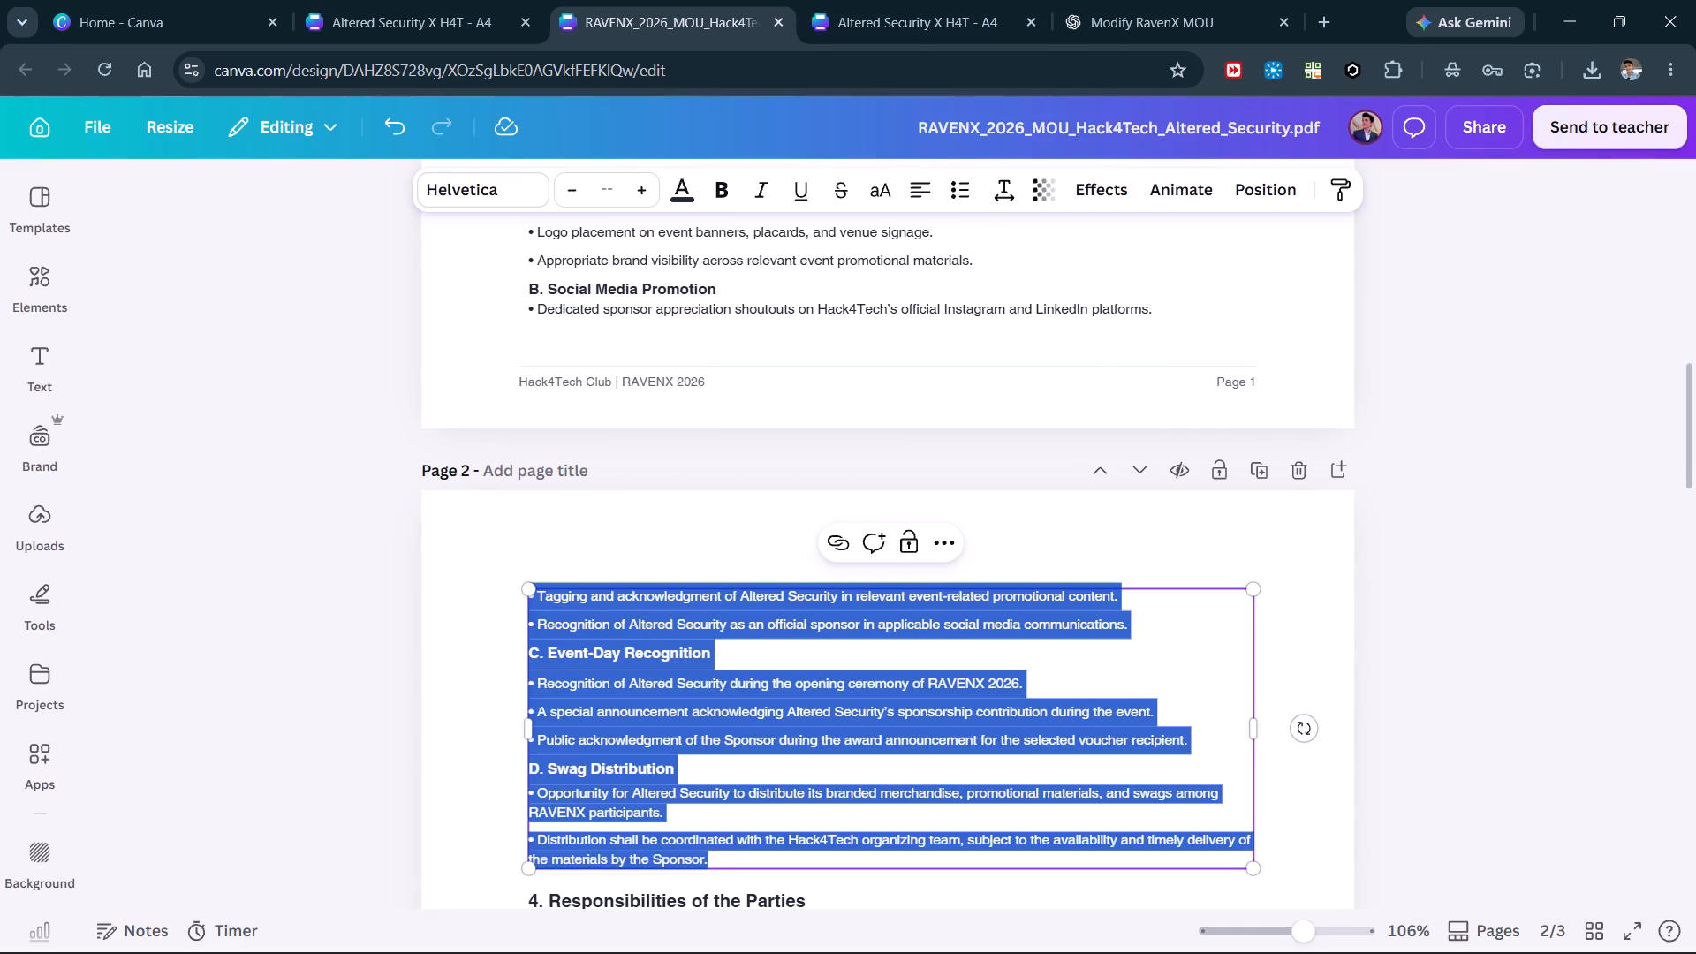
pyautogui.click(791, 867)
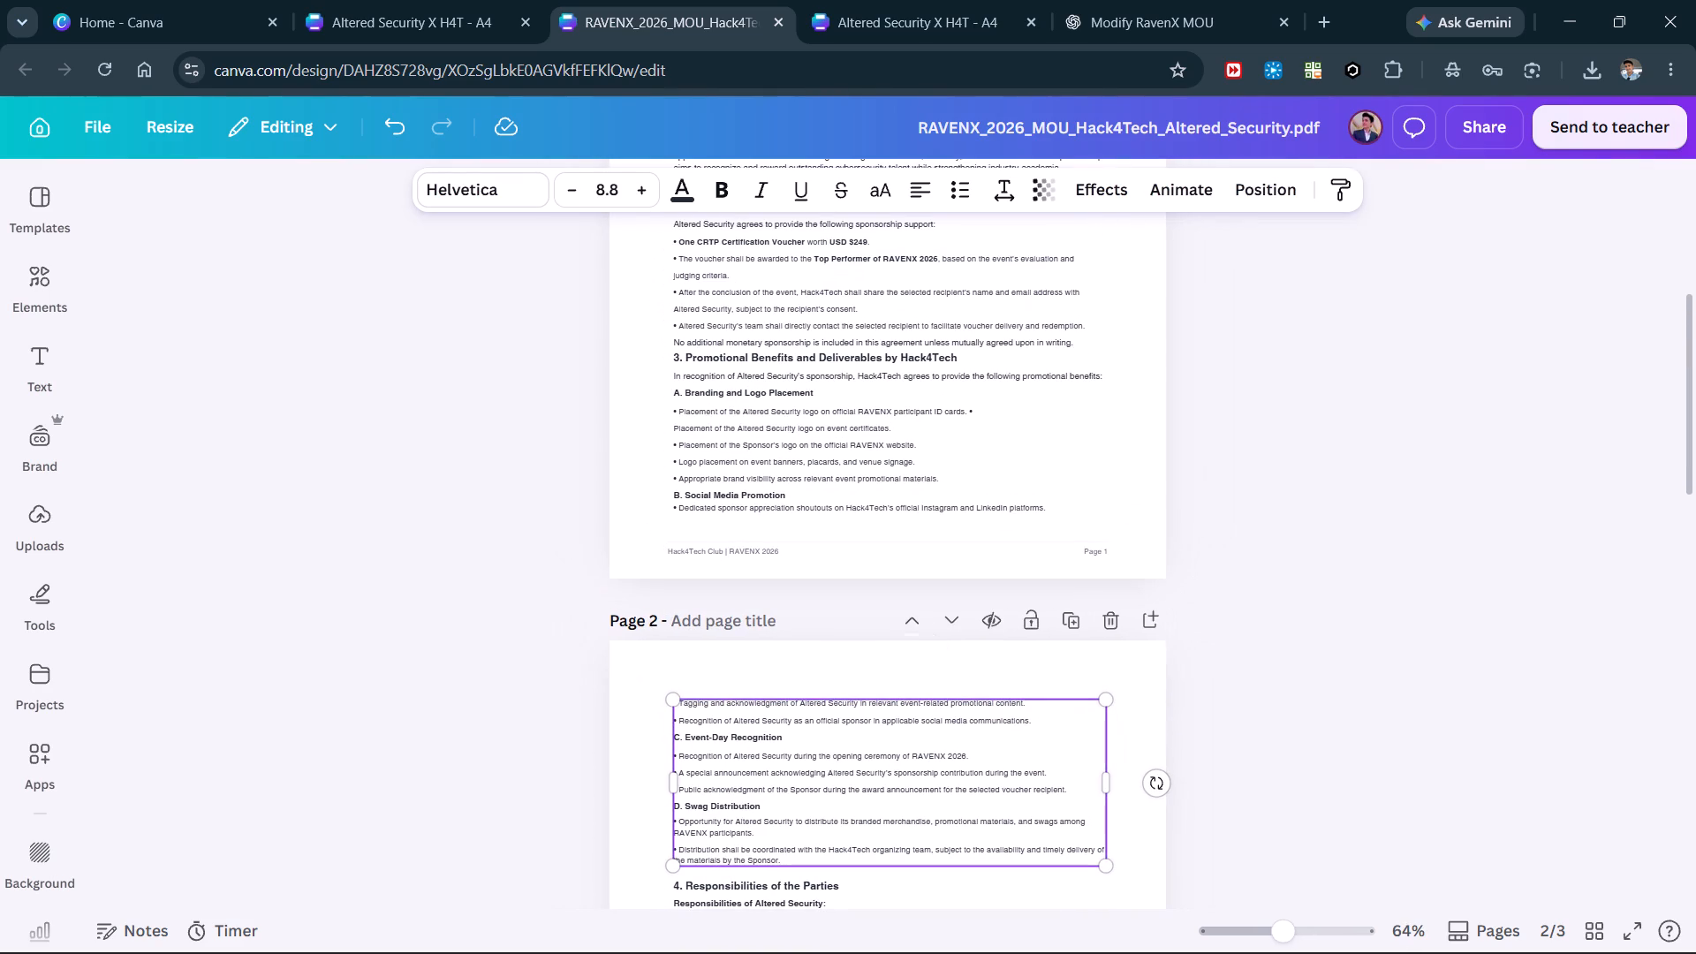
# Copy the revised MoU's "A. Branding and Logo Placement" block and paste it over the selected section 3 intro and bullets.
pyautogui.click(715, 419)
pyautogui.hotkey('ctrl', 'c')
pyautogui.click(821, 0)
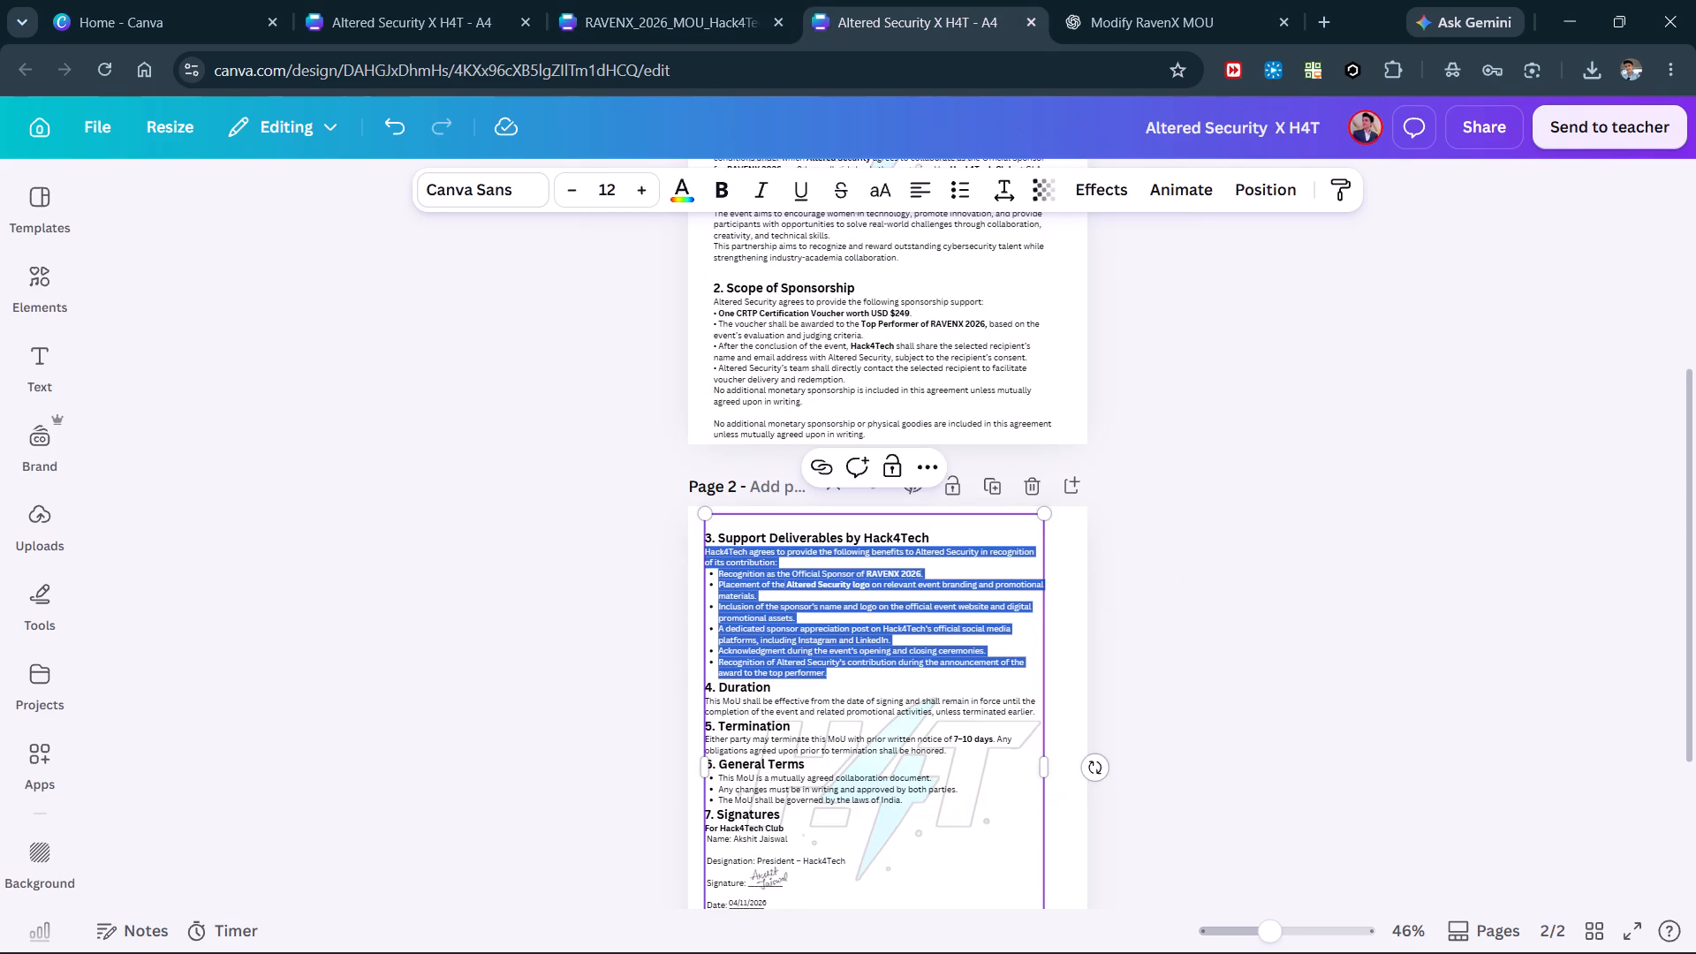
pyautogui.hotkey('ctrl', 'v')
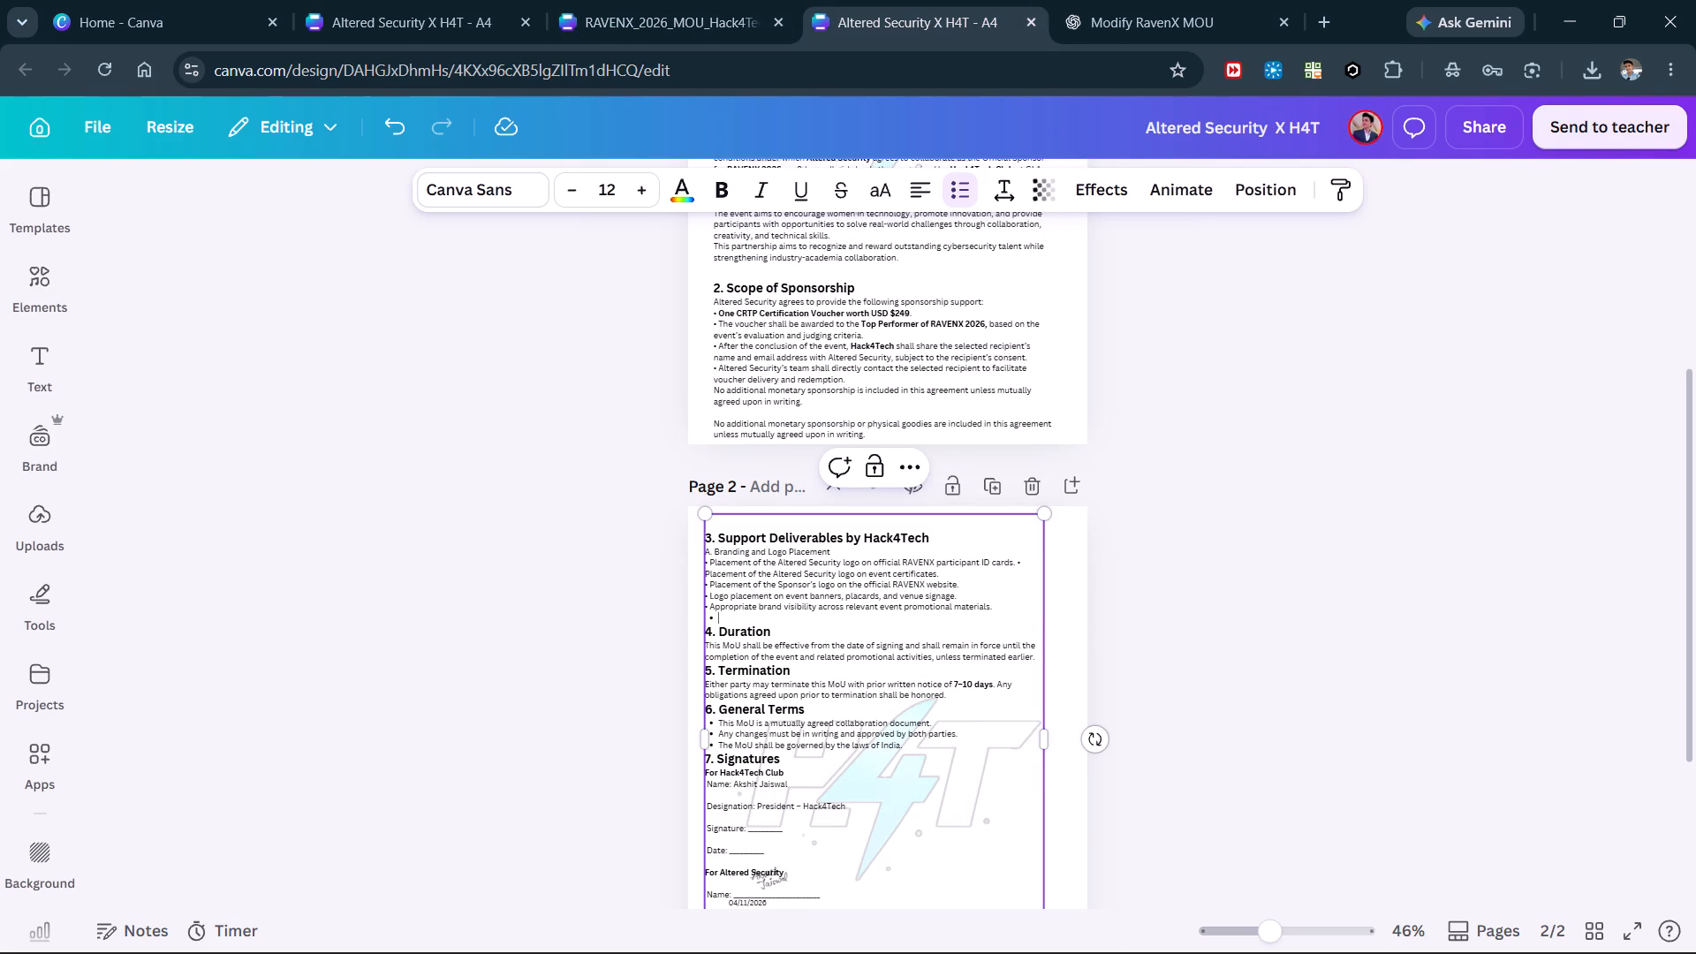
# Bold the "A. Branding and Logo Placement" subheading and remove the empty bullet left below the pasted list.
pyautogui.moveTo(832, 549); pyautogui.dragTo(706, 554)
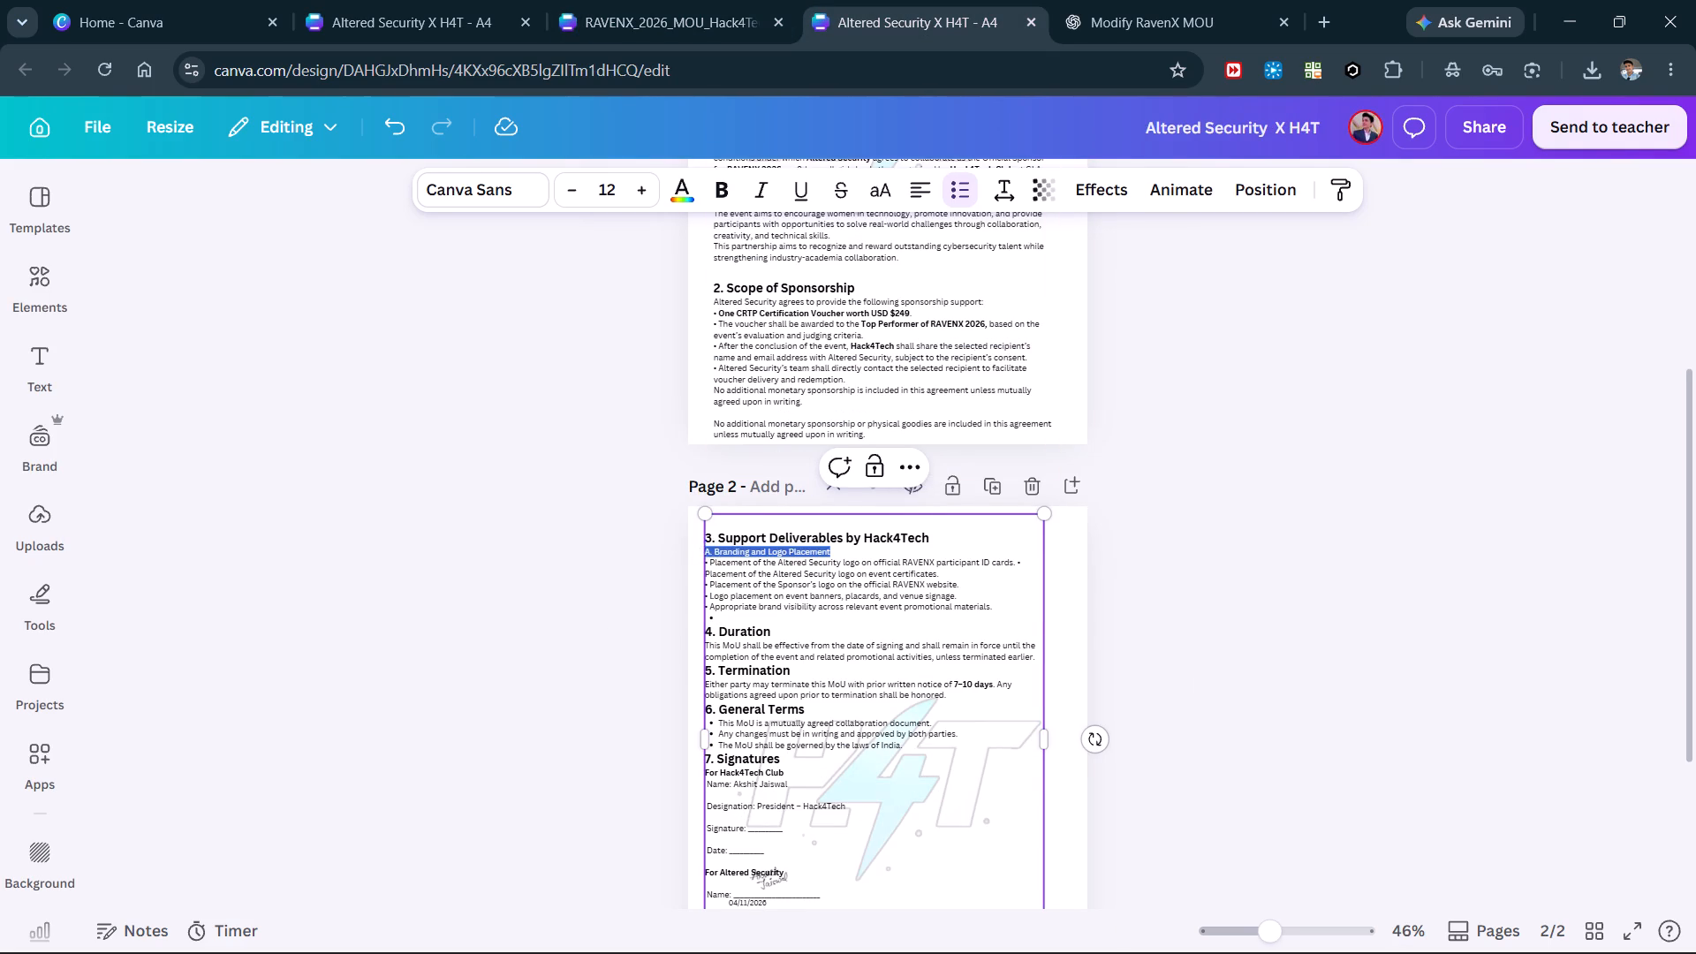
pyautogui.moveTo(706, 554); pyautogui.dragTo(707, 554)
pyautogui.hotkey('ctrl', 'b')
pyautogui.click(748, 613)
pyautogui.press('BackSpace')
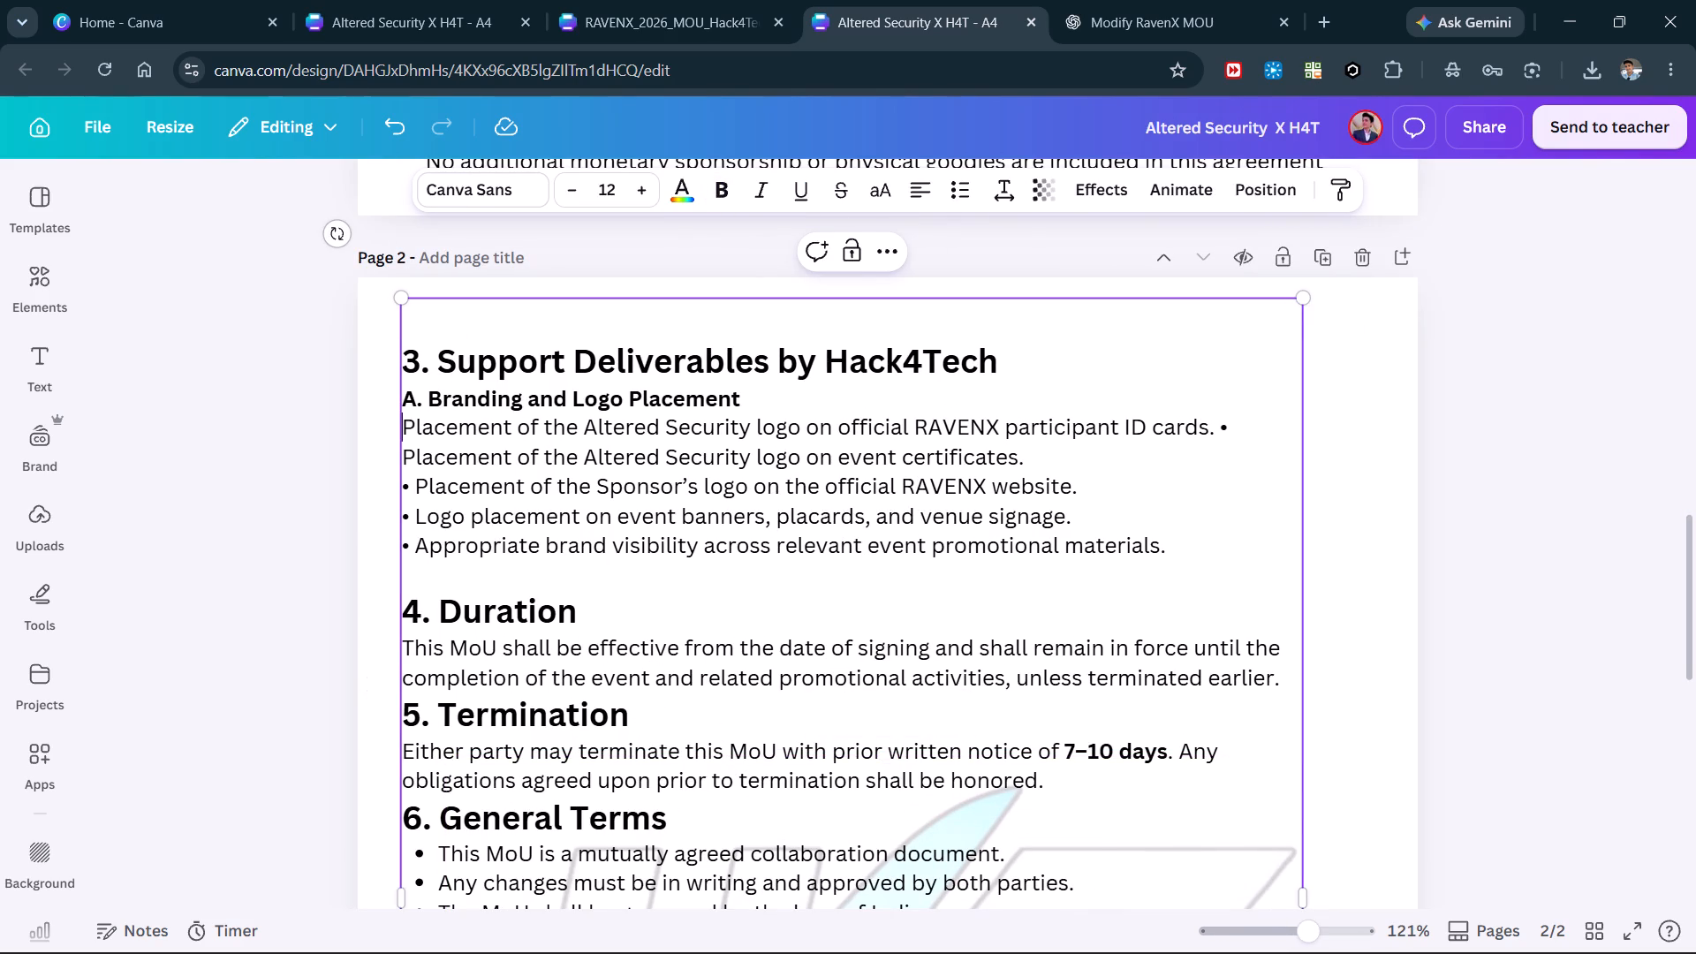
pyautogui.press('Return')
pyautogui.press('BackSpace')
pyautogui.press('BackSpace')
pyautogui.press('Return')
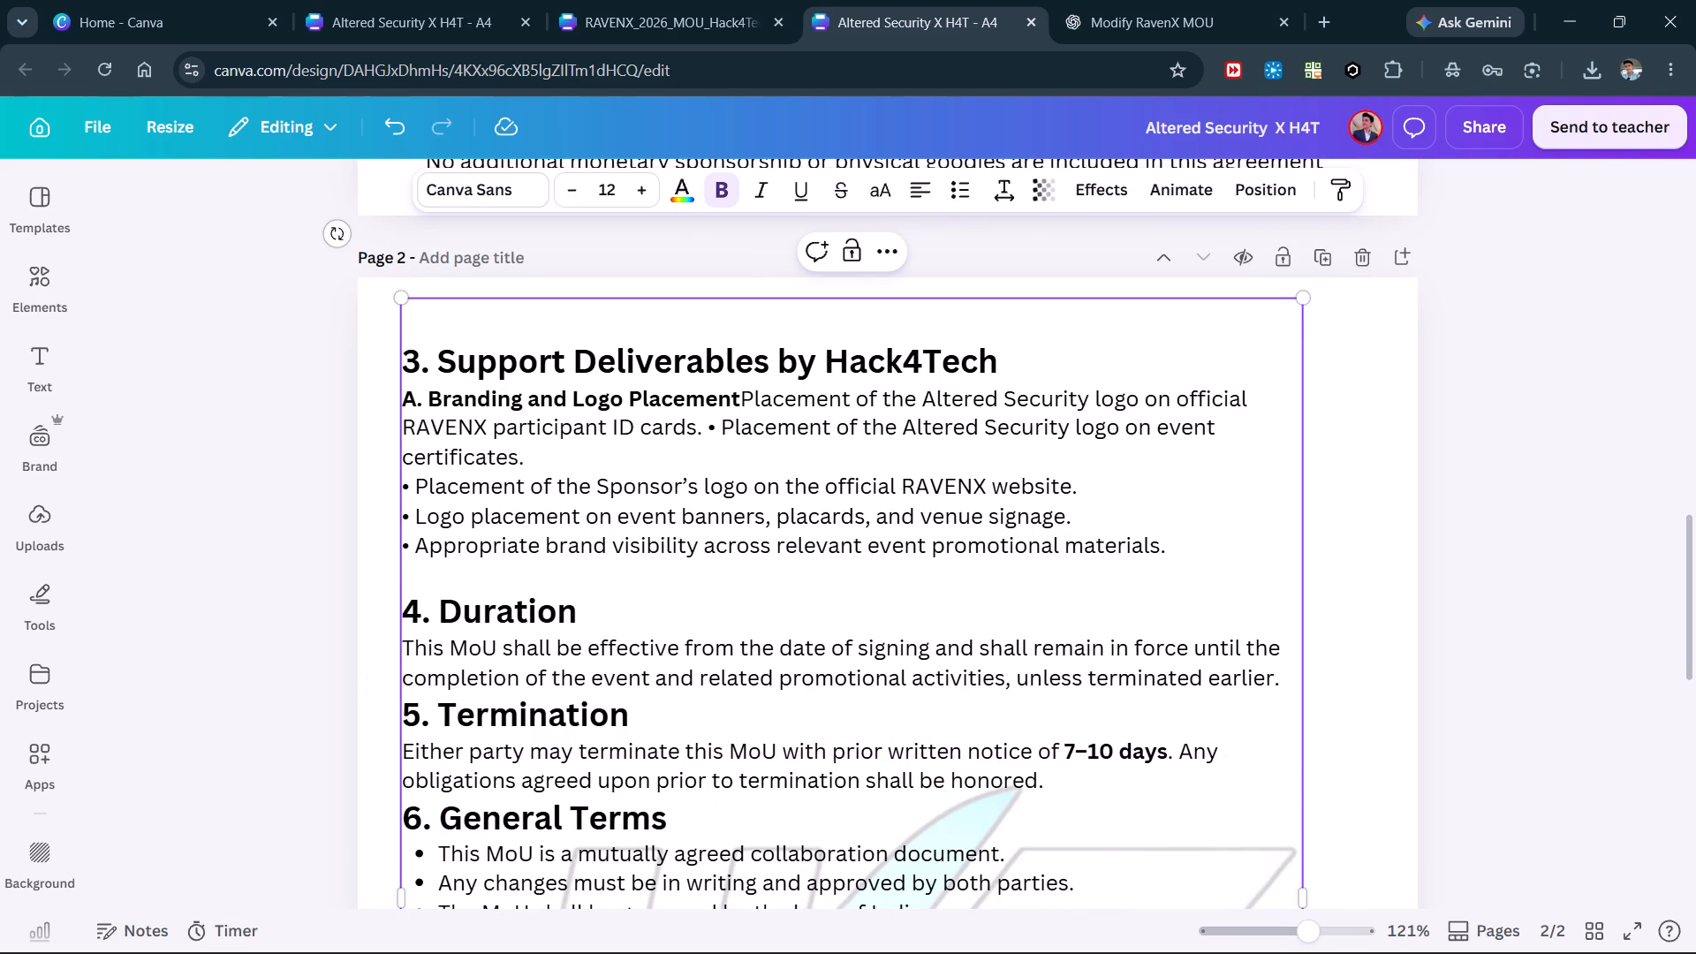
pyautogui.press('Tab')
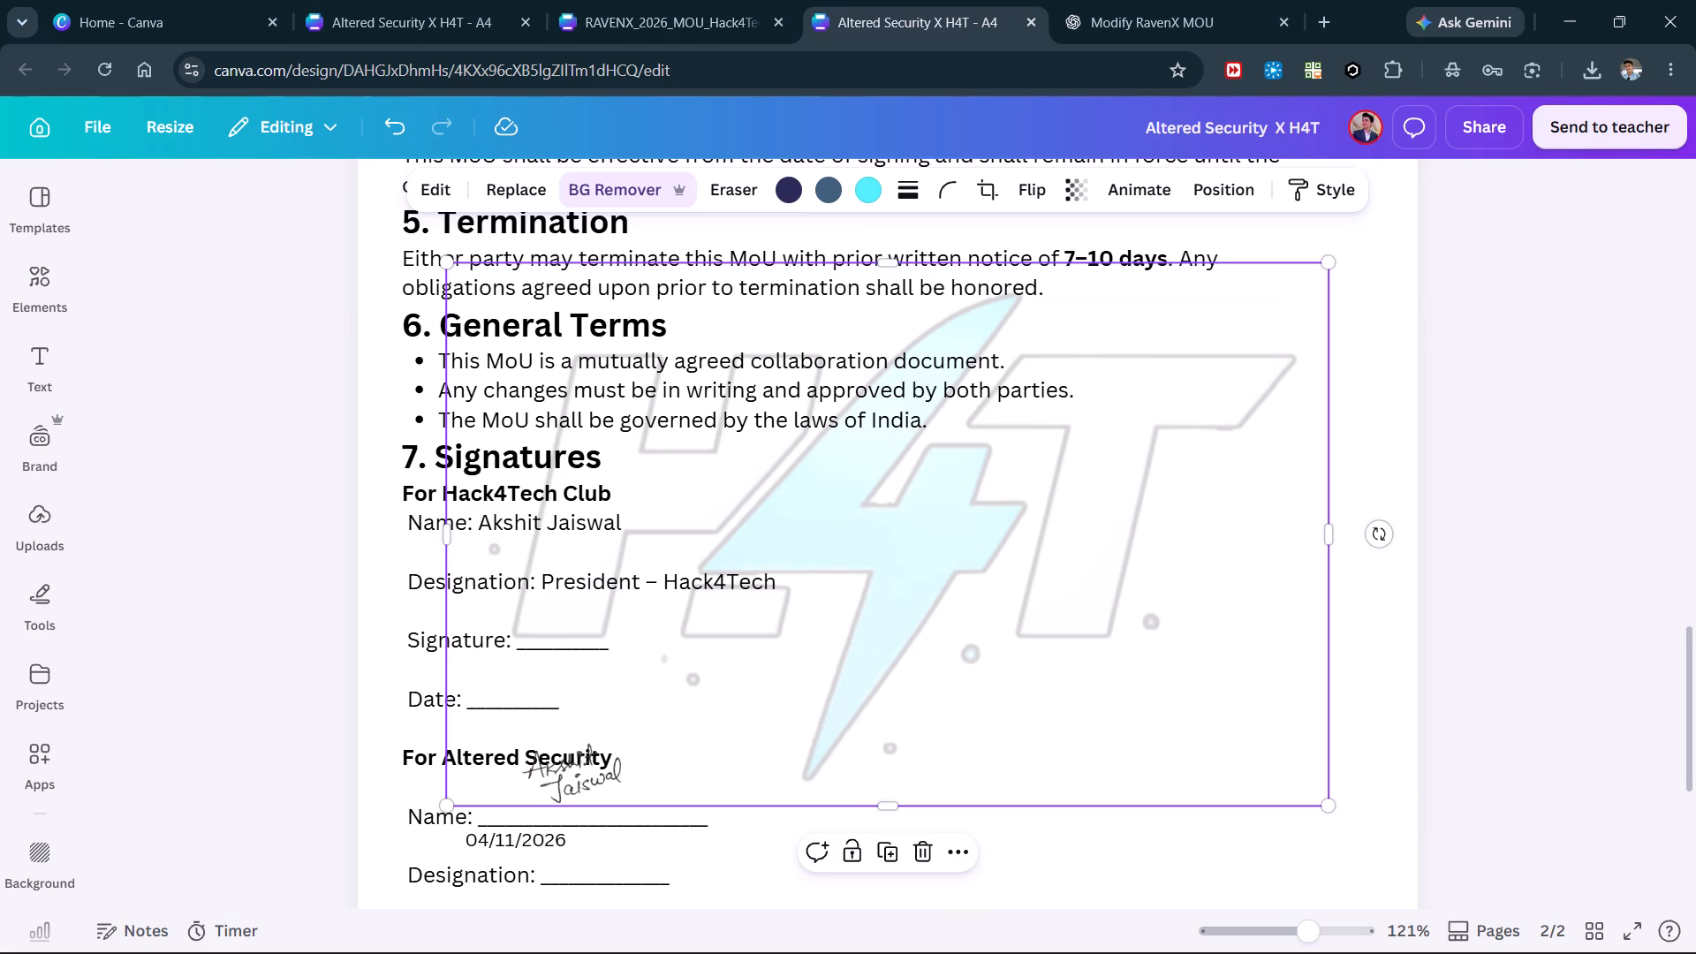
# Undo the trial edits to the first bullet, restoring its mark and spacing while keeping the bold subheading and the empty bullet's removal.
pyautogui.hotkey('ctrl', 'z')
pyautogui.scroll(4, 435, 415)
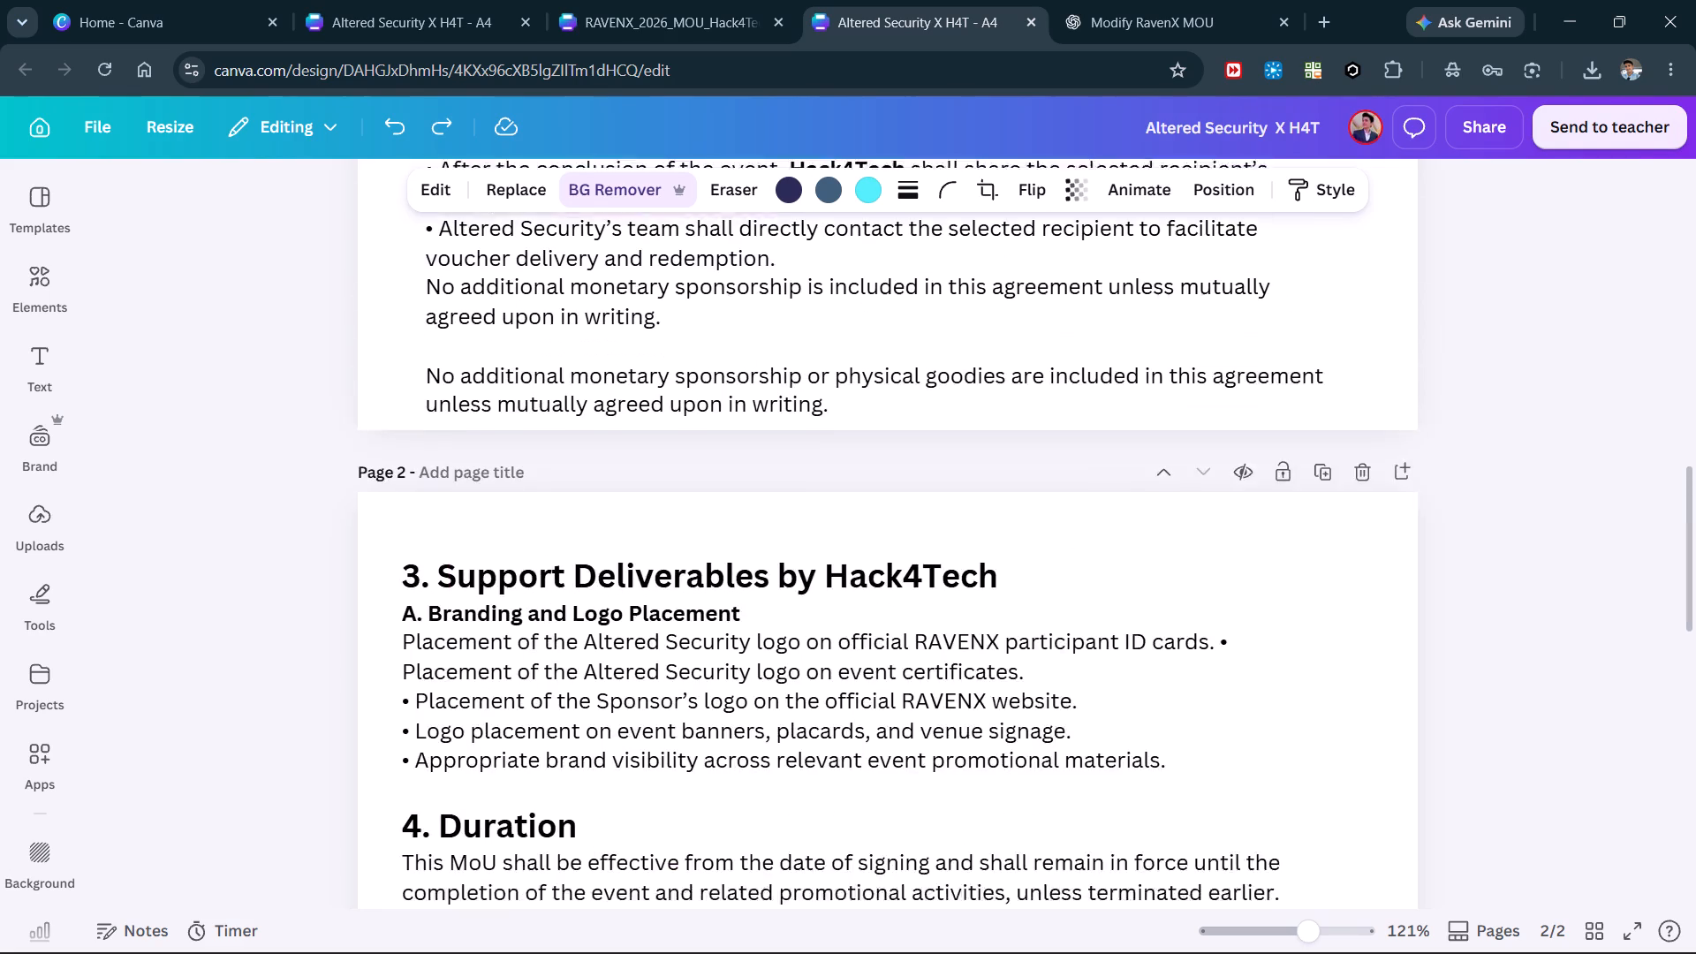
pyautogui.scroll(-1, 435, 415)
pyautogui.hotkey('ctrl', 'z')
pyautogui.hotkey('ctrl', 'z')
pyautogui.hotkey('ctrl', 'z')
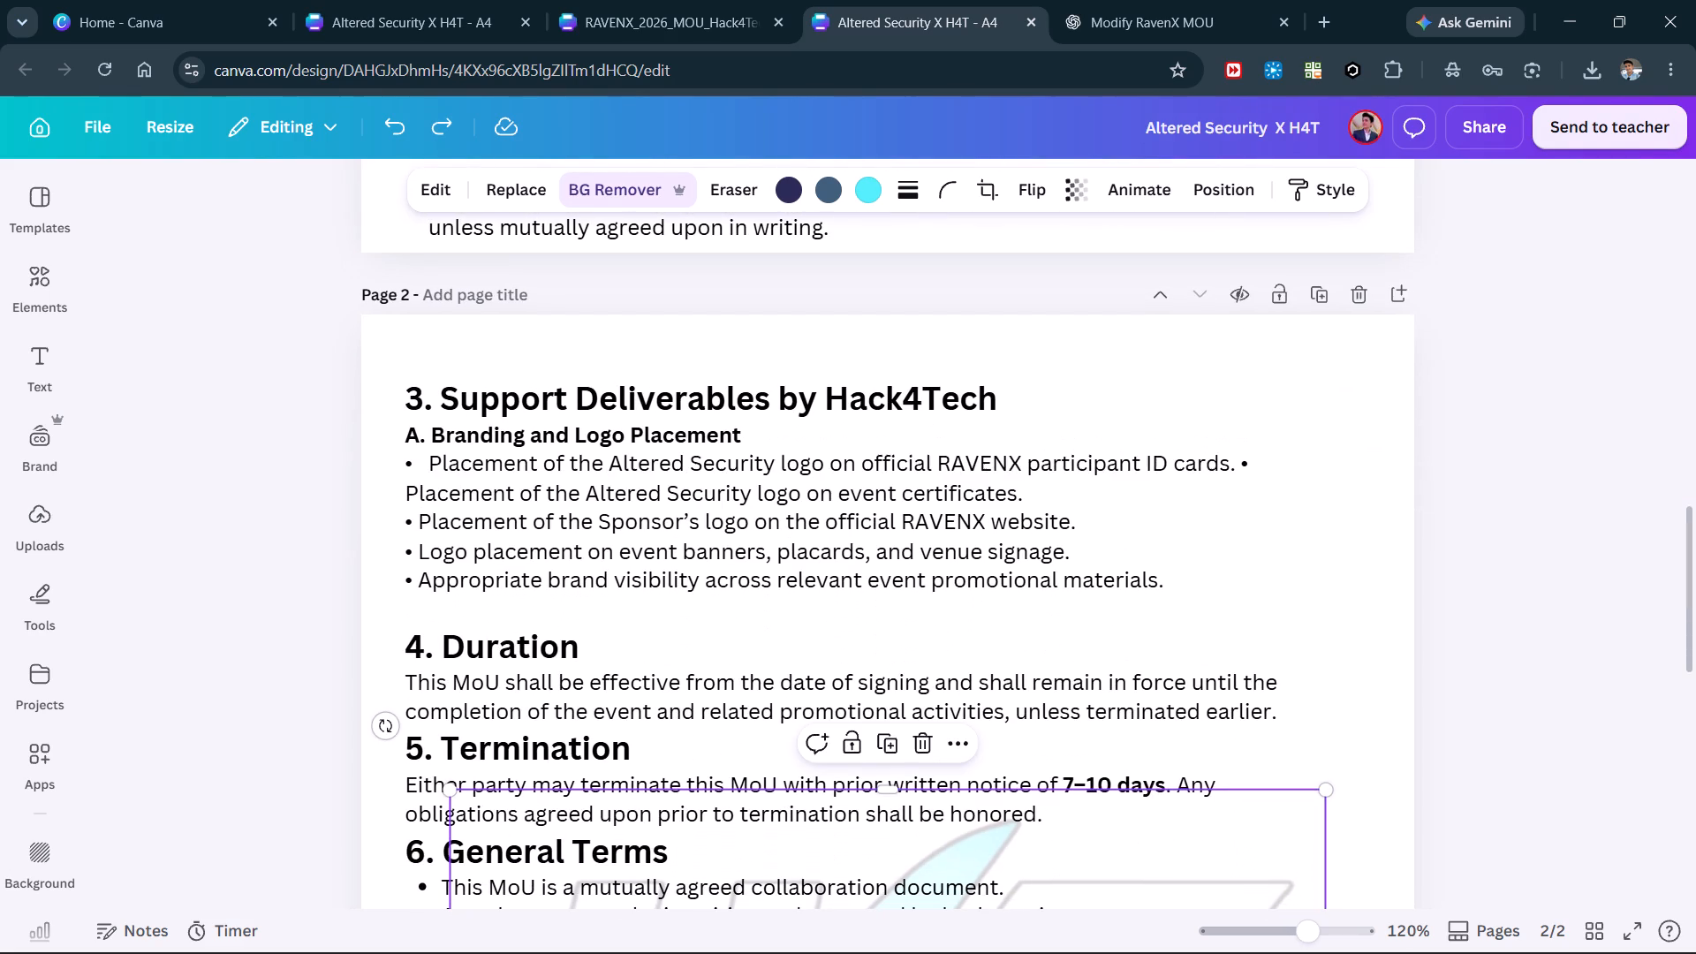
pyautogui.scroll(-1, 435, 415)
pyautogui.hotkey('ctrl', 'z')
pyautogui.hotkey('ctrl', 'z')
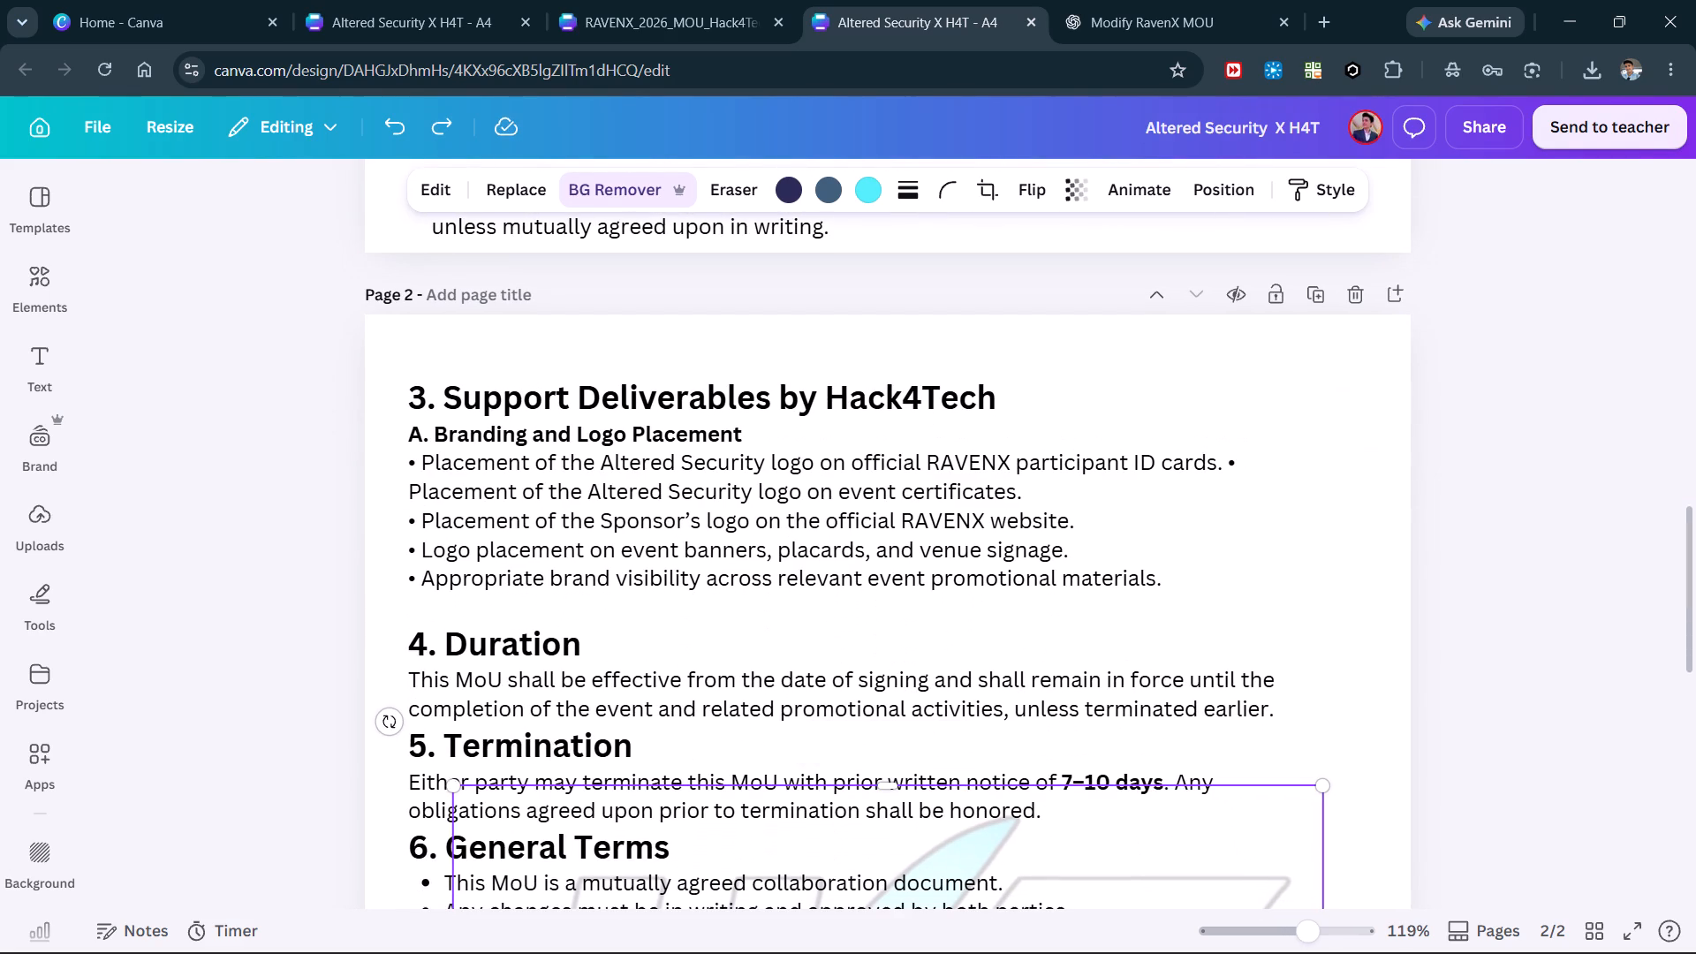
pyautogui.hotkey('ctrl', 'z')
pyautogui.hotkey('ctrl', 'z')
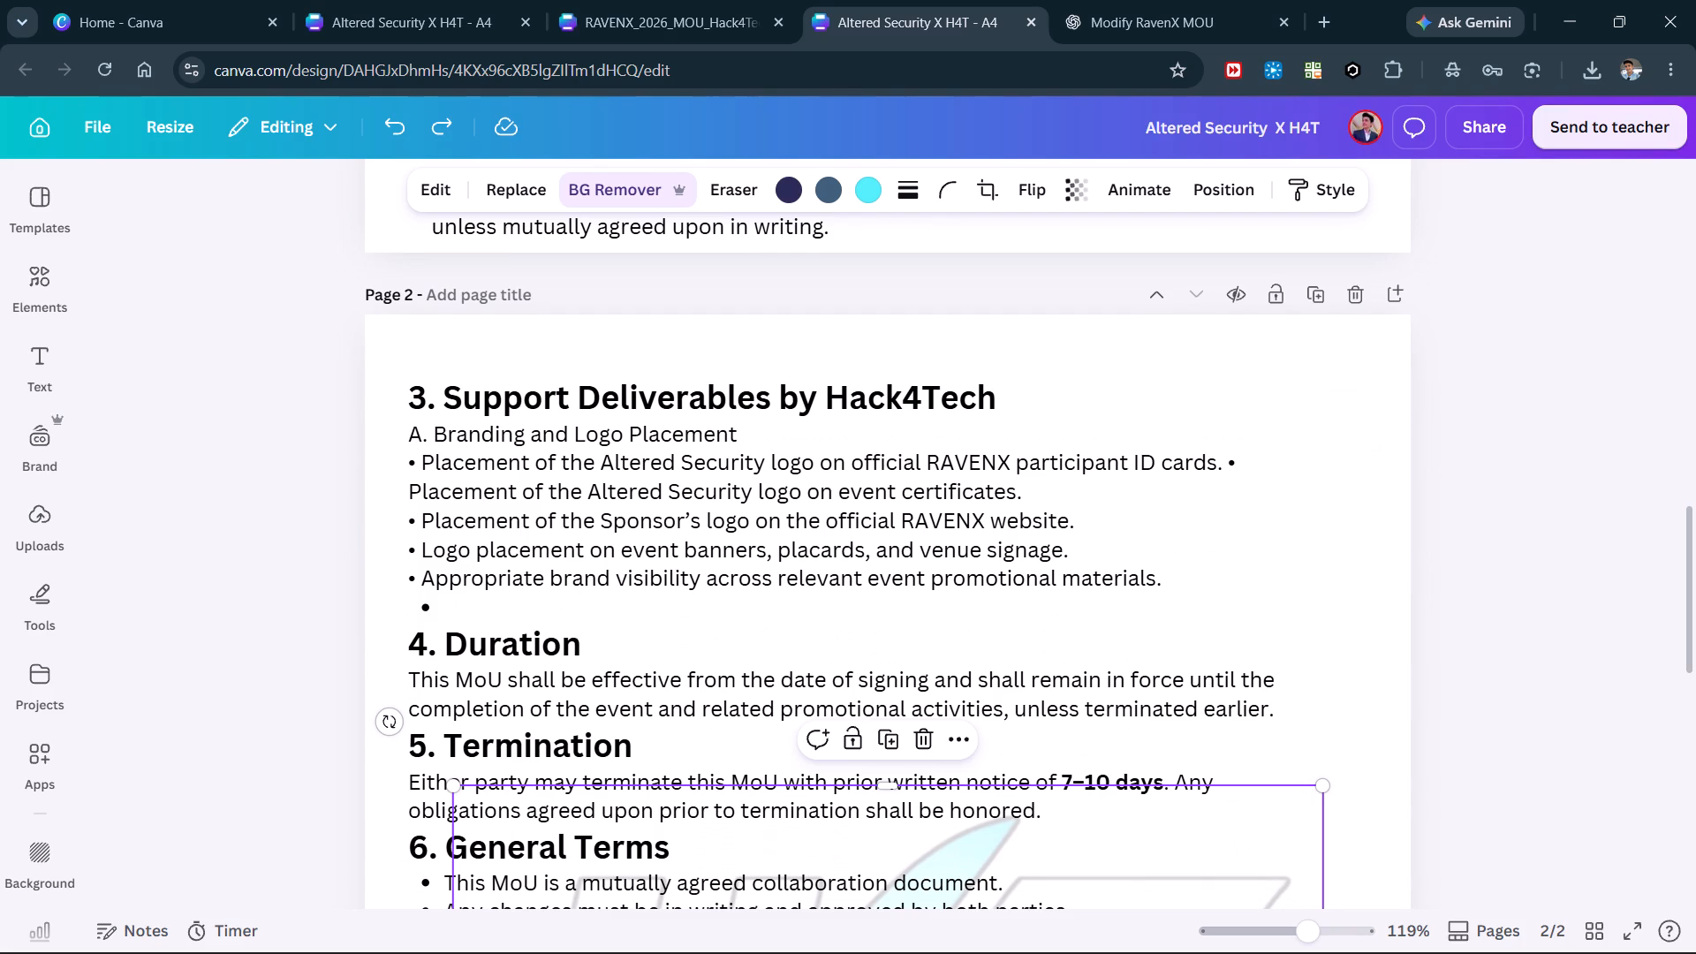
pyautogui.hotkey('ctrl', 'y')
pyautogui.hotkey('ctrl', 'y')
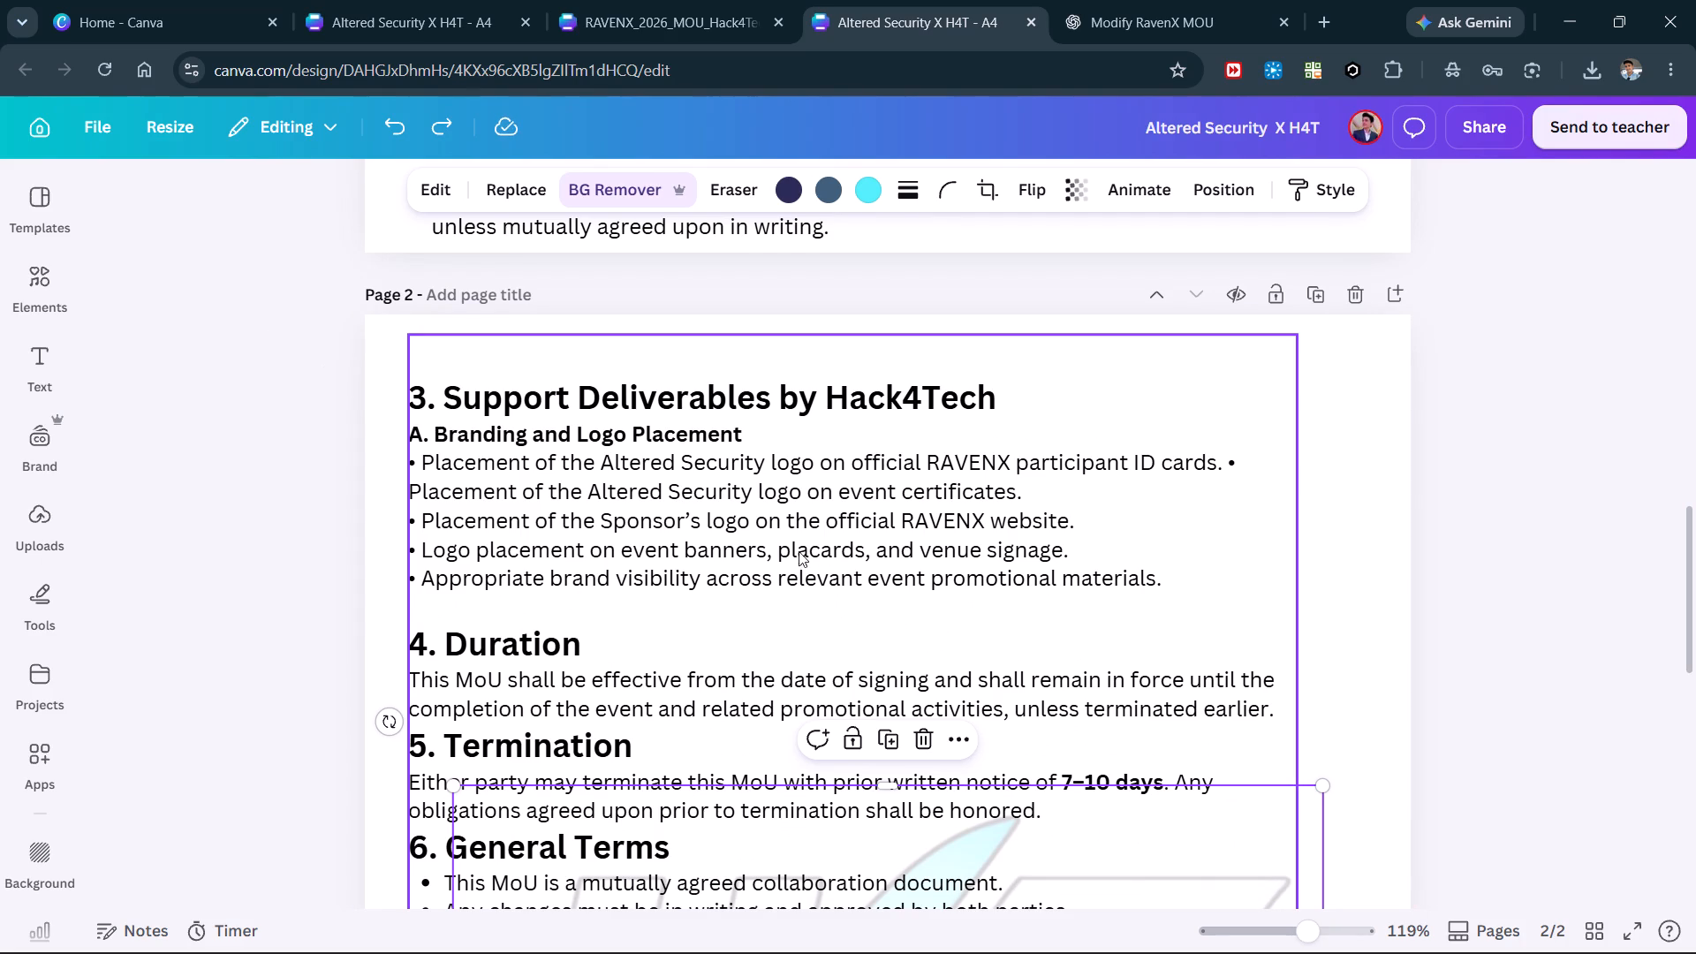
# Move the event certificates item onto its own bullet line below the participant ID cards bullet.
pyautogui.doubleClick(1234, 470)
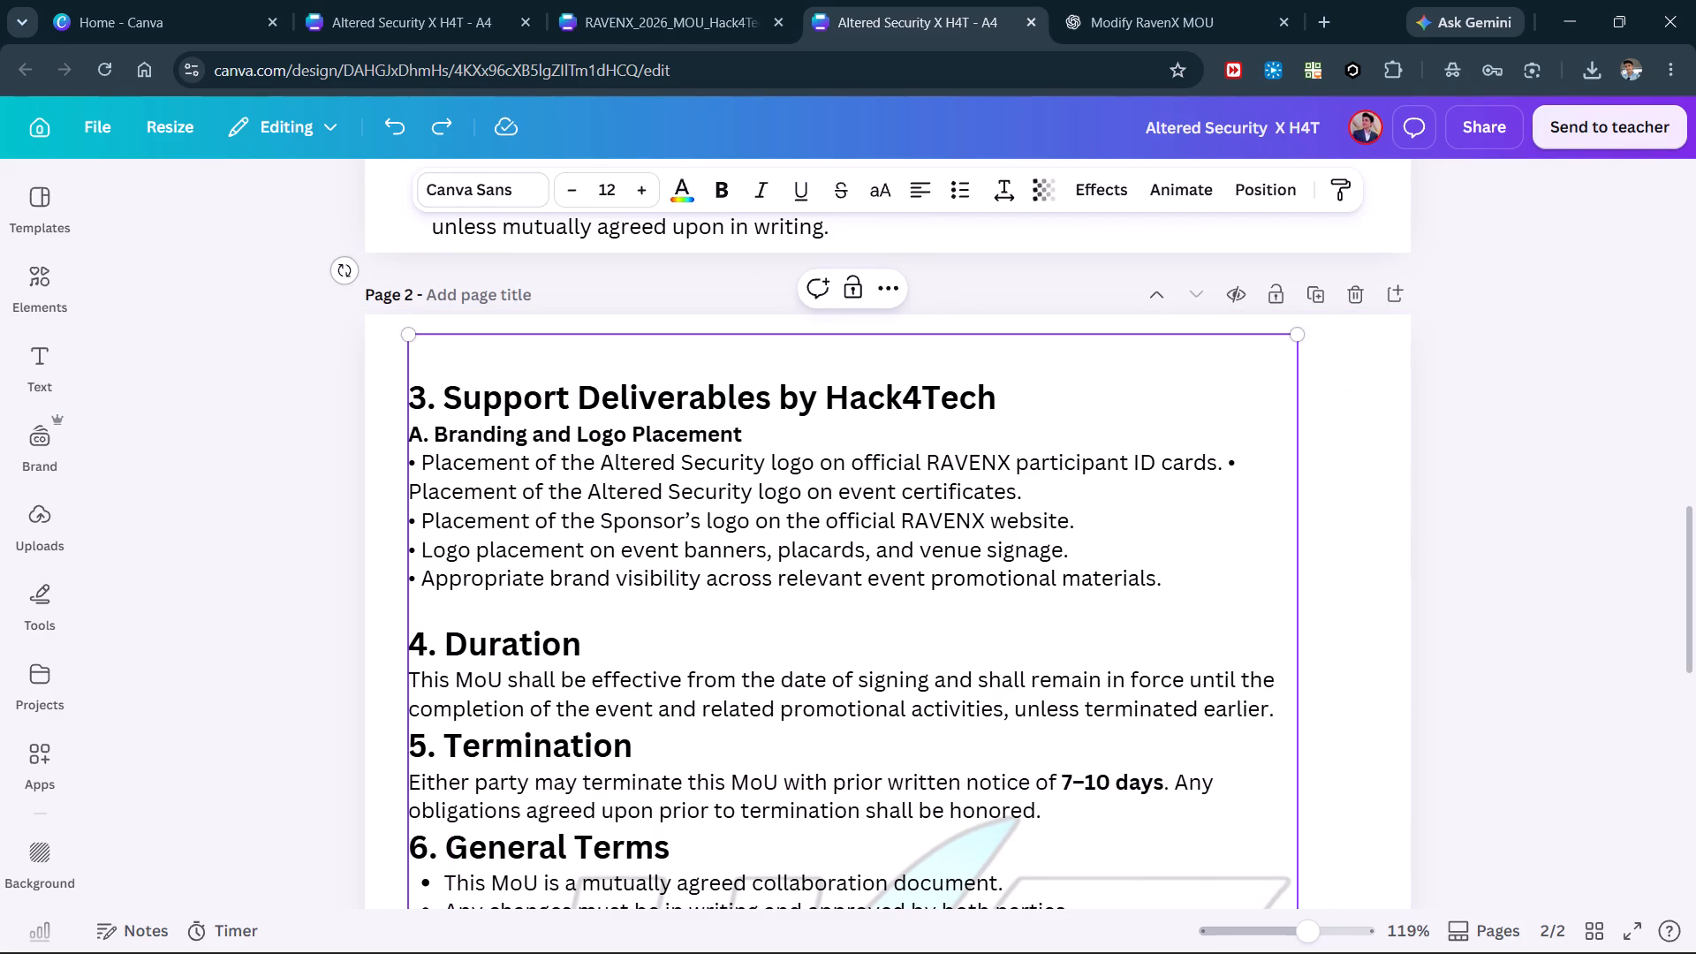
pyautogui.click(1228, 469)
pyautogui.press('Return')
pyautogui.press('Return')
pyautogui.press('BackSpace')
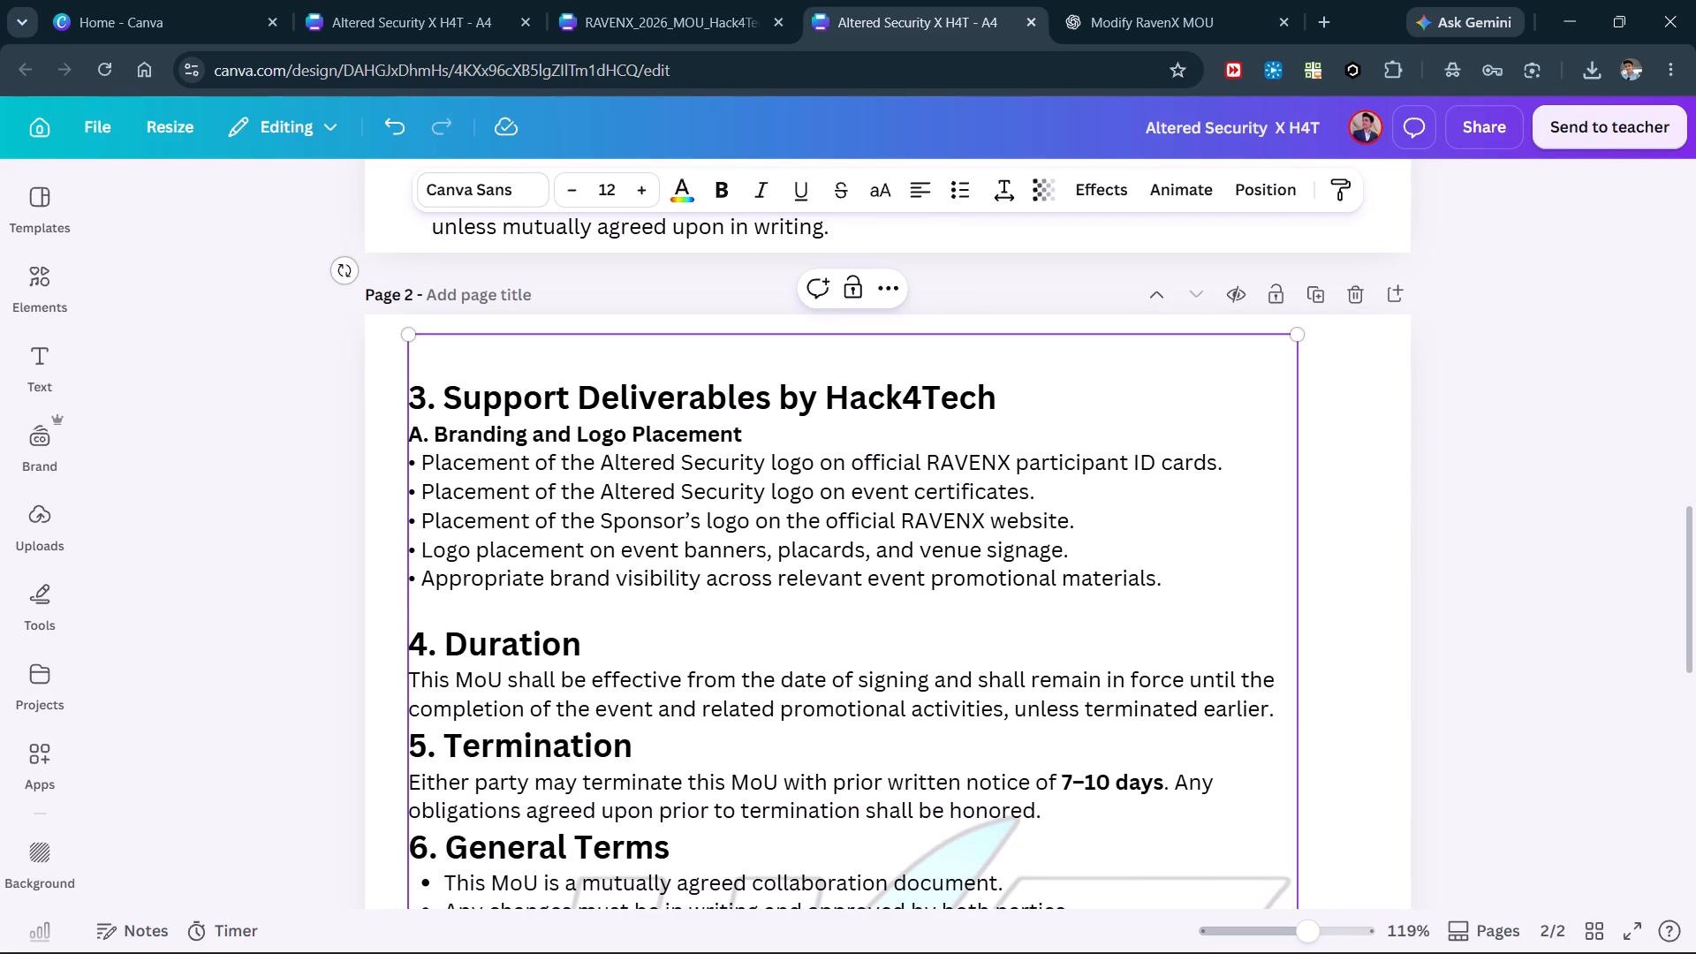
# Indent the participant ID cards bullet under Branding and Logo Placement by five spaces.
pyautogui.press('Up')
pyautogui.press('space')
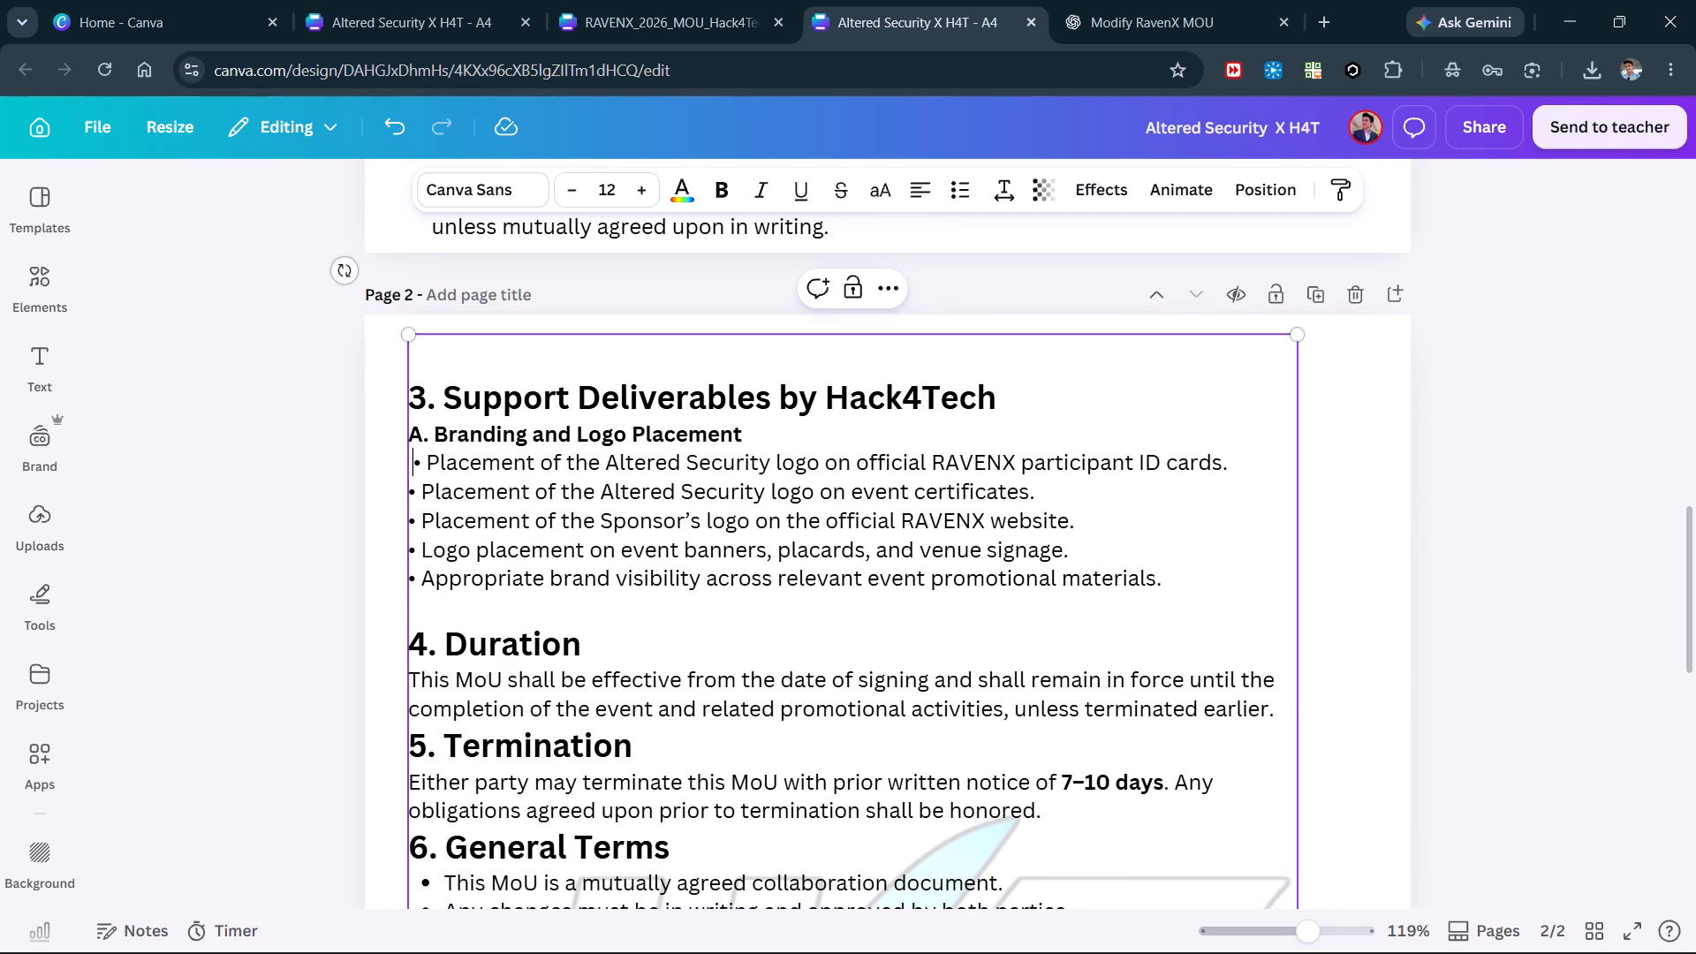
pyautogui.press('space')
pyautogui.press('space')
pyautogui.press('space')
pyautogui.press('space')
# Indent the event certificates bullet by five spaces to line up with the participant ID cards bullet.
pyautogui.press('Down')
pyautogui.press('Left')
pyautogui.press('Left')
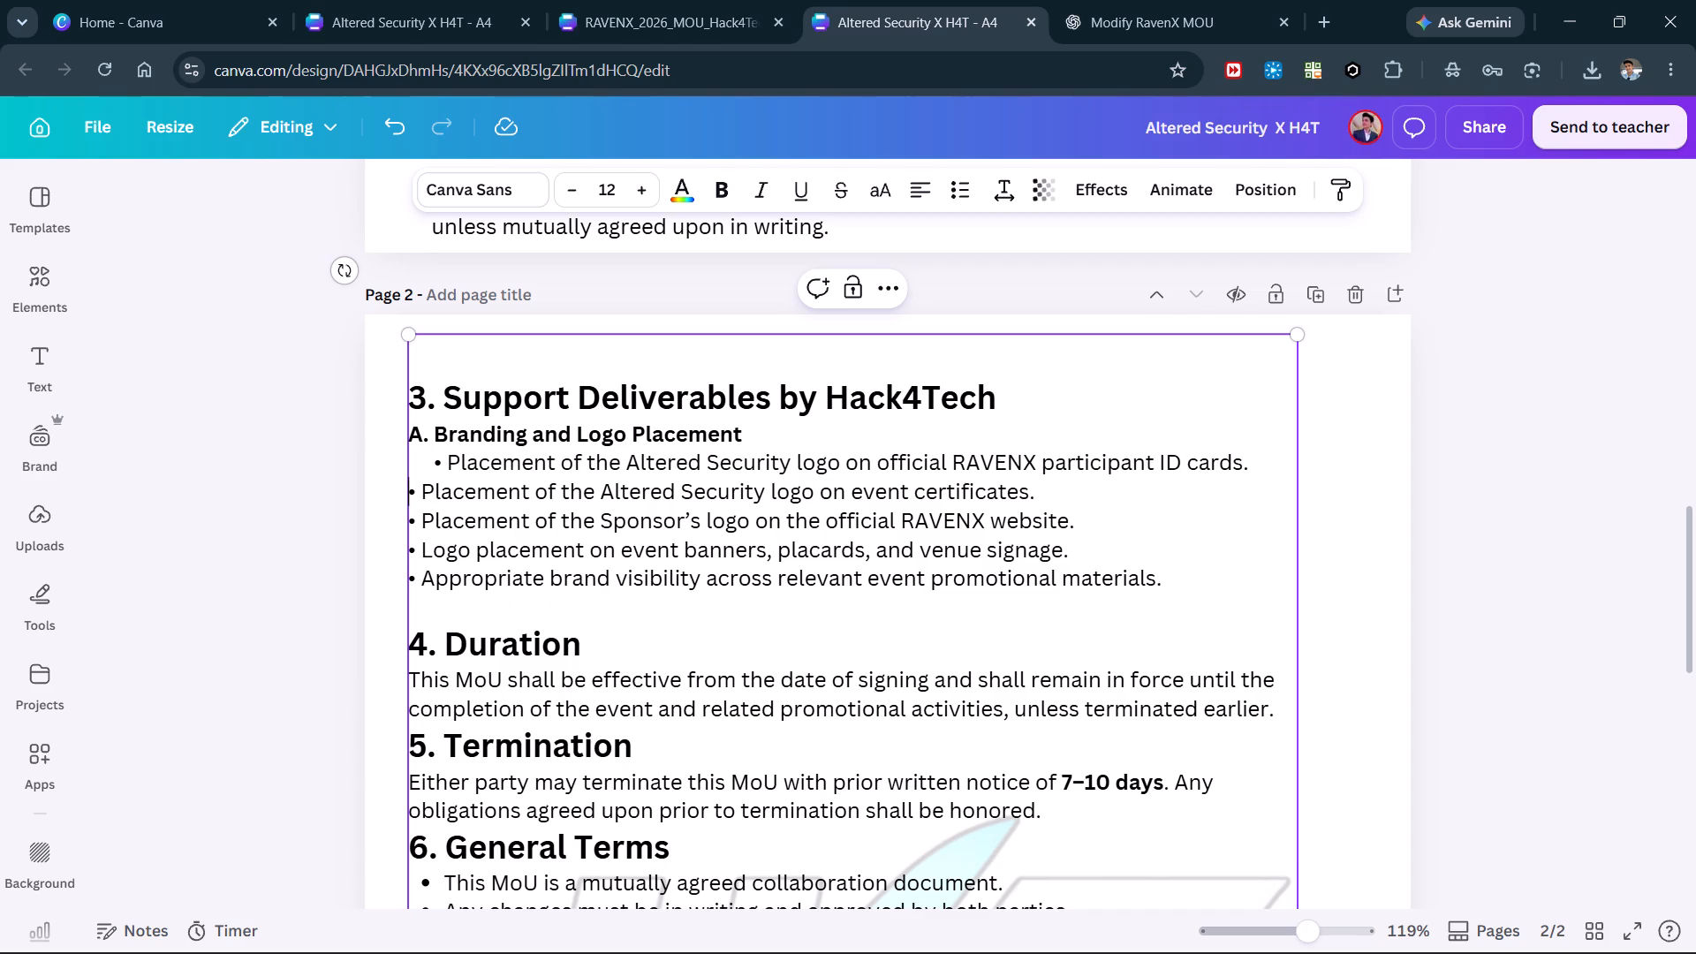
pyautogui.press('Left')
pyautogui.press('space')
pyautogui.press('space')
pyautogui.press('space')
pyautogui.press('space')
pyautogui.press('space')
# Indent the bullet about the Sponsor's logo on the official RAVENX website by five spaces.
pyautogui.press('Down')
pyautogui.press('Left')
pyautogui.press('Left')
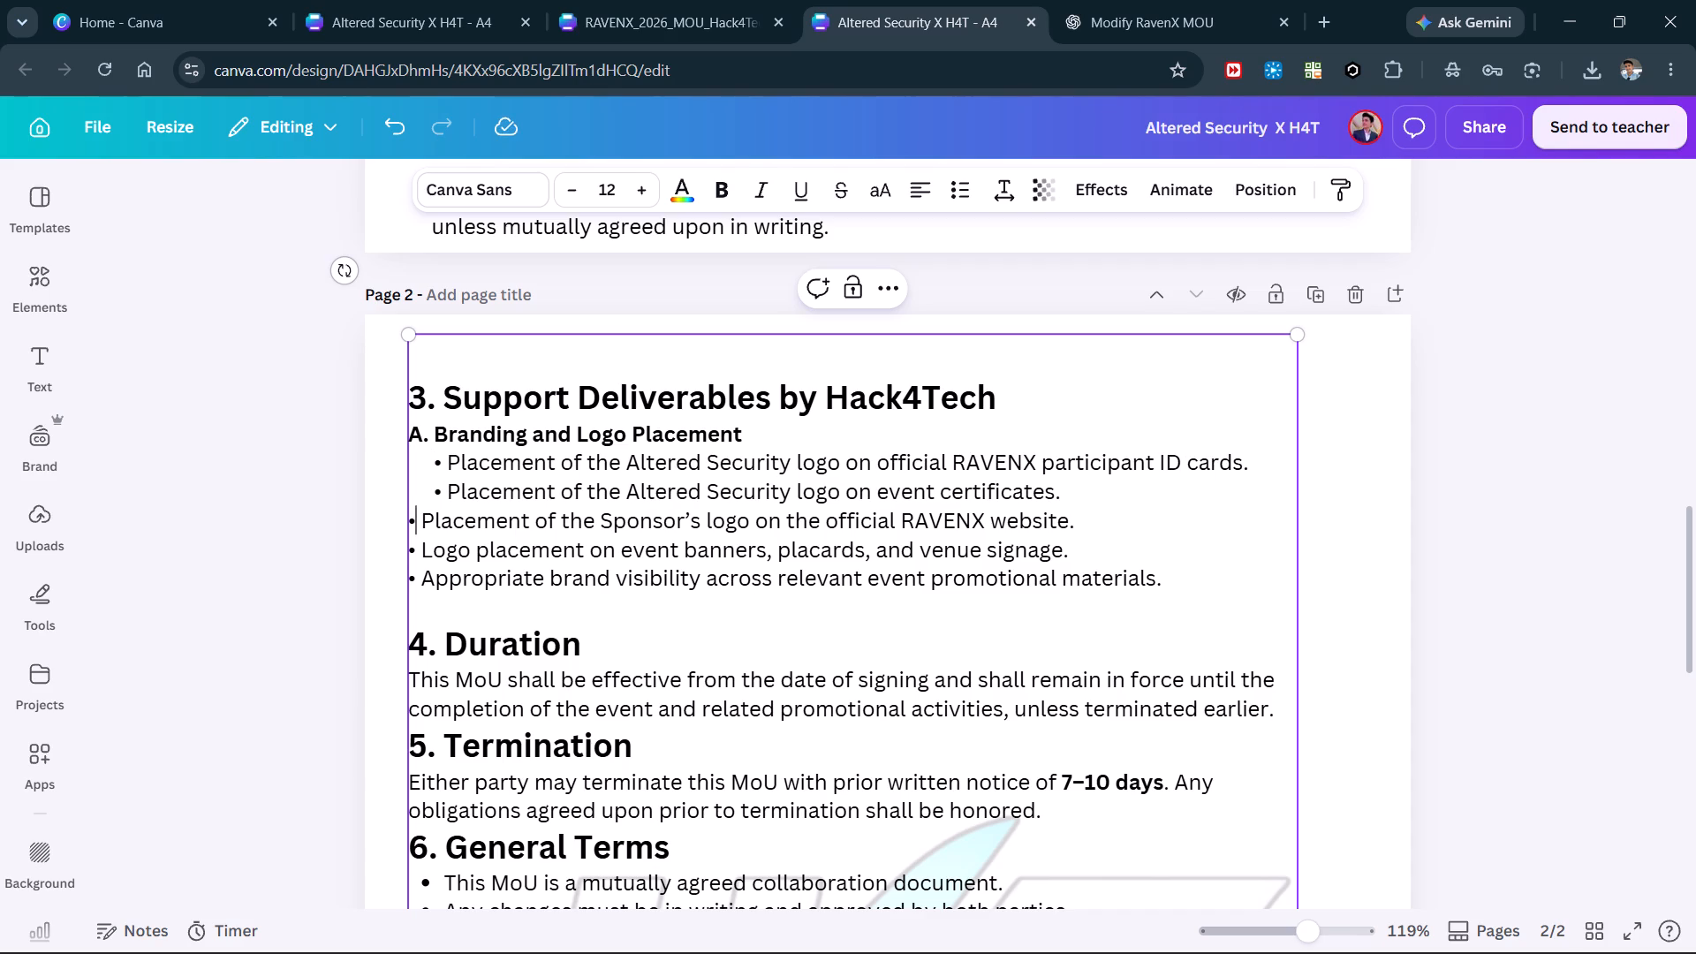
pyautogui.press('Left')
pyautogui.press('space')
pyautogui.press('space')
pyautogui.press('space')
pyautogui.press('space')
pyautogui.press('space')
pyautogui.press('space')
pyautogui.press('BackSpace')
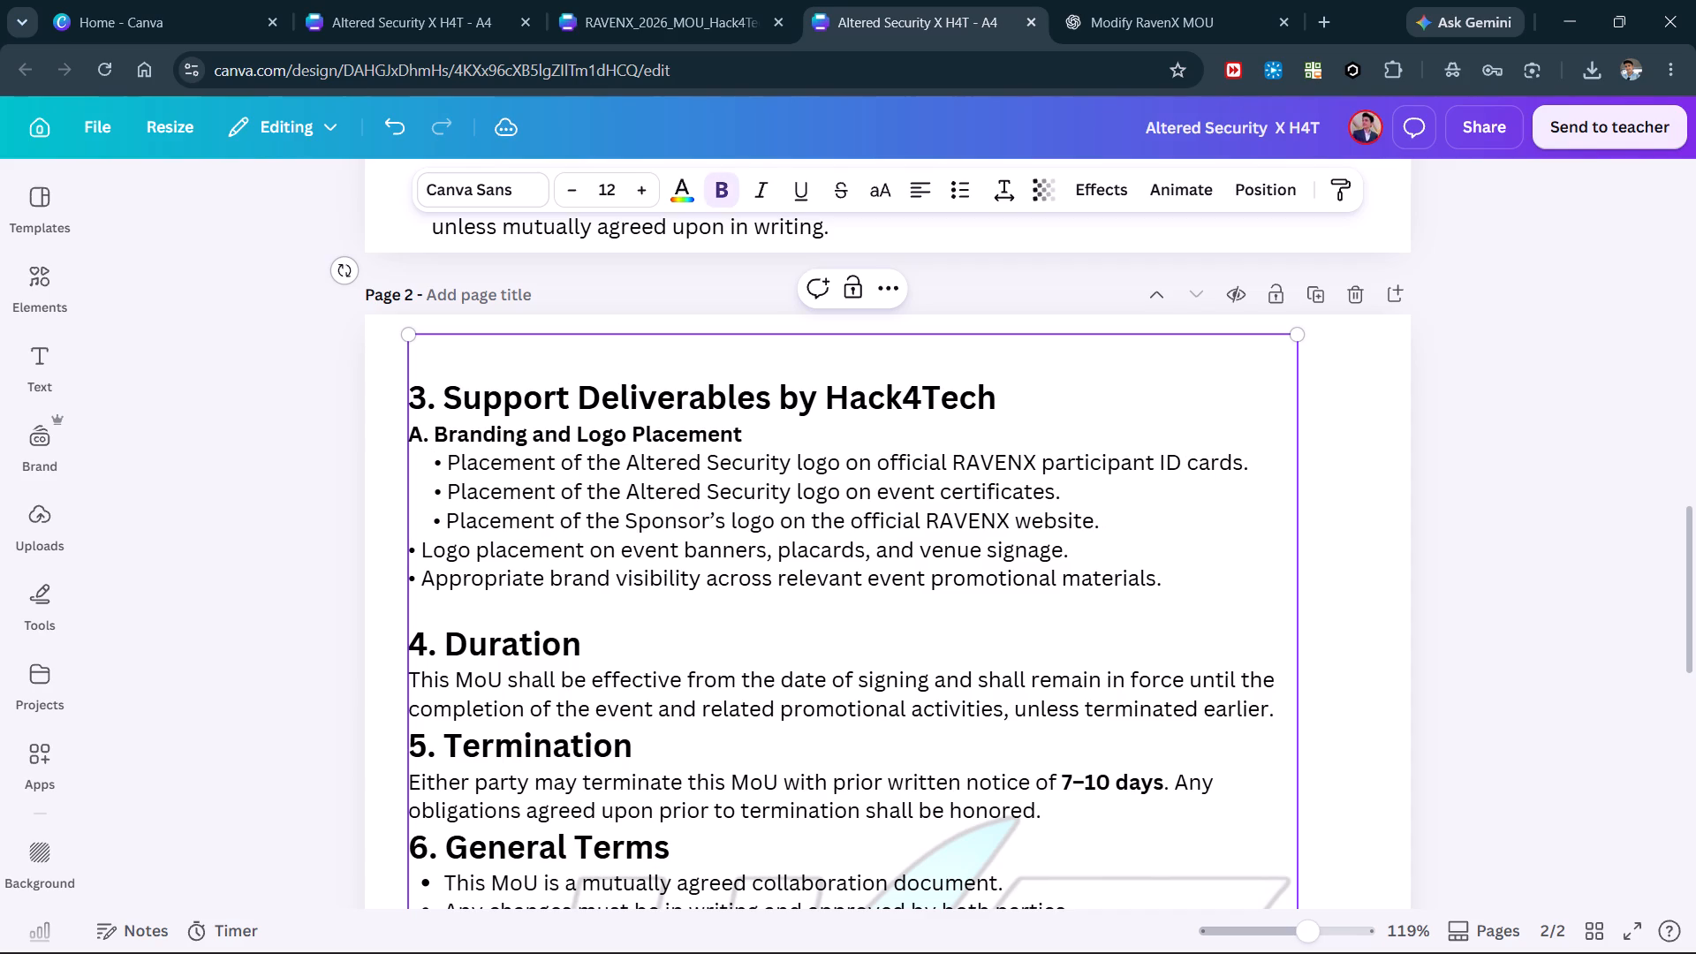
# Indent the bullet about event banners, placards, and venue signage by five spaces.
pyautogui.press('Right')
pyautogui.press('Down')
pyautogui.press('Left')
pyautogui.press('Left')
pyautogui.press('Left')
pyautogui.press('Left')
pyautogui.press('space')
pyautogui.press('space')
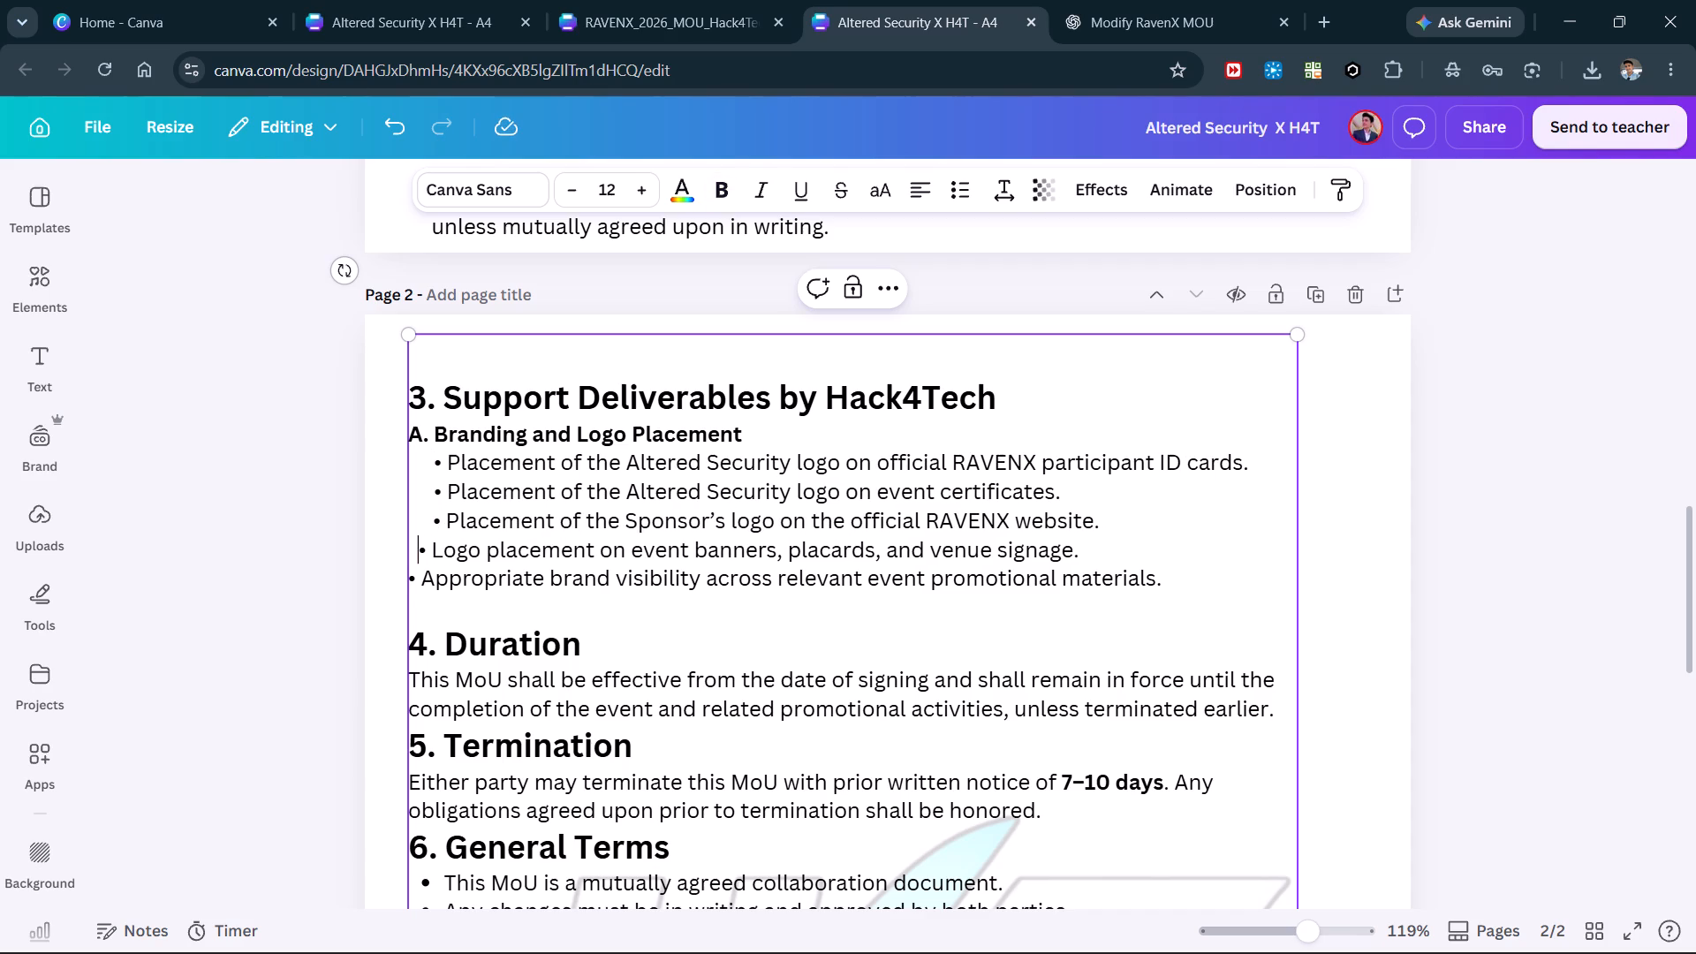
pyautogui.press('space')
pyautogui.press('space')
pyautogui.press('space')
# Indent the bullet about brand visibility across event promotional materials by five spaces.
pyautogui.press('Down')
pyautogui.press('Left')
pyautogui.press('Left')
pyautogui.press('Left')
pyautogui.press('space')
pyautogui.press('space')
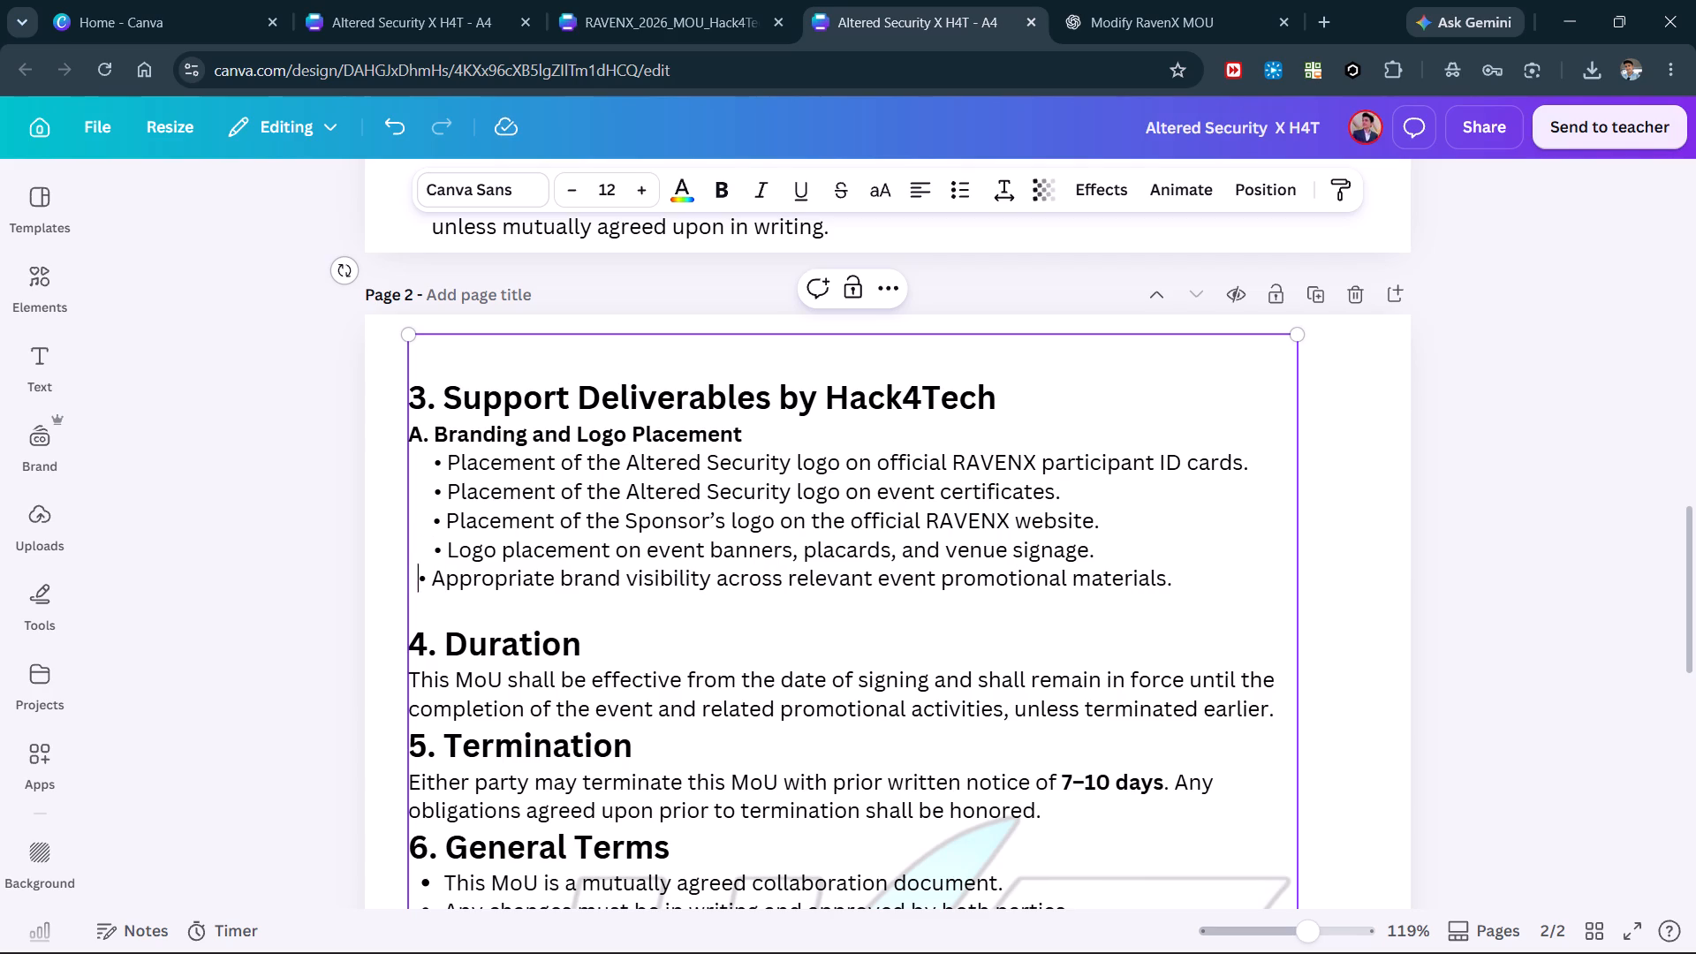
pyautogui.press('space')
pyautogui.press('space')
pyautogui.press('space')
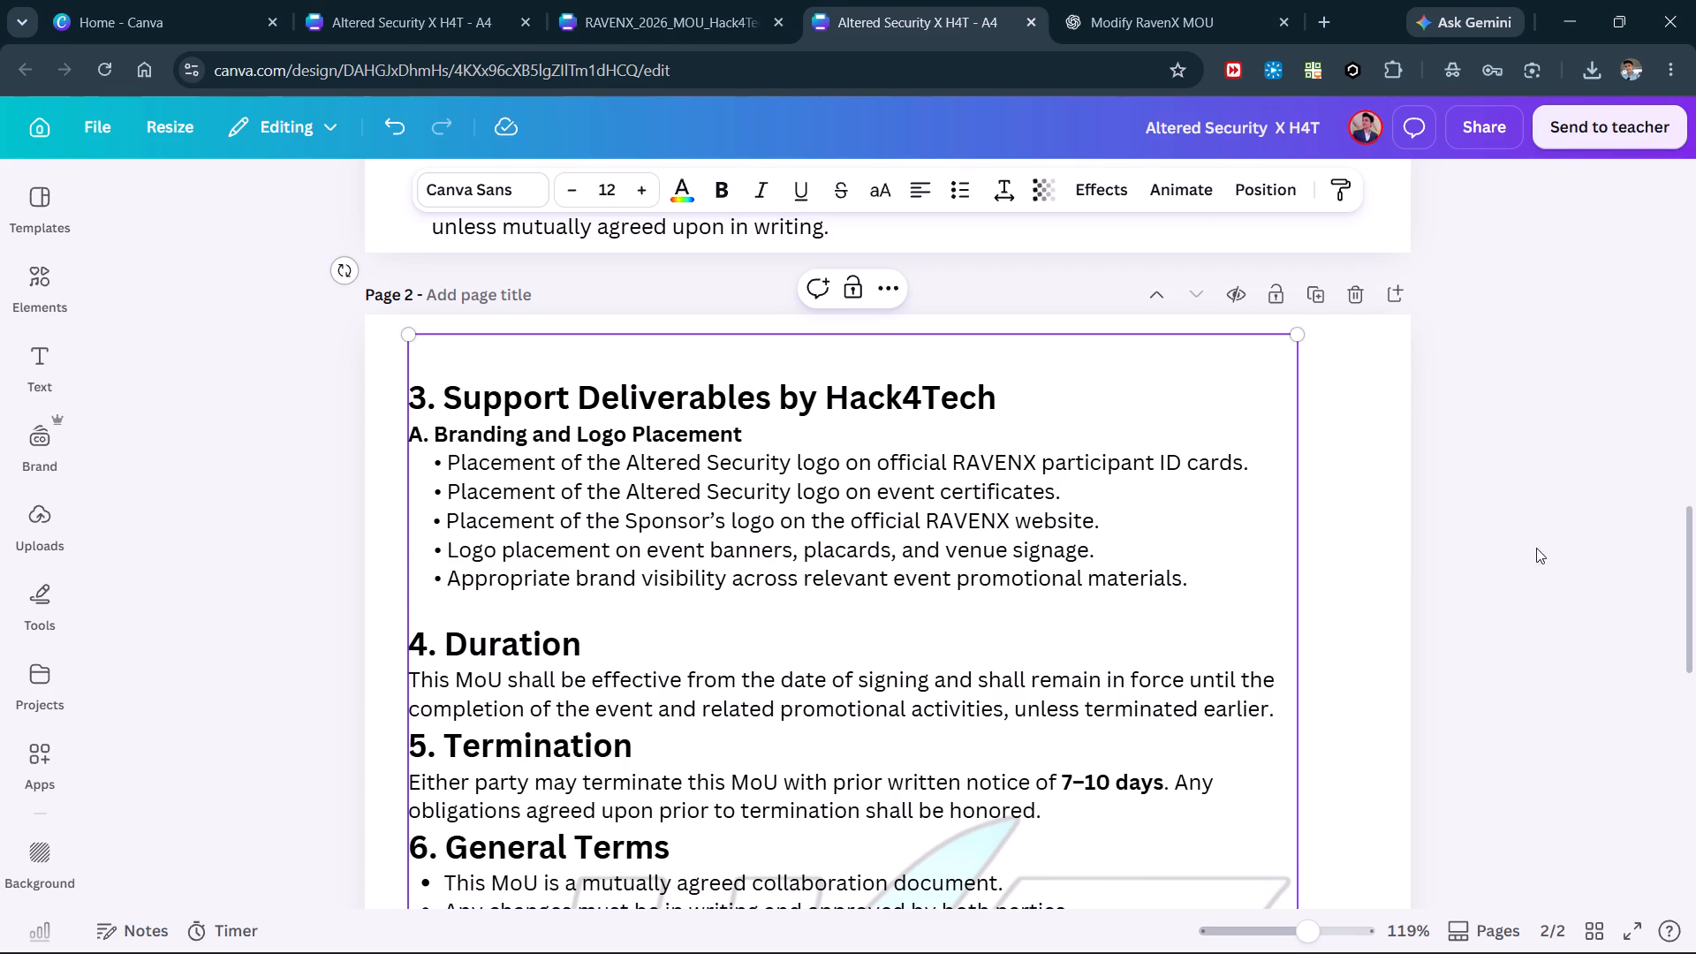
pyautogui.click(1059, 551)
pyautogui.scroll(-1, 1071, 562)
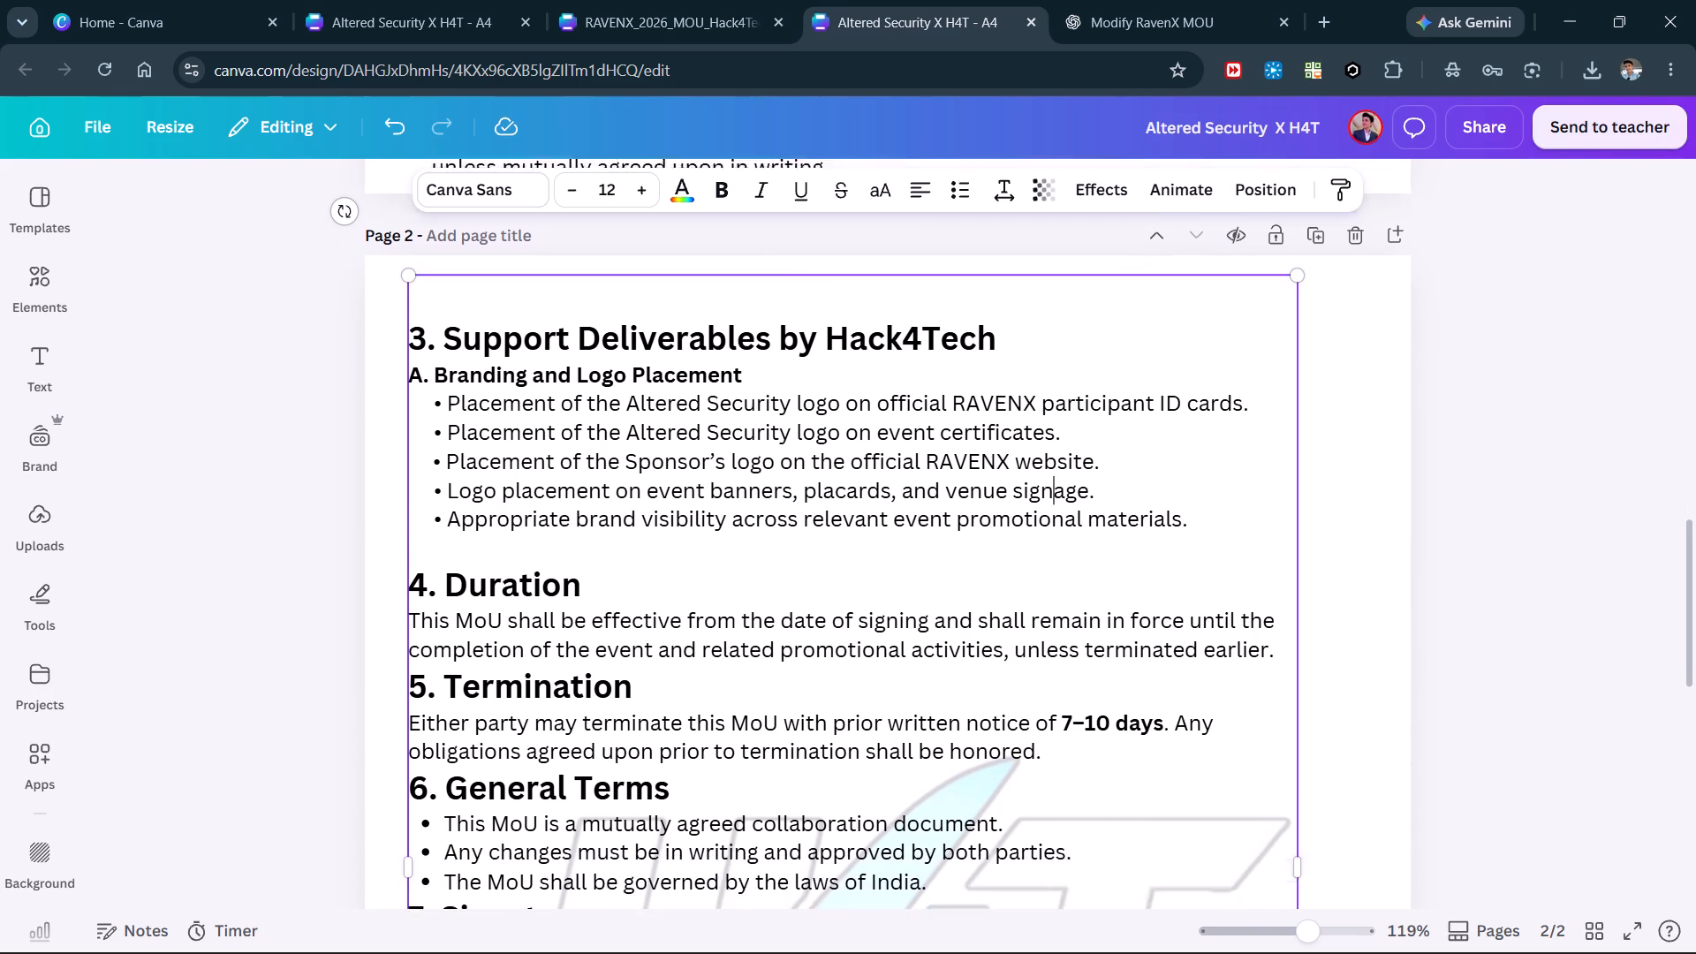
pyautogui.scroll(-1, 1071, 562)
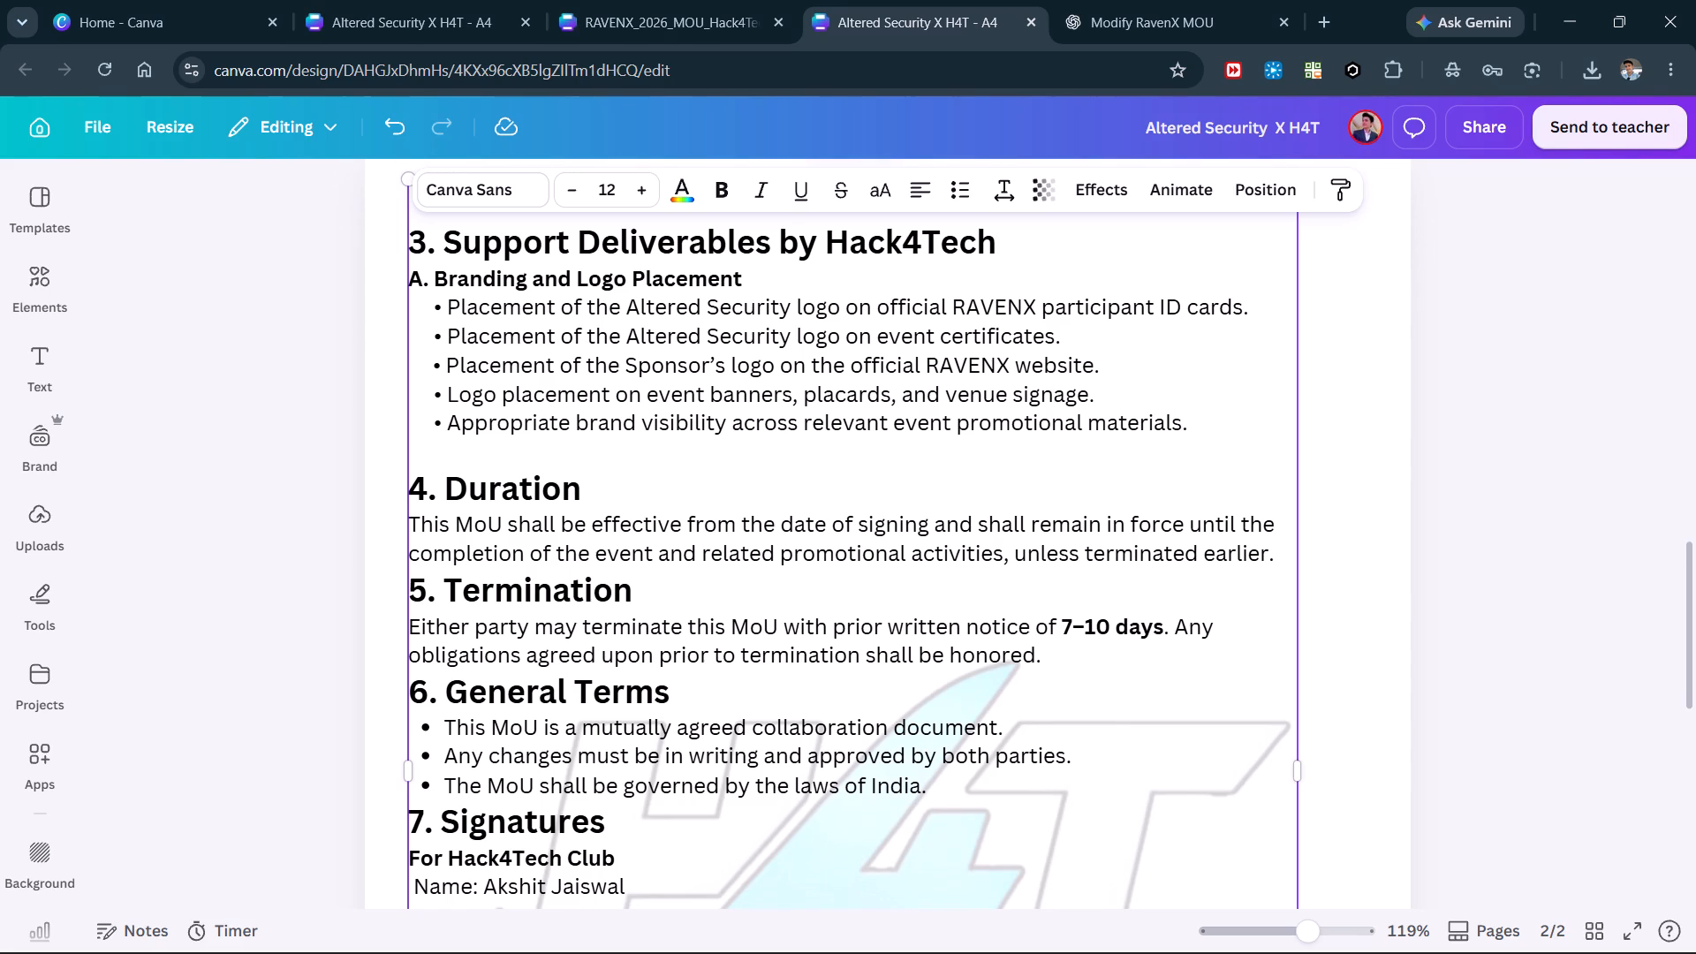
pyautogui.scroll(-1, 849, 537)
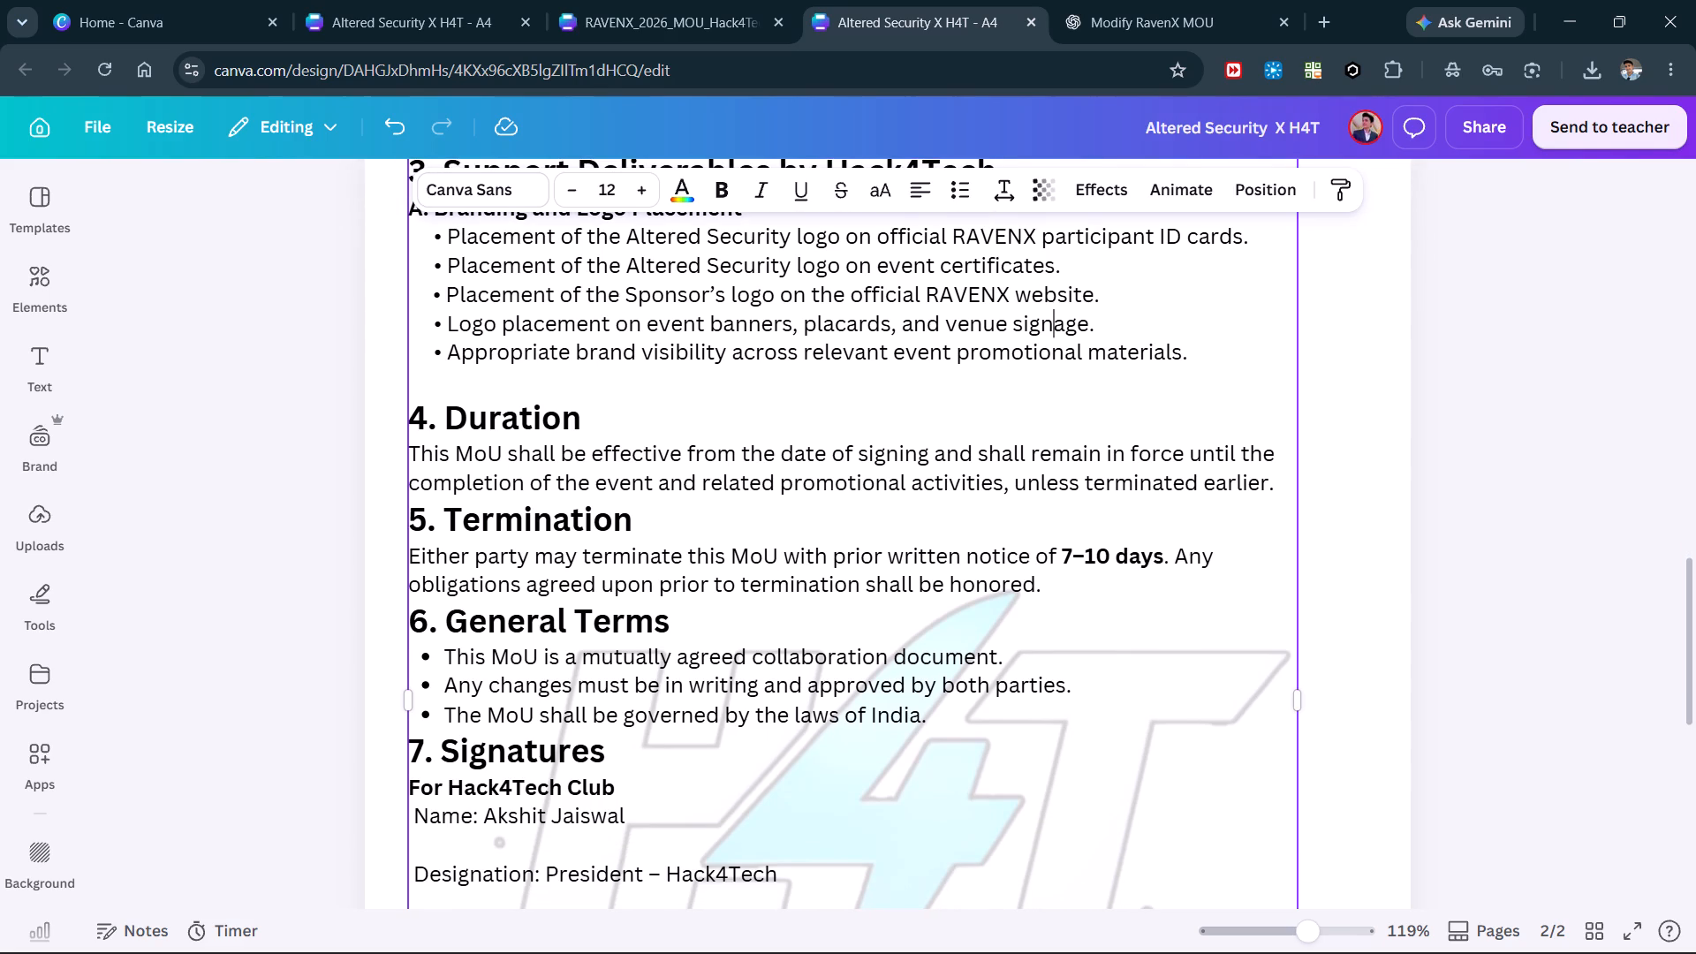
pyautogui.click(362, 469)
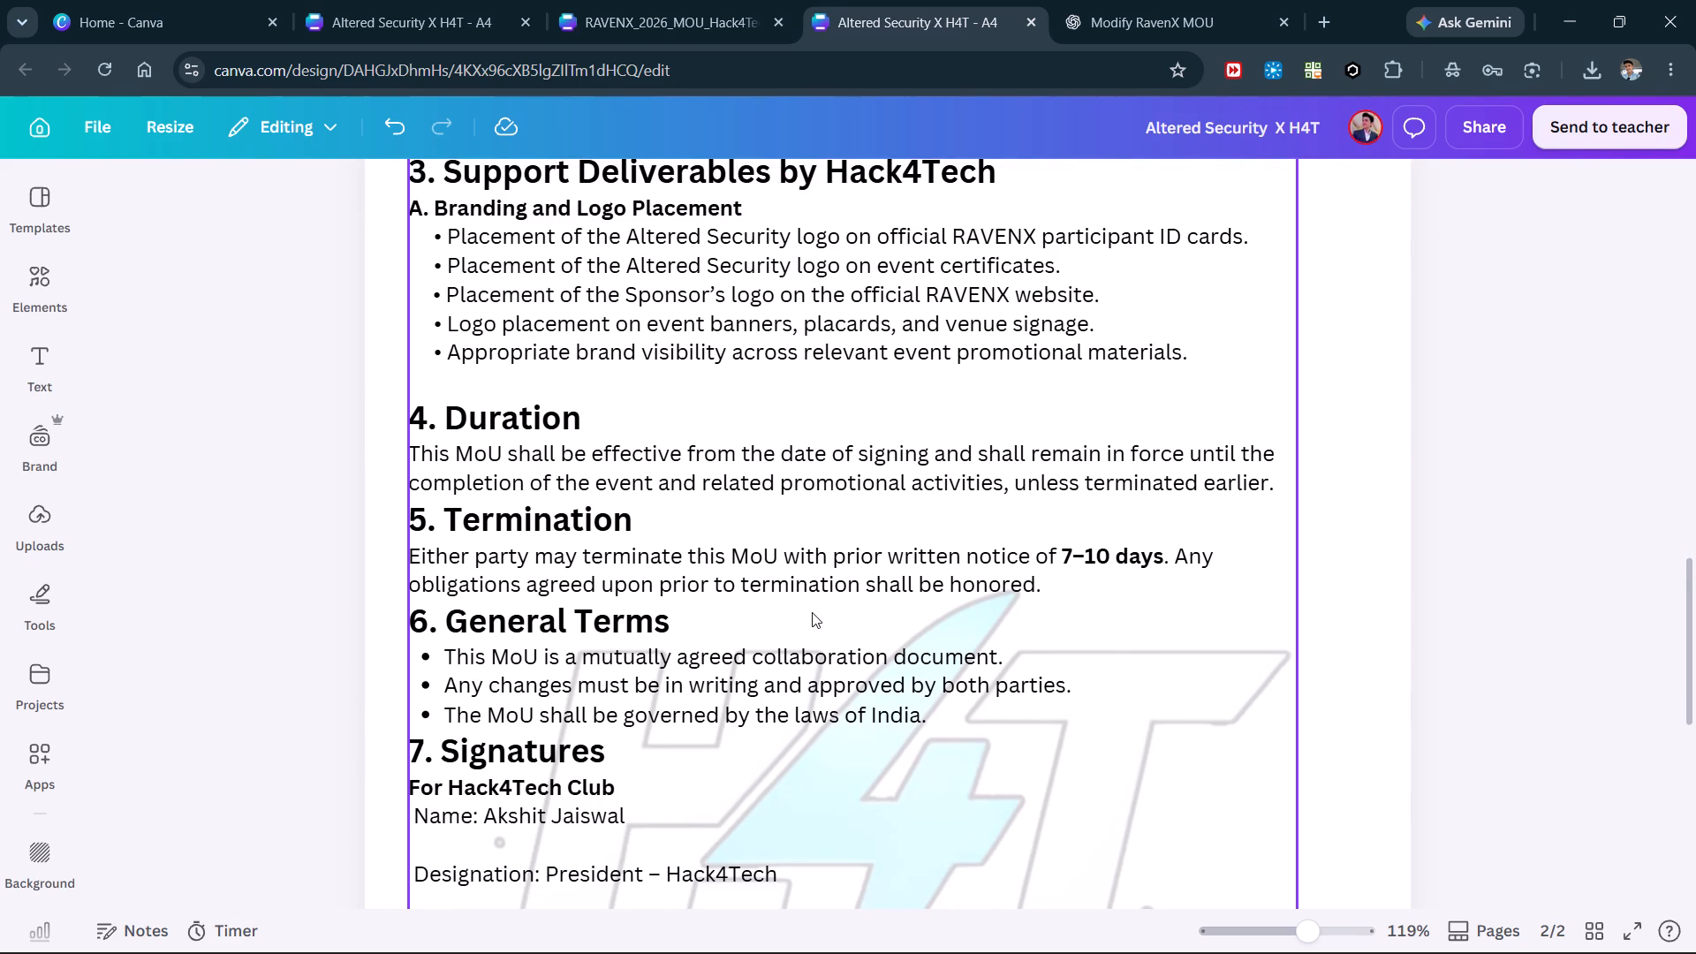
# Copy the B. Social Media Promotion text from the RAVENX_2026 MoU into the blank line below the last Branding and Logo Placement bullet.
pyautogui.click(695, 0)
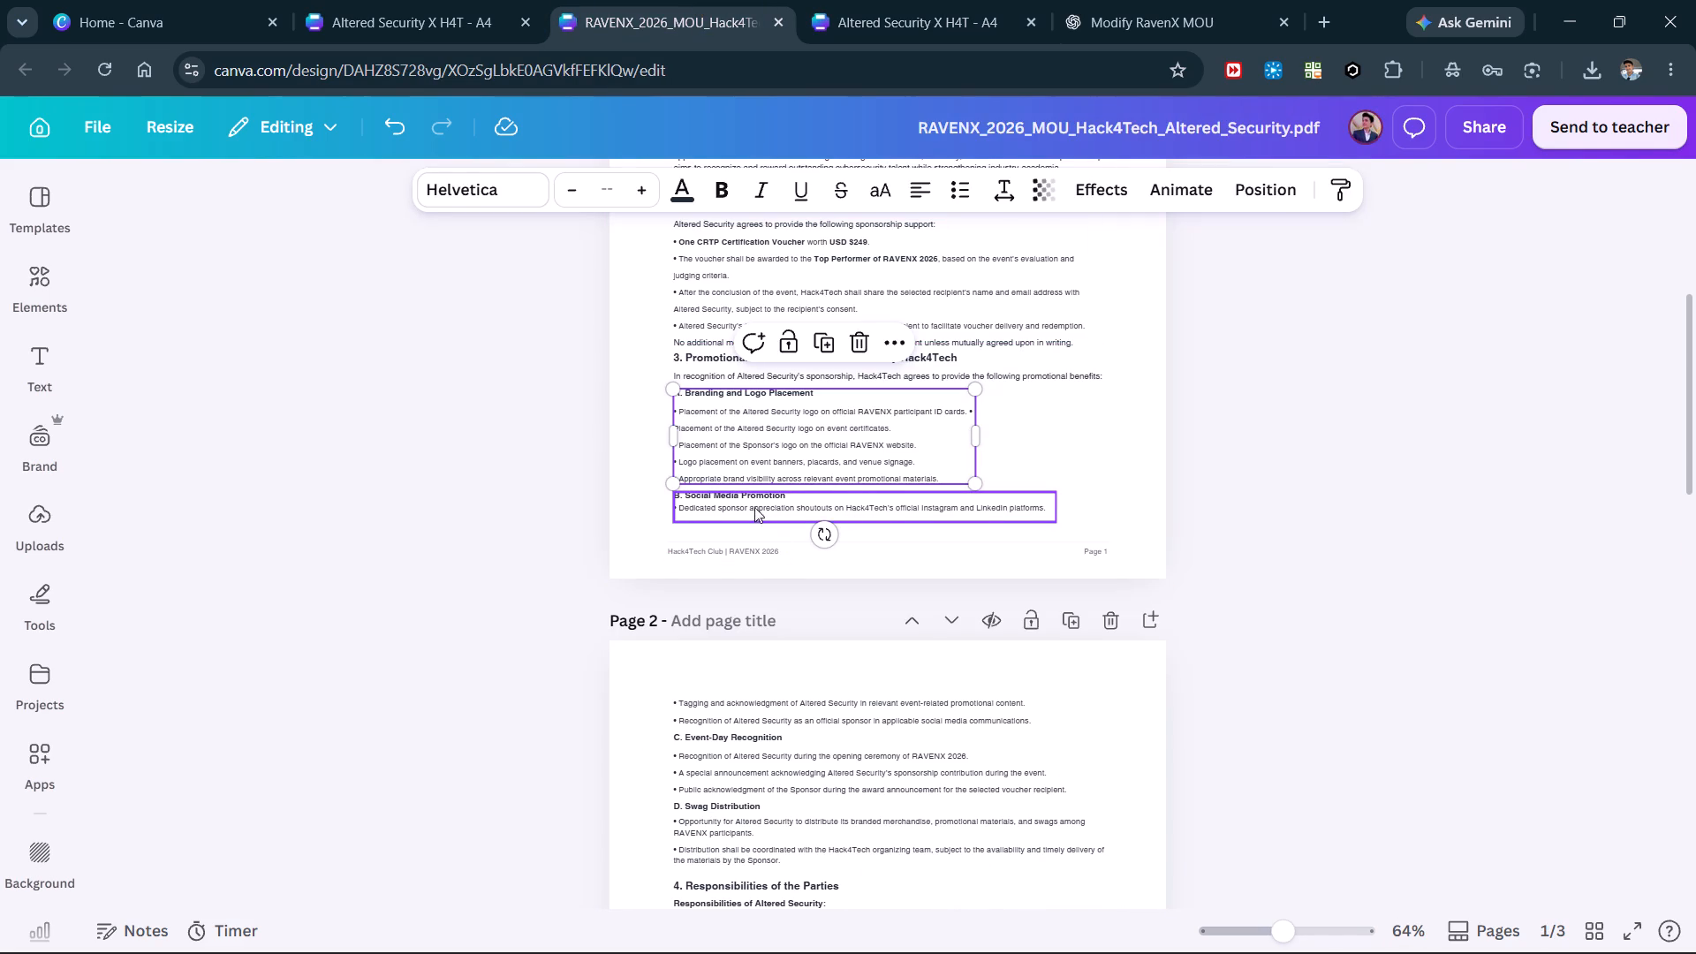
pyautogui.click(752, 499)
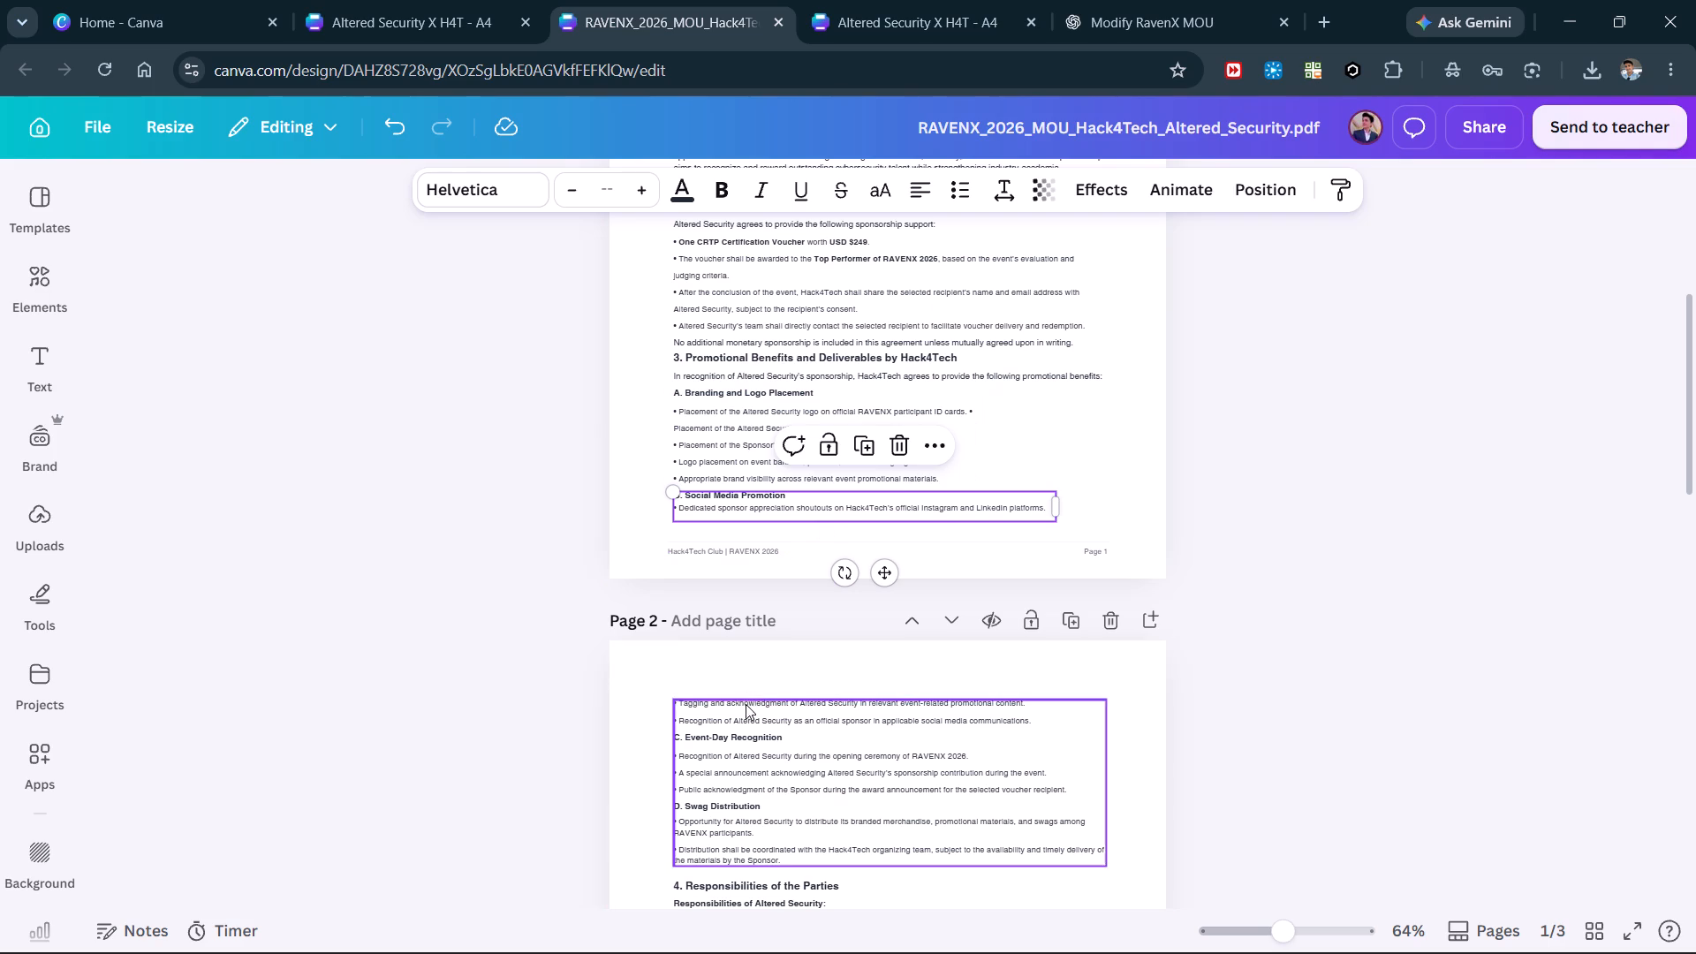
pyautogui.keyDown('shift'); pyautogui.click(745, 708); pyautogui.keyUp('shift')
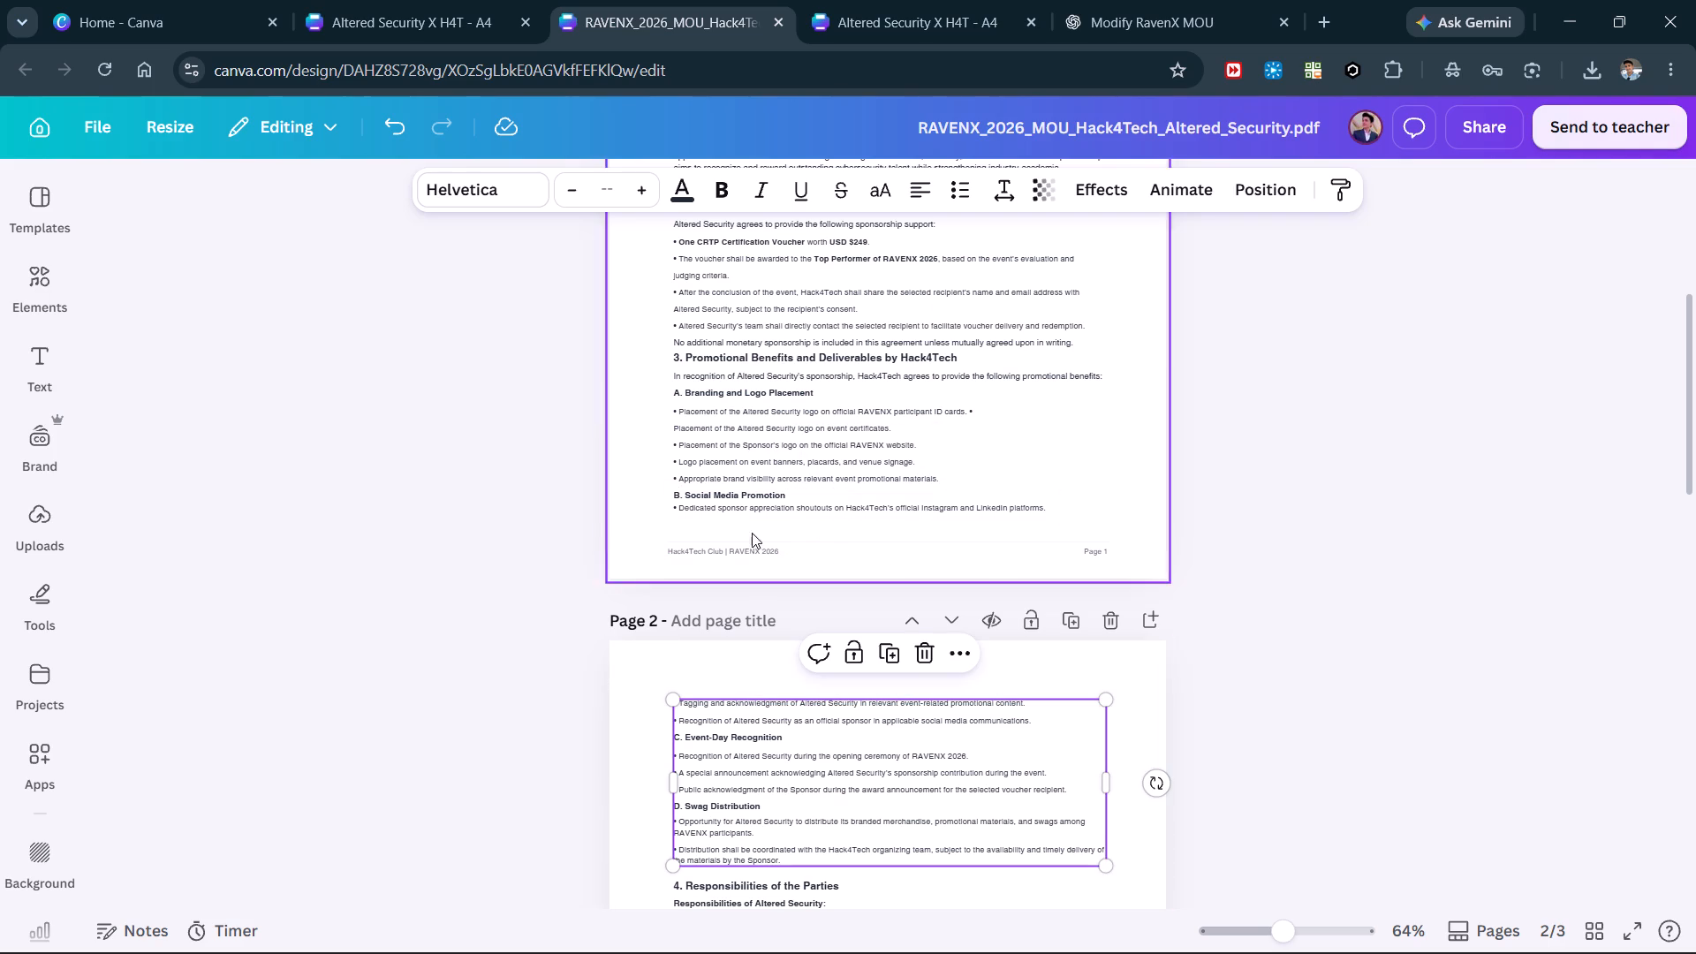
pyautogui.keyDown('shift'); pyautogui.click(744, 506); pyautogui.keyUp('shift')
pyautogui.keyDown('shift'); pyautogui.click(775, 698); pyautogui.keyUp('shift')
pyautogui.click(755, 497)
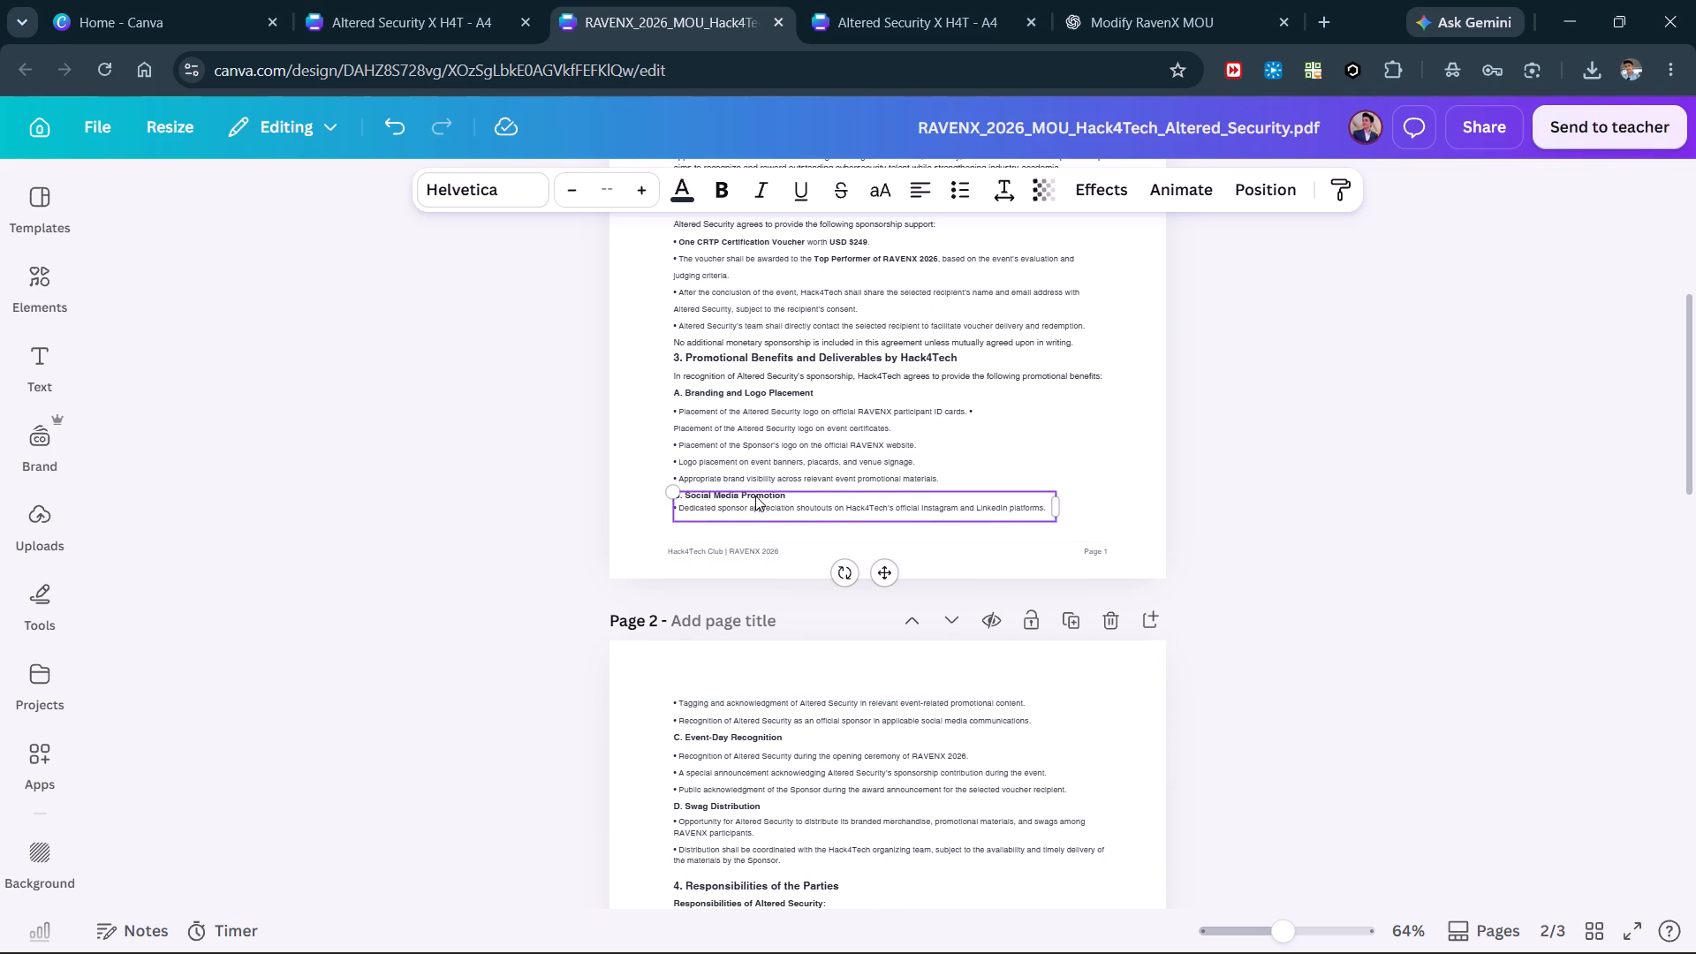
pyautogui.hotkey('ctrl', 'c')
pyautogui.click(884, 0)
pyautogui.scroll(-1, 823, 569)
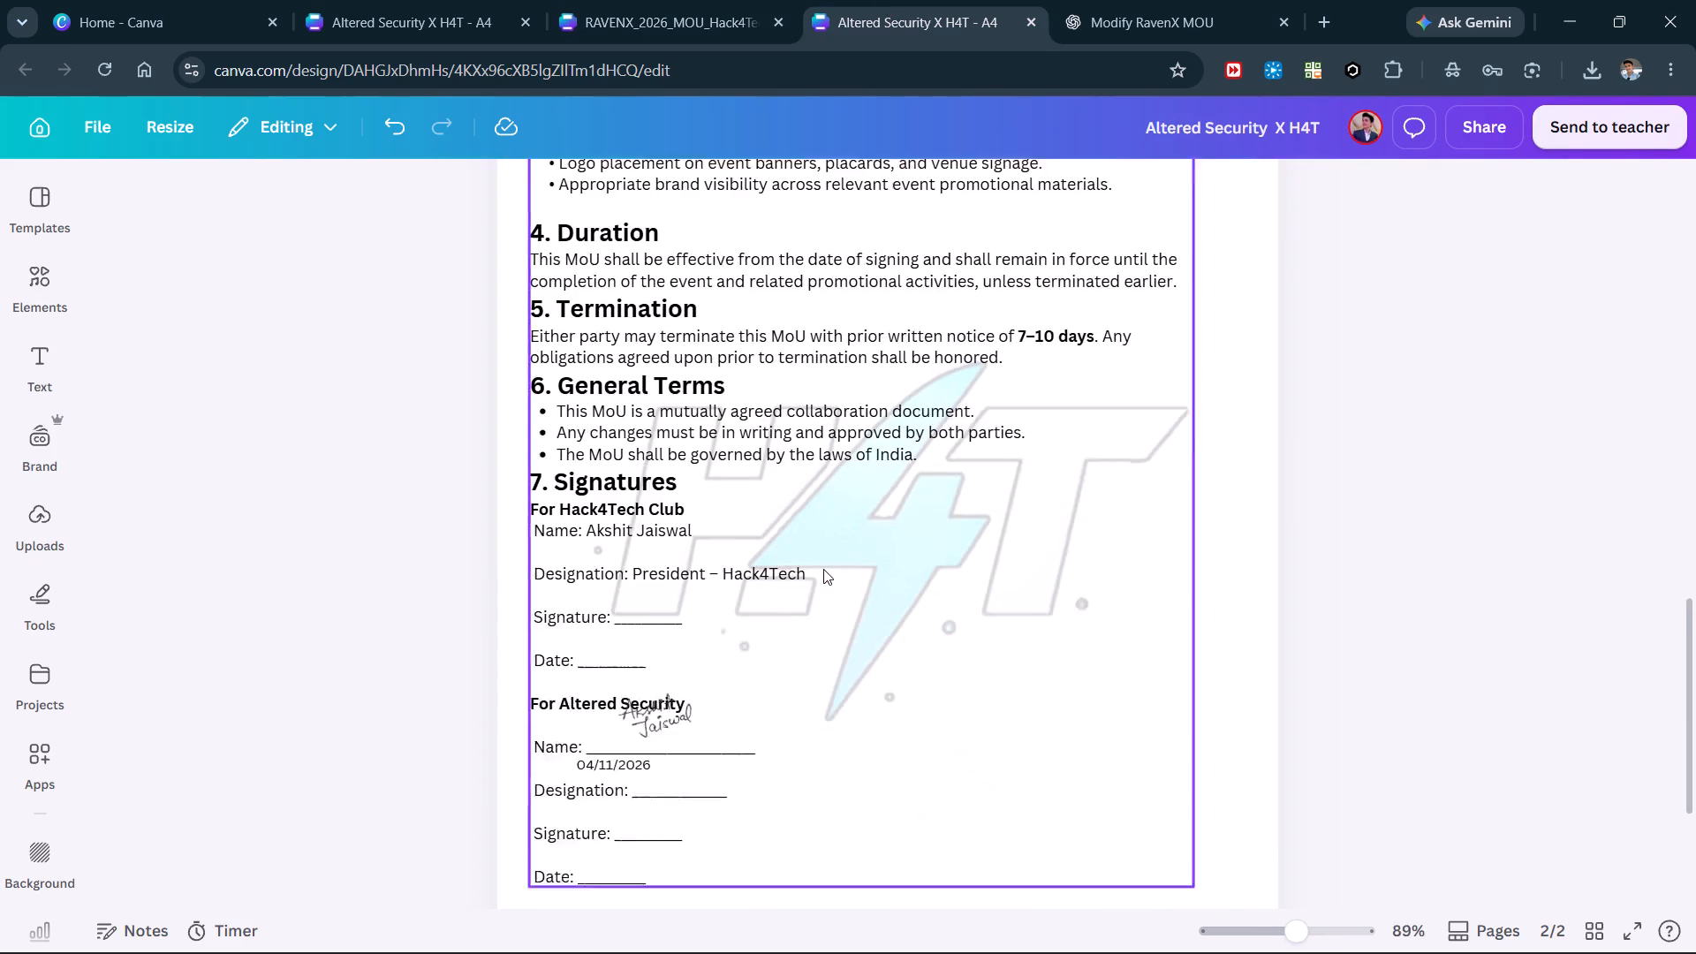
pyautogui.click(614, 503)
pyautogui.doubleClick(788, 353)
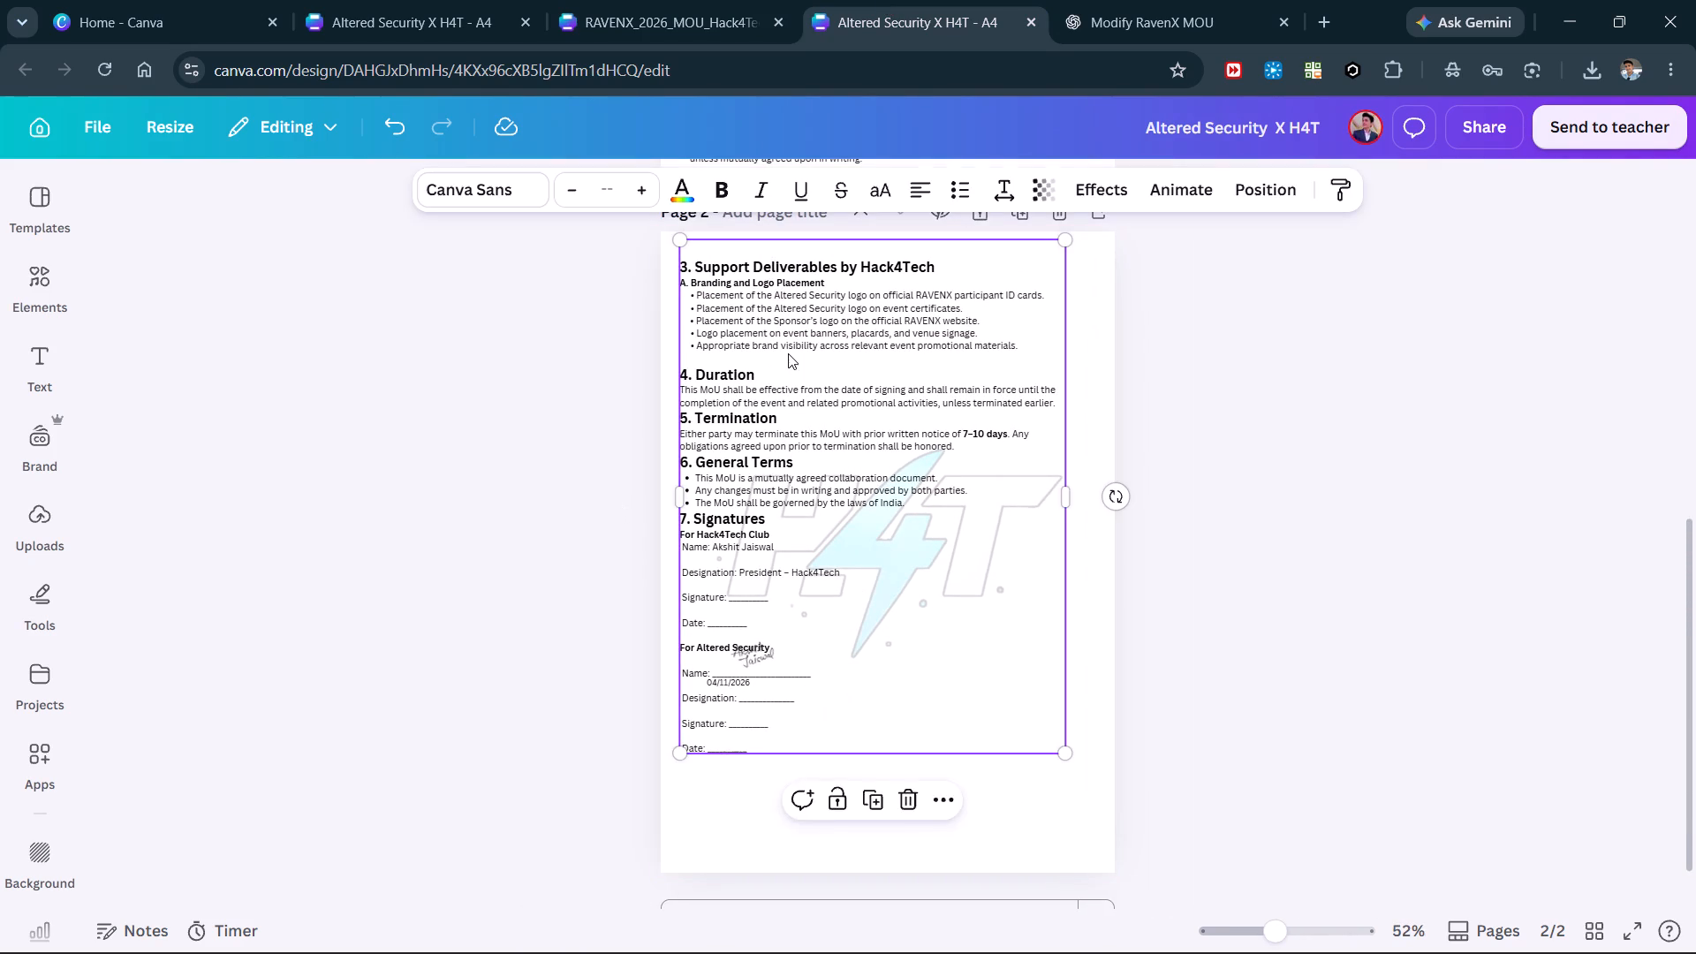
pyautogui.click(788, 353)
pyautogui.click(788, 353)
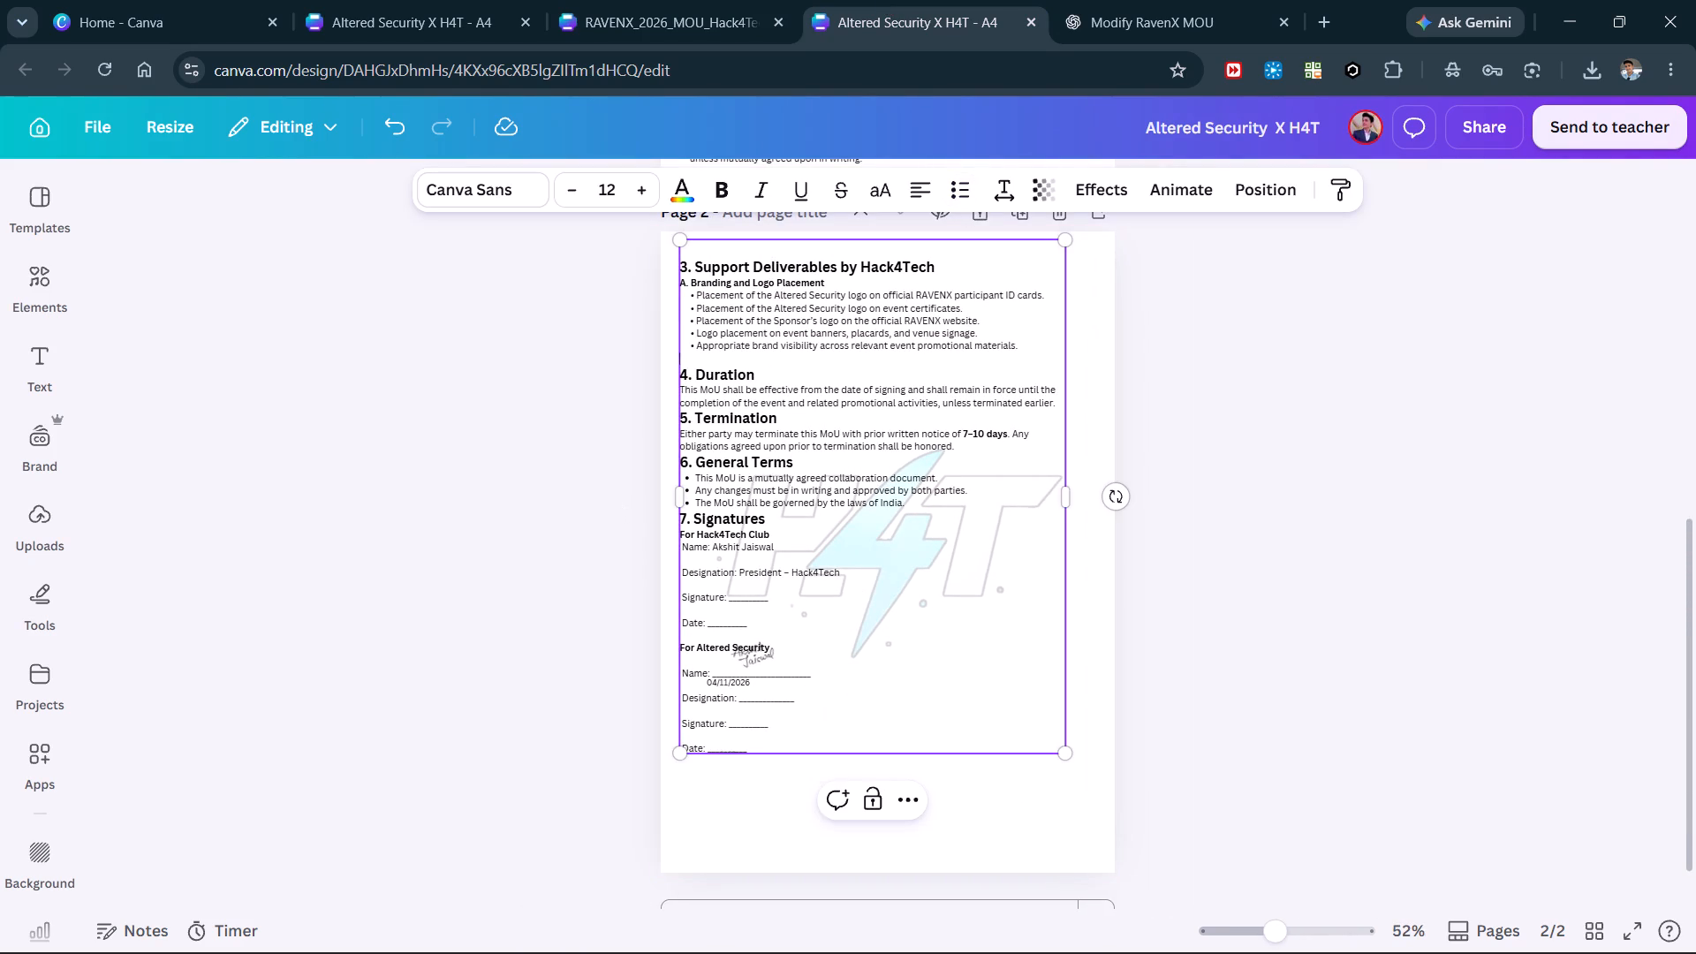
pyautogui.hotkey('ctrl', 'v')
# Indent the sponsor appreciation shoutouts bullet under Social Media Promotion by five spaces.
pyautogui.press('Up')
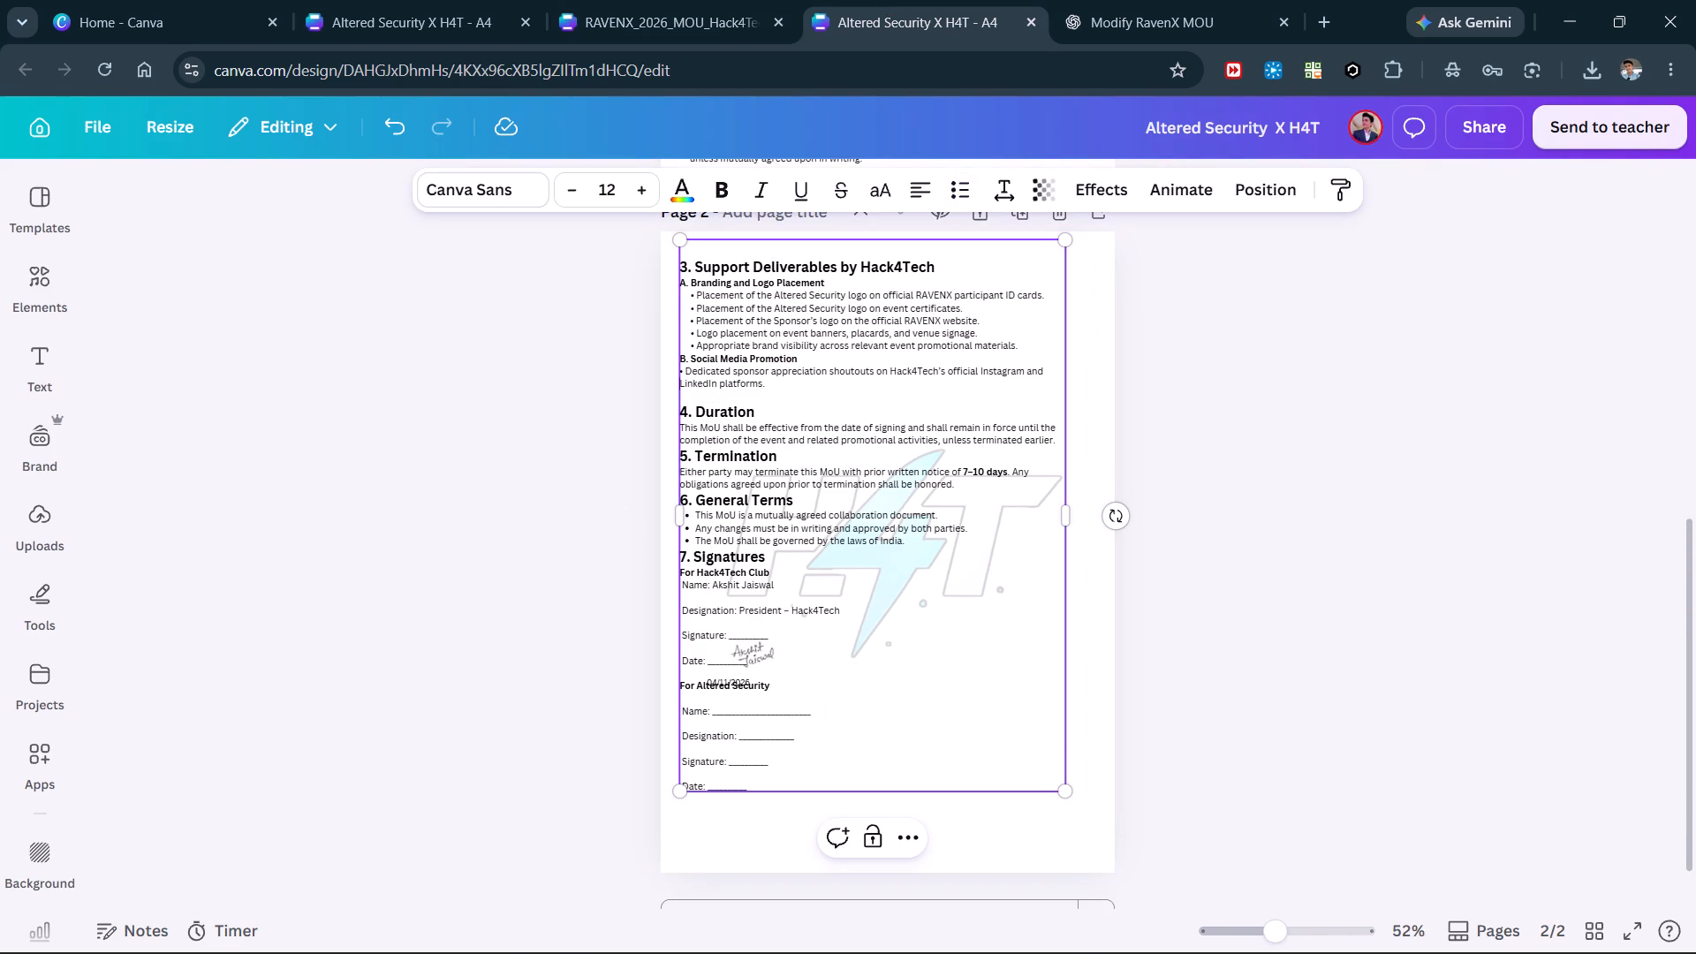
pyautogui.press('Up')
pyautogui.press('space')
pyautogui.press('space')
pyautogui.press('space')
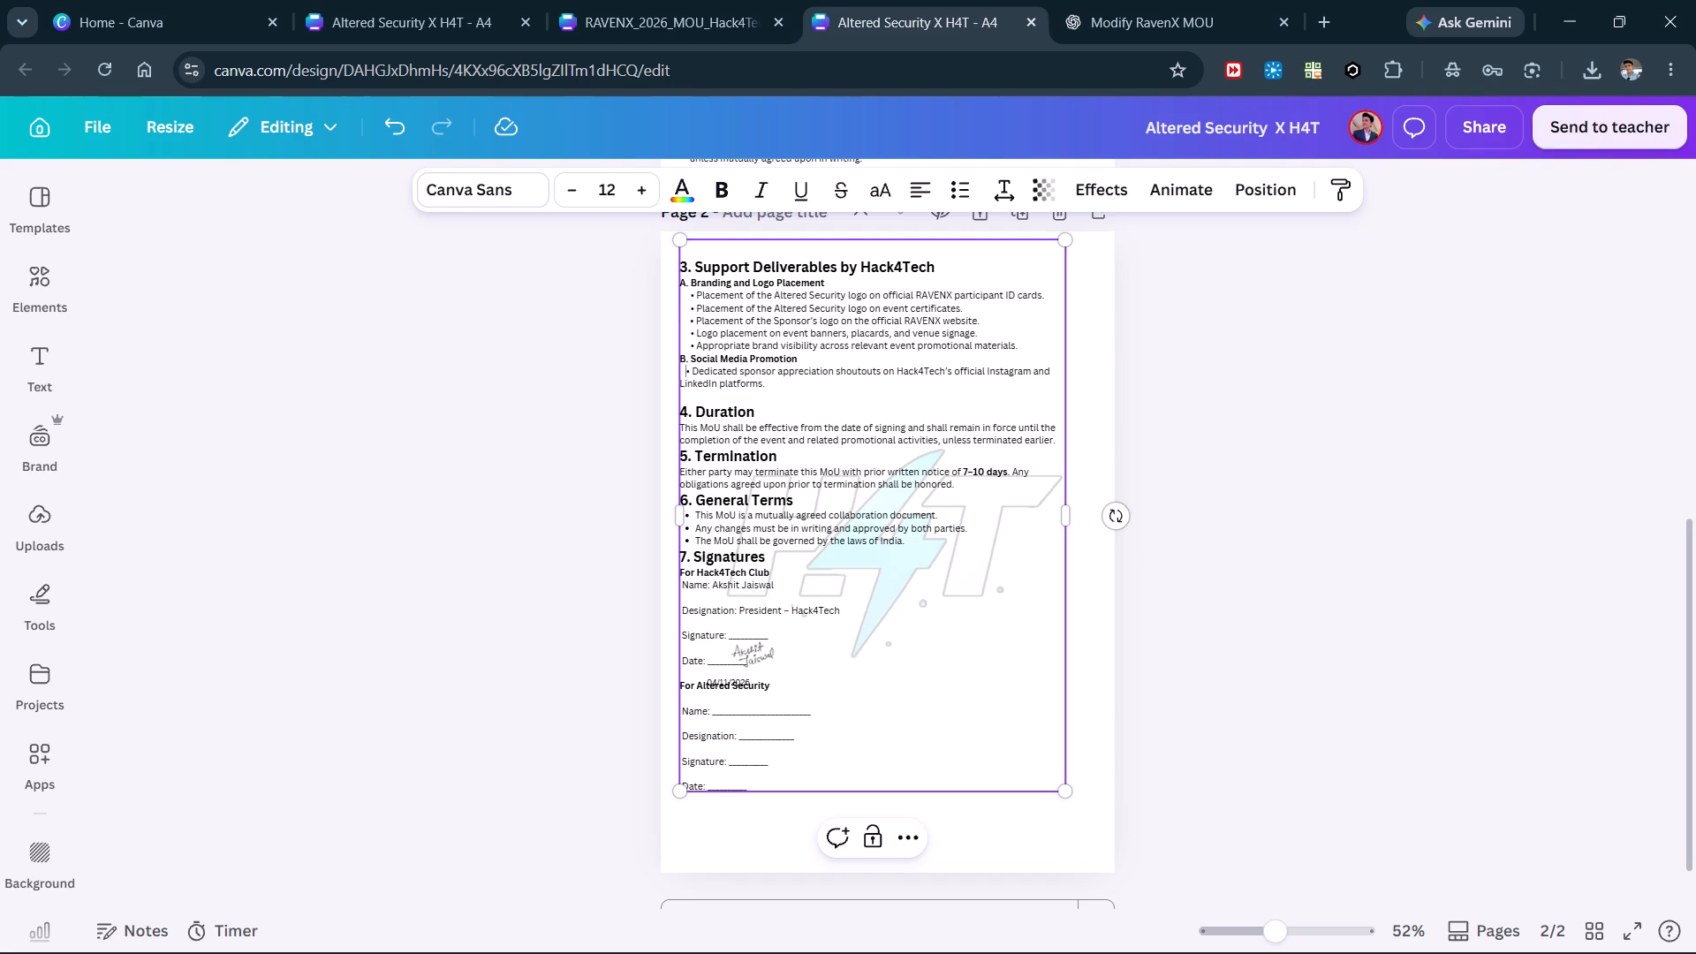
pyautogui.press('space')
pyautogui.press('space')
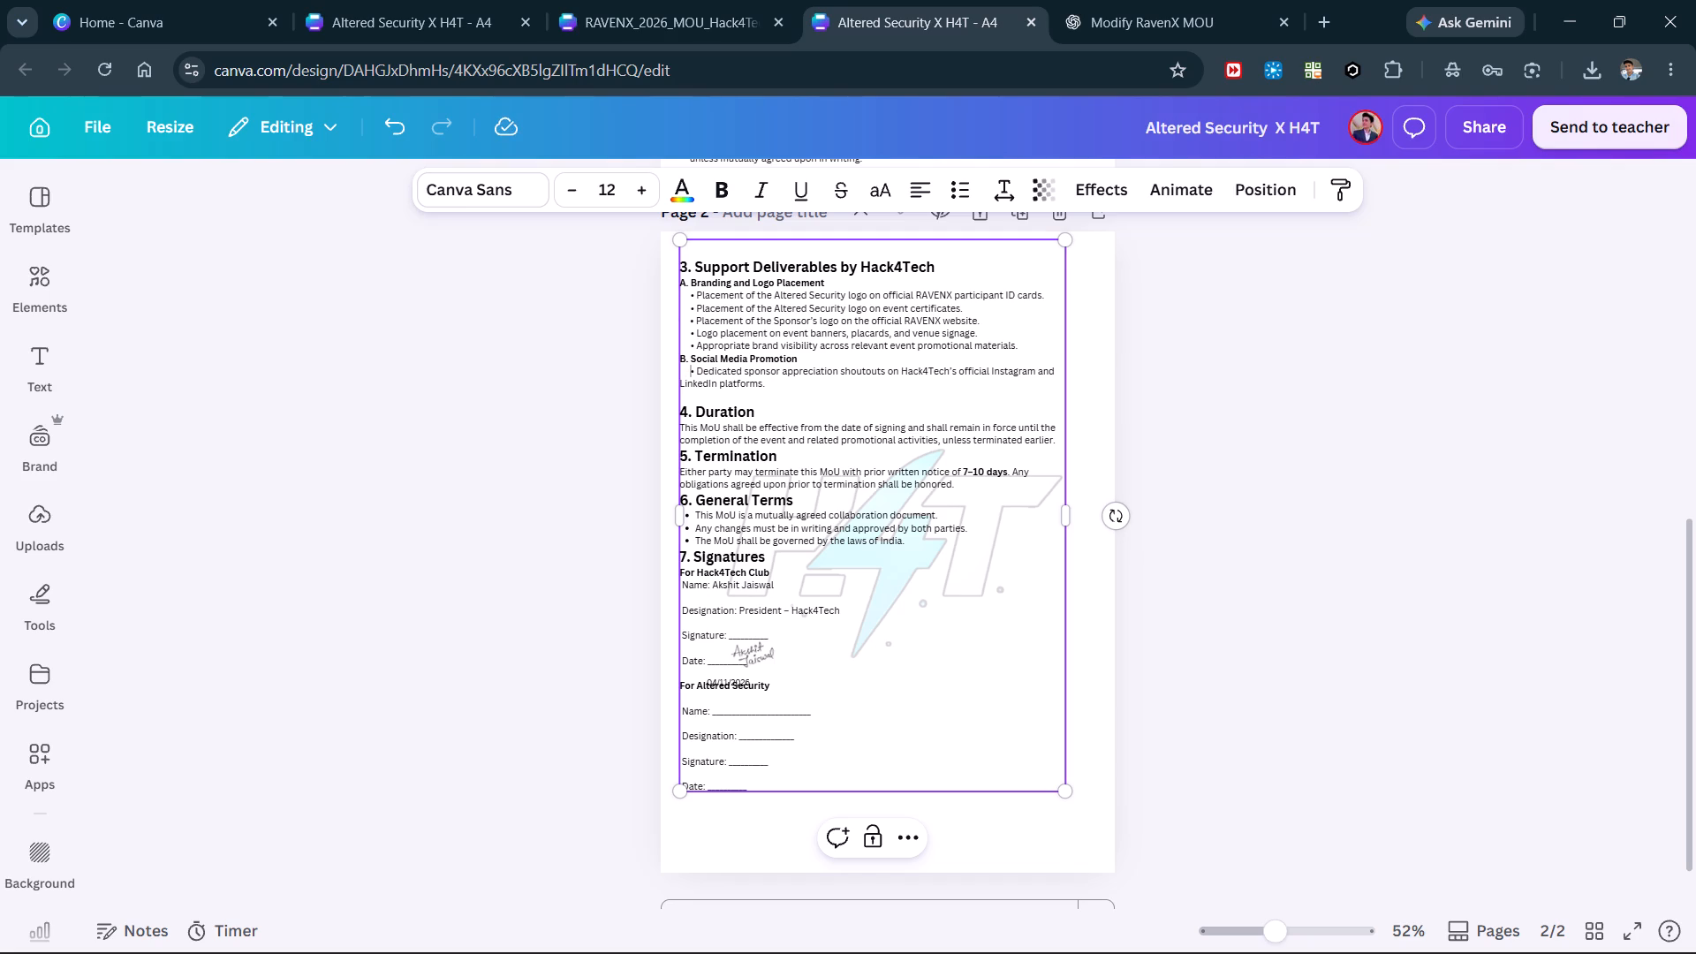
# Indent the wrapped "LinkedIn platforms." line of the sponsor appreciation shoutouts bullet.
pyautogui.press('Down')
pyautogui.press('Left')
pyautogui.press('Left')
pyautogui.press('Left')
pyautogui.press('Left')
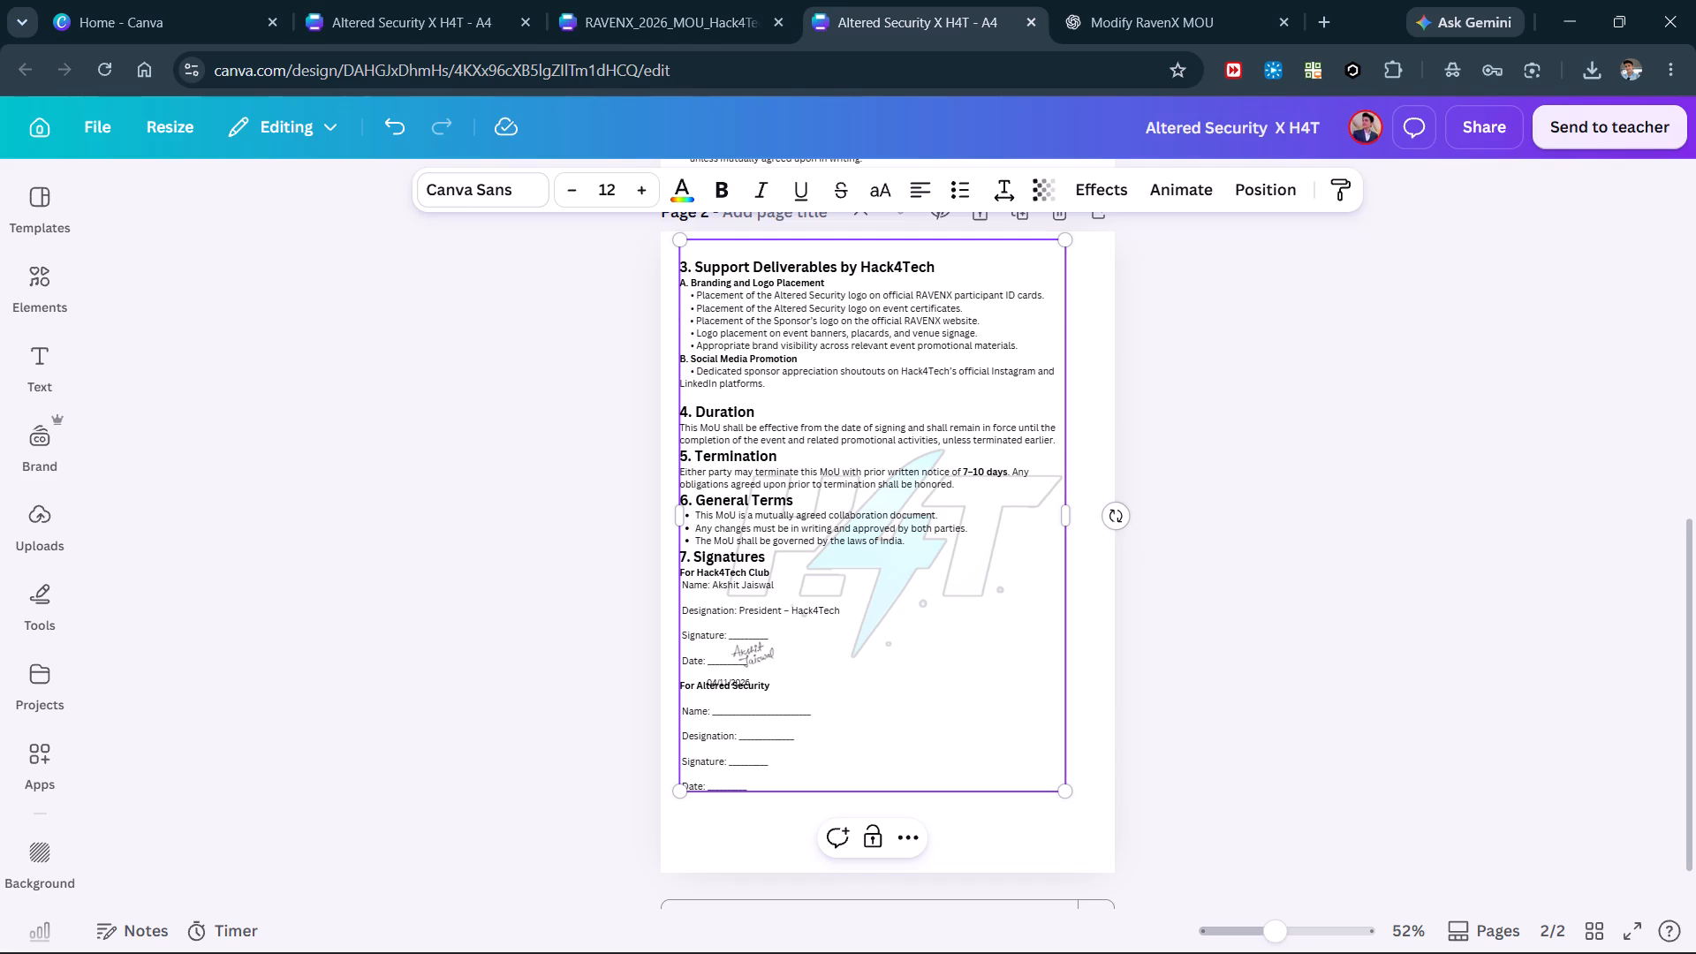
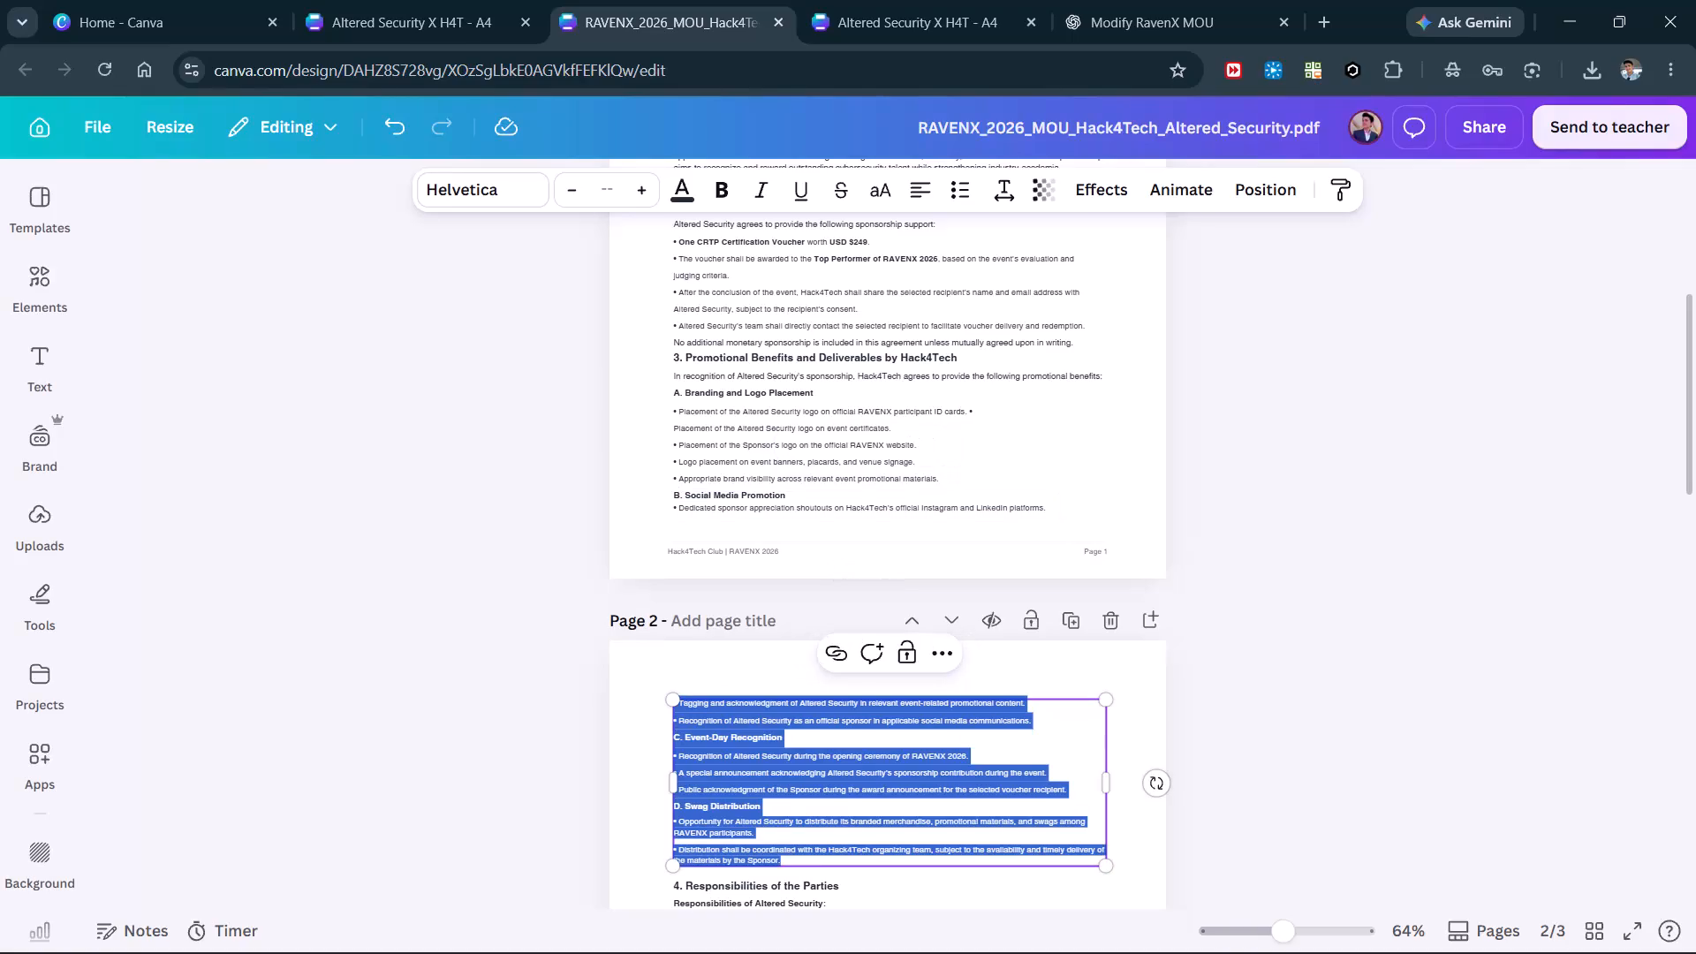
# Copy the two remaining Social Media Promotion bullets from page 2 of the RAVENX_2026 MoU onto a new line below "LinkedIn platforms.".
pyautogui.click(1066, 703)
pyautogui.click(1060, 728)
pyautogui.moveTo(1056, 724); pyautogui.dragTo(710, 706)
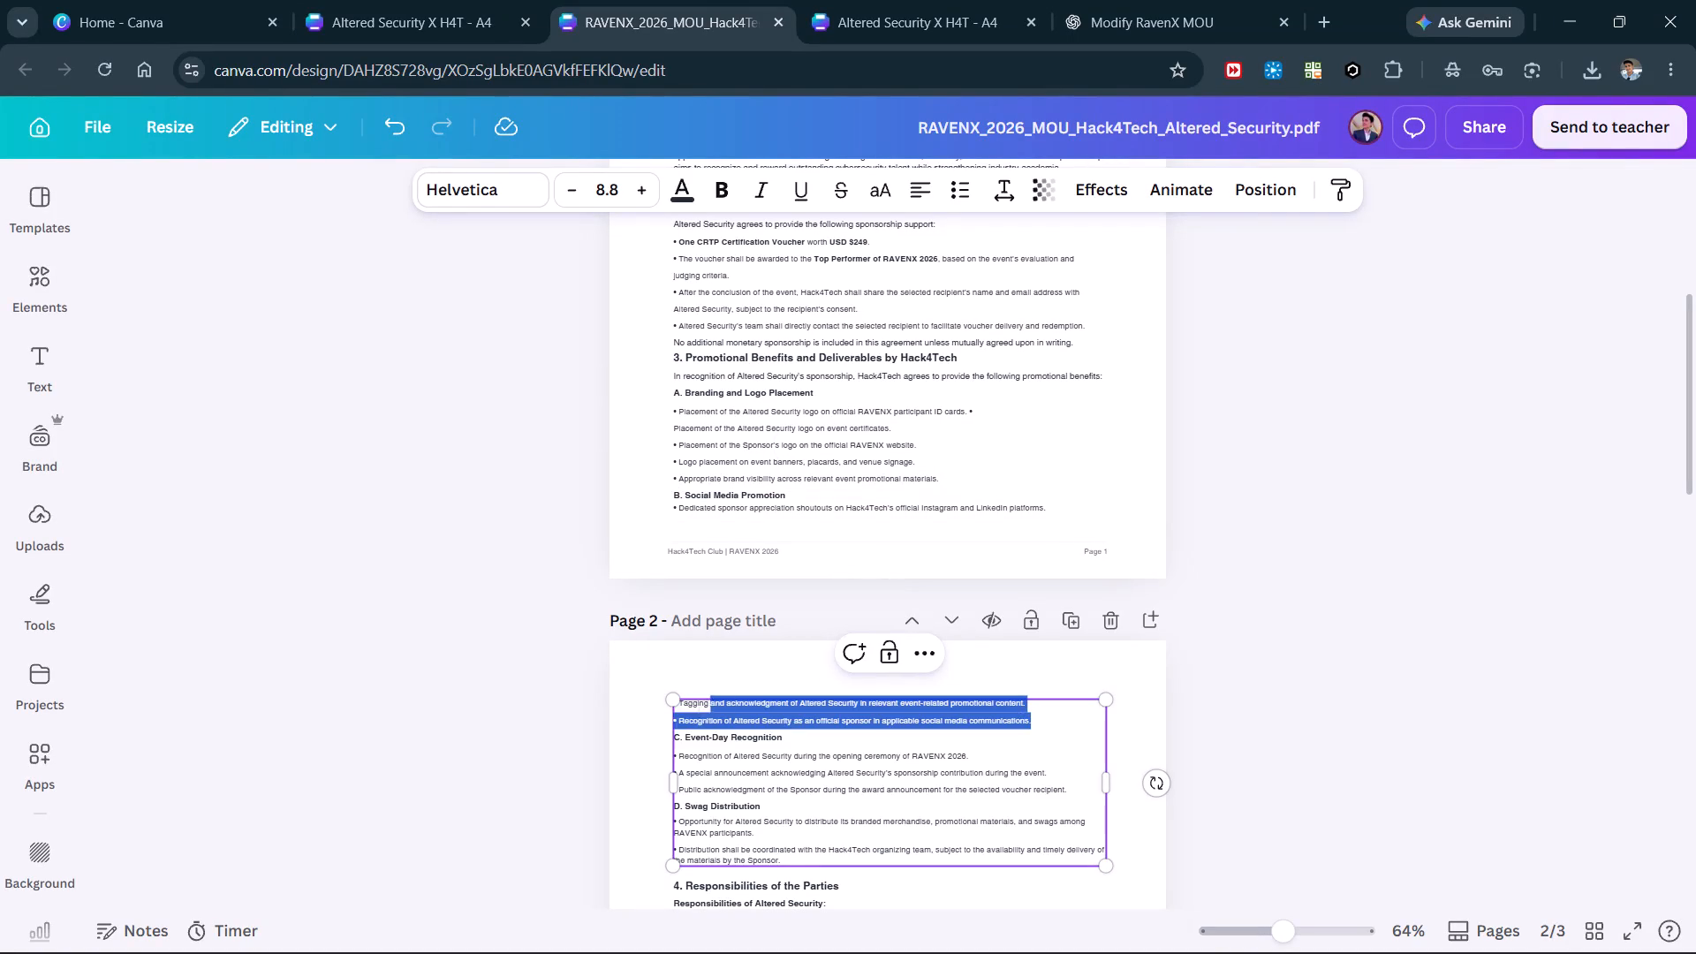
pyautogui.moveTo(710, 706); pyautogui.dragTo(659, 706)
pyautogui.click(832, 715)
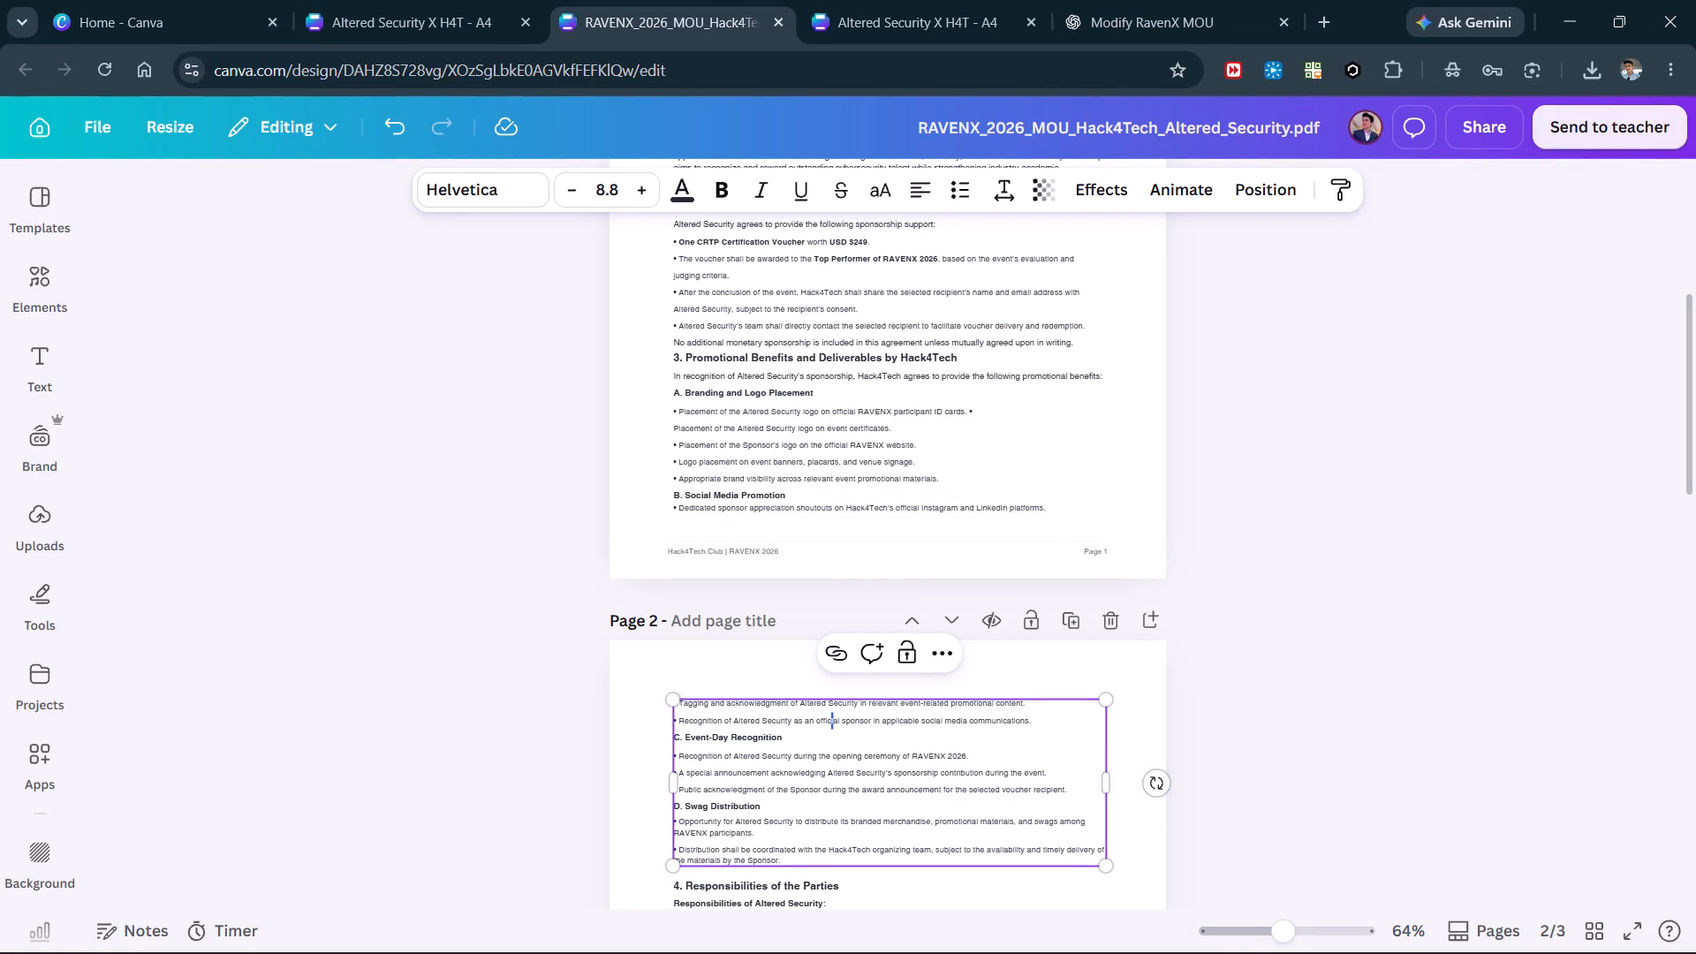
pyautogui.moveTo(1035, 723); pyautogui.dragTo(682, 699)
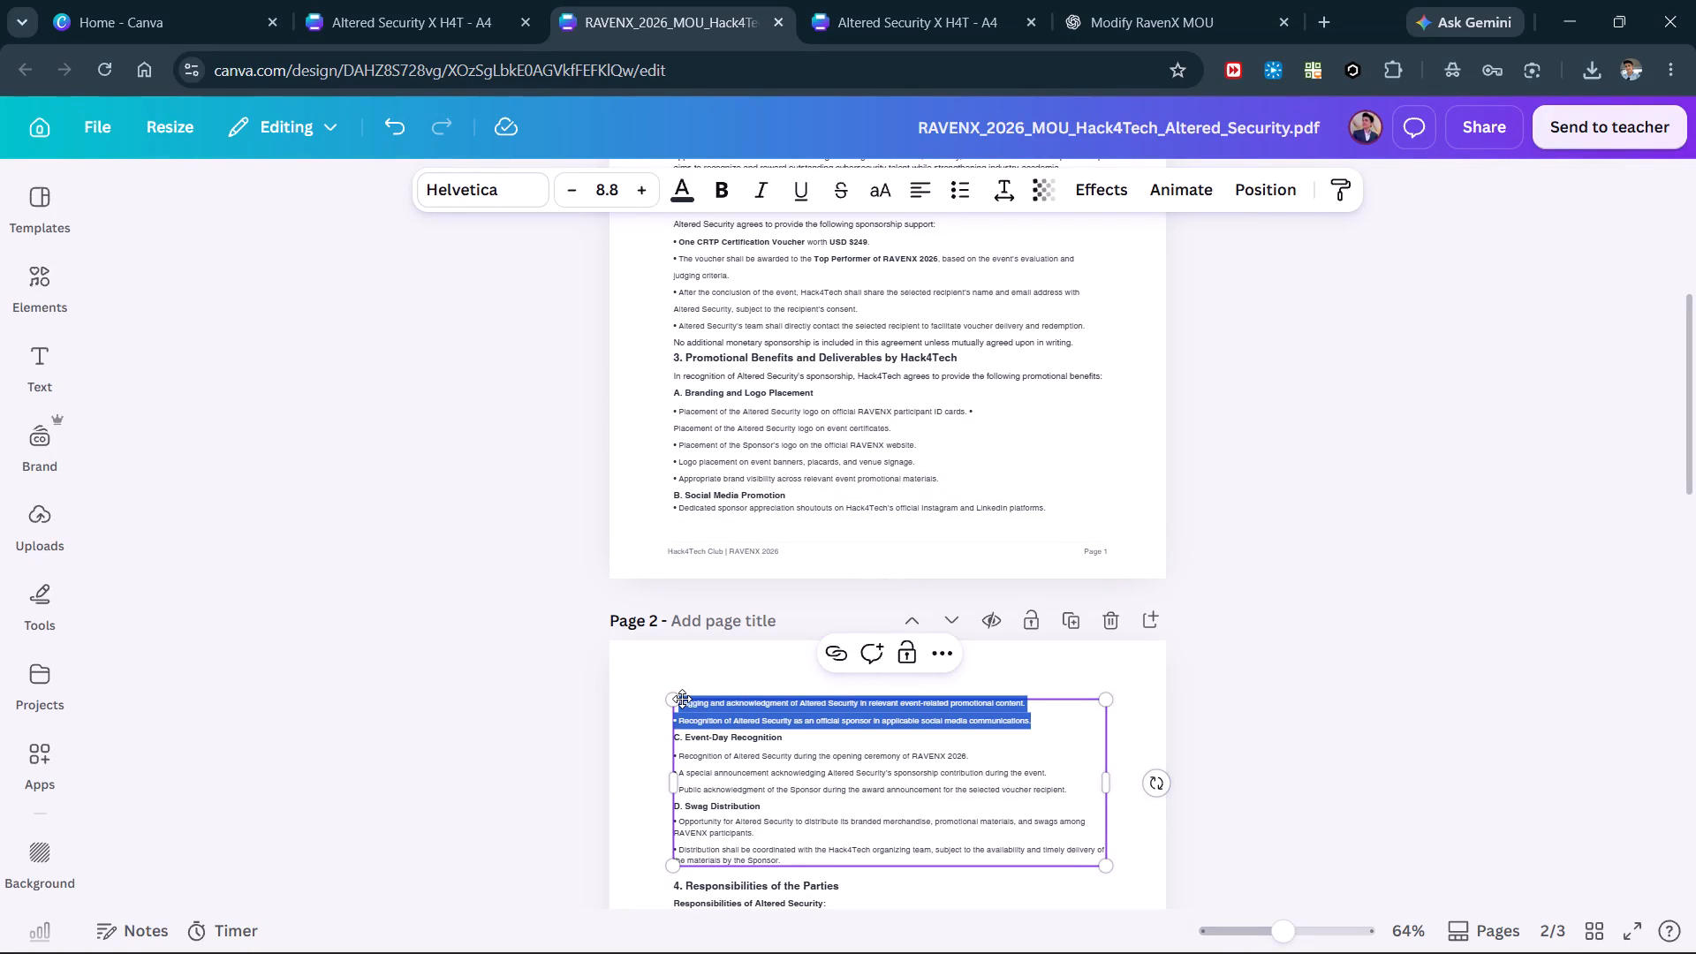
pyautogui.hotkey('ctrl', 'c')
pyautogui.hotkey('ctrl', 'c')
pyautogui.hotkey('ctrl', 'c')
pyautogui.click(929, 0)
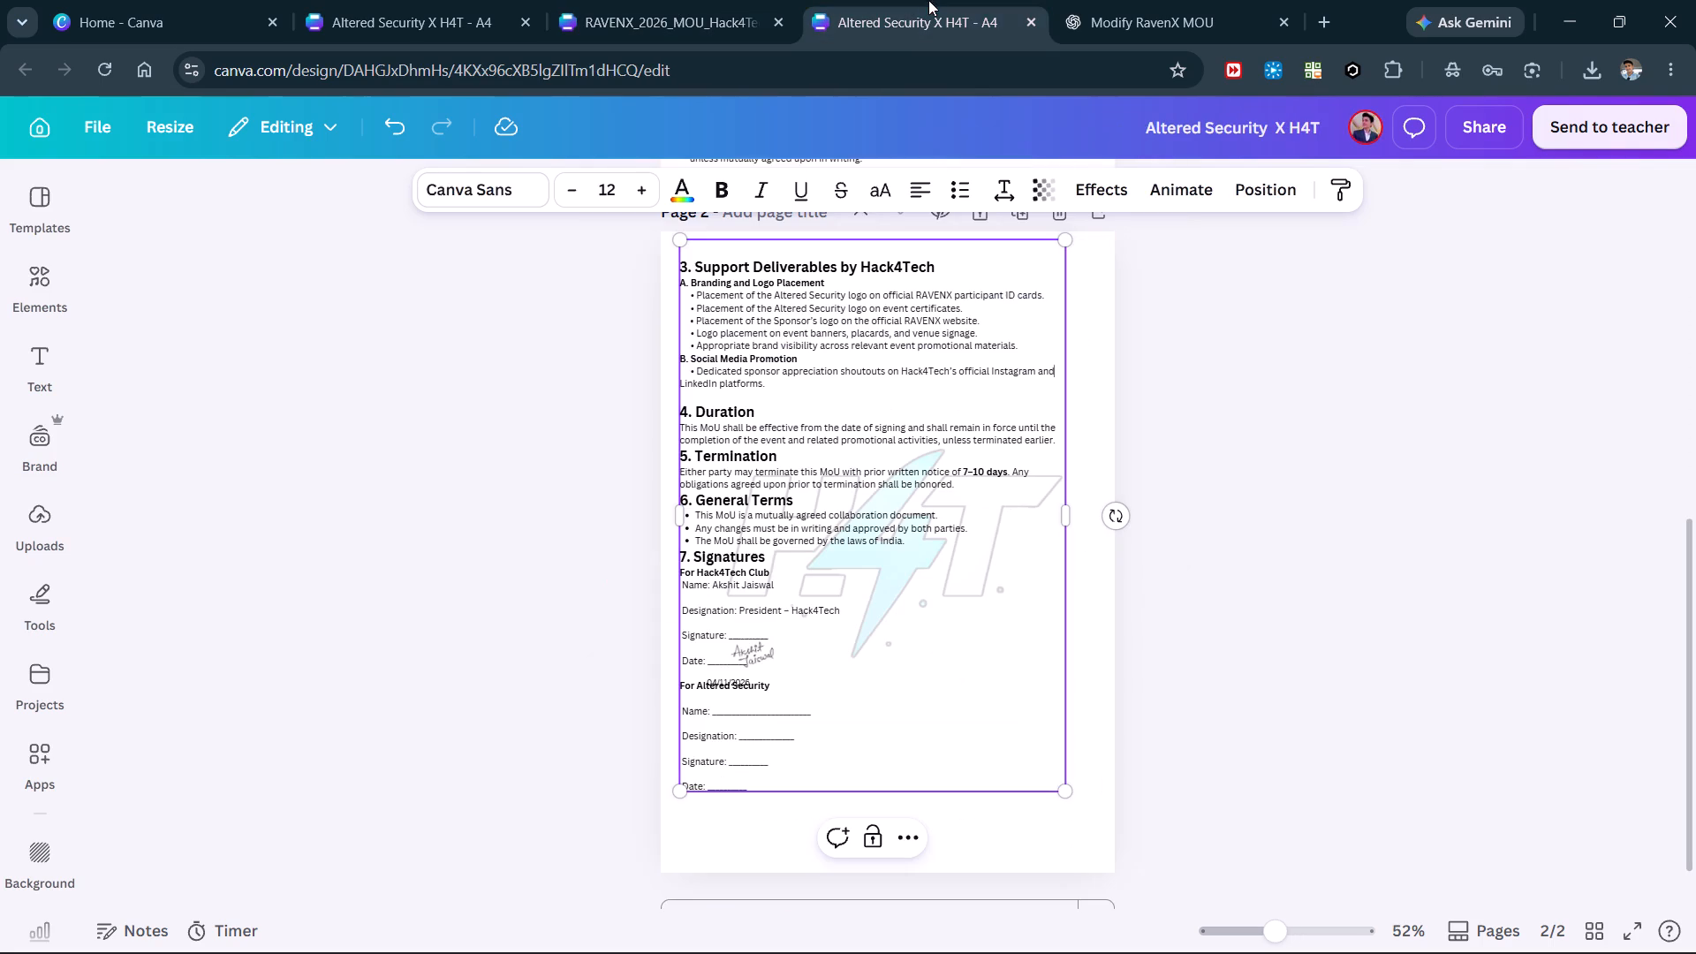
pyautogui.click(773, 381)
pyautogui.press('Return')
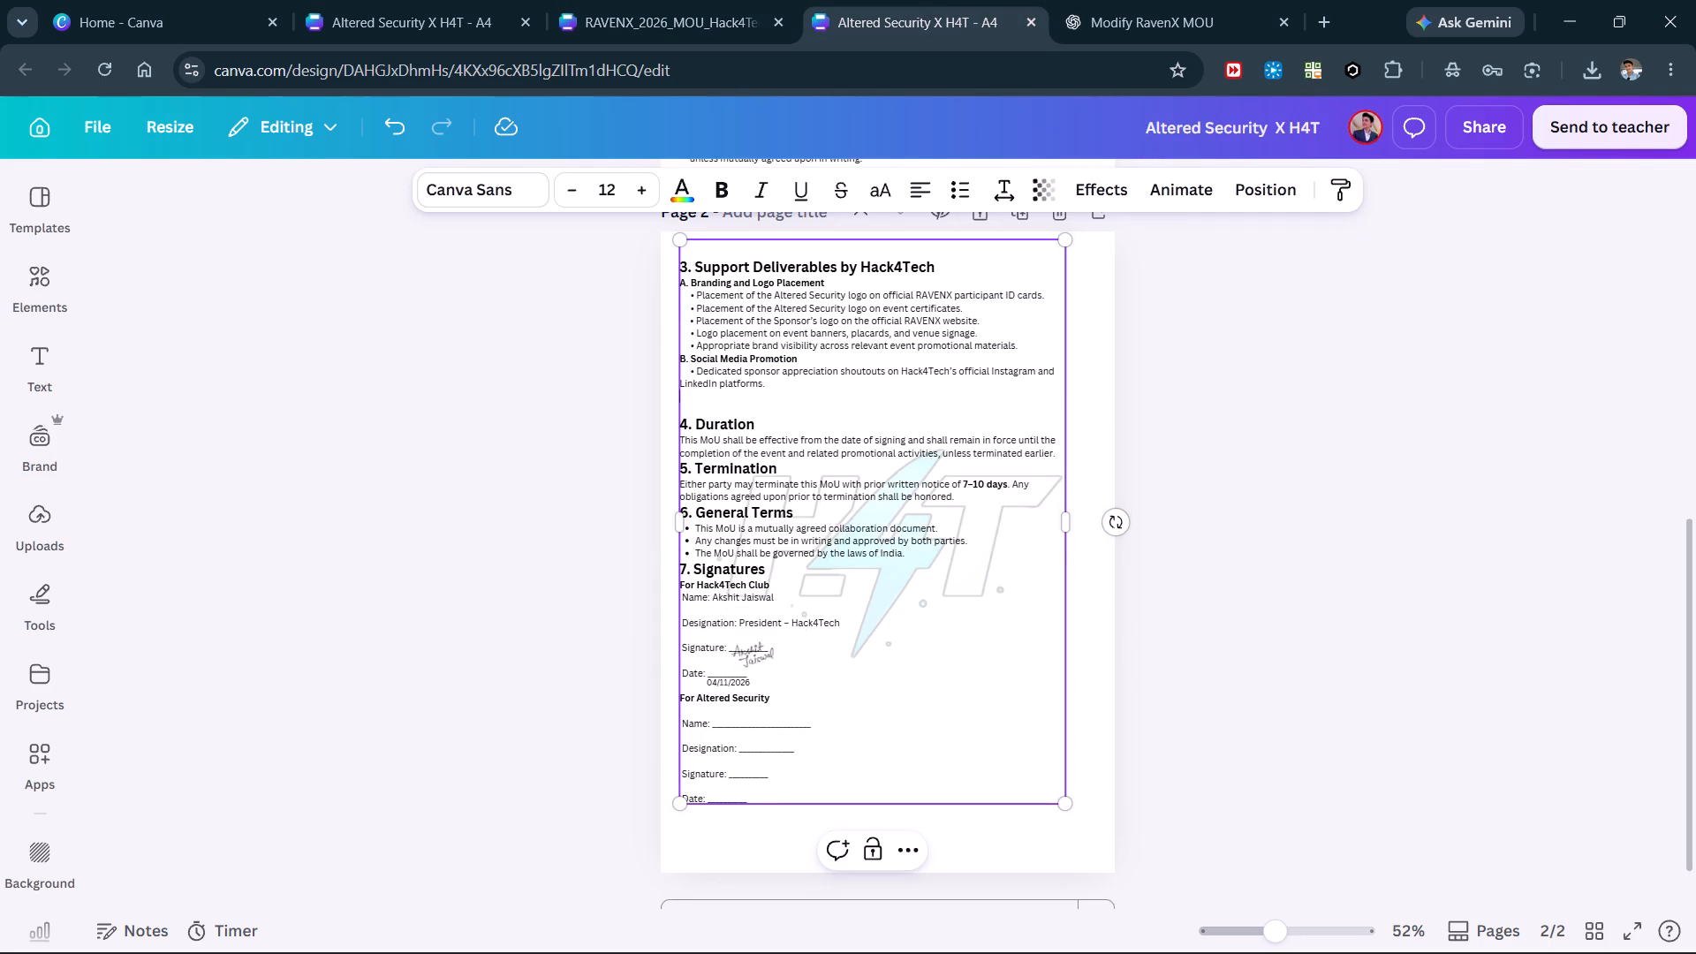
pyautogui.hotkey('ctrl', 'v')
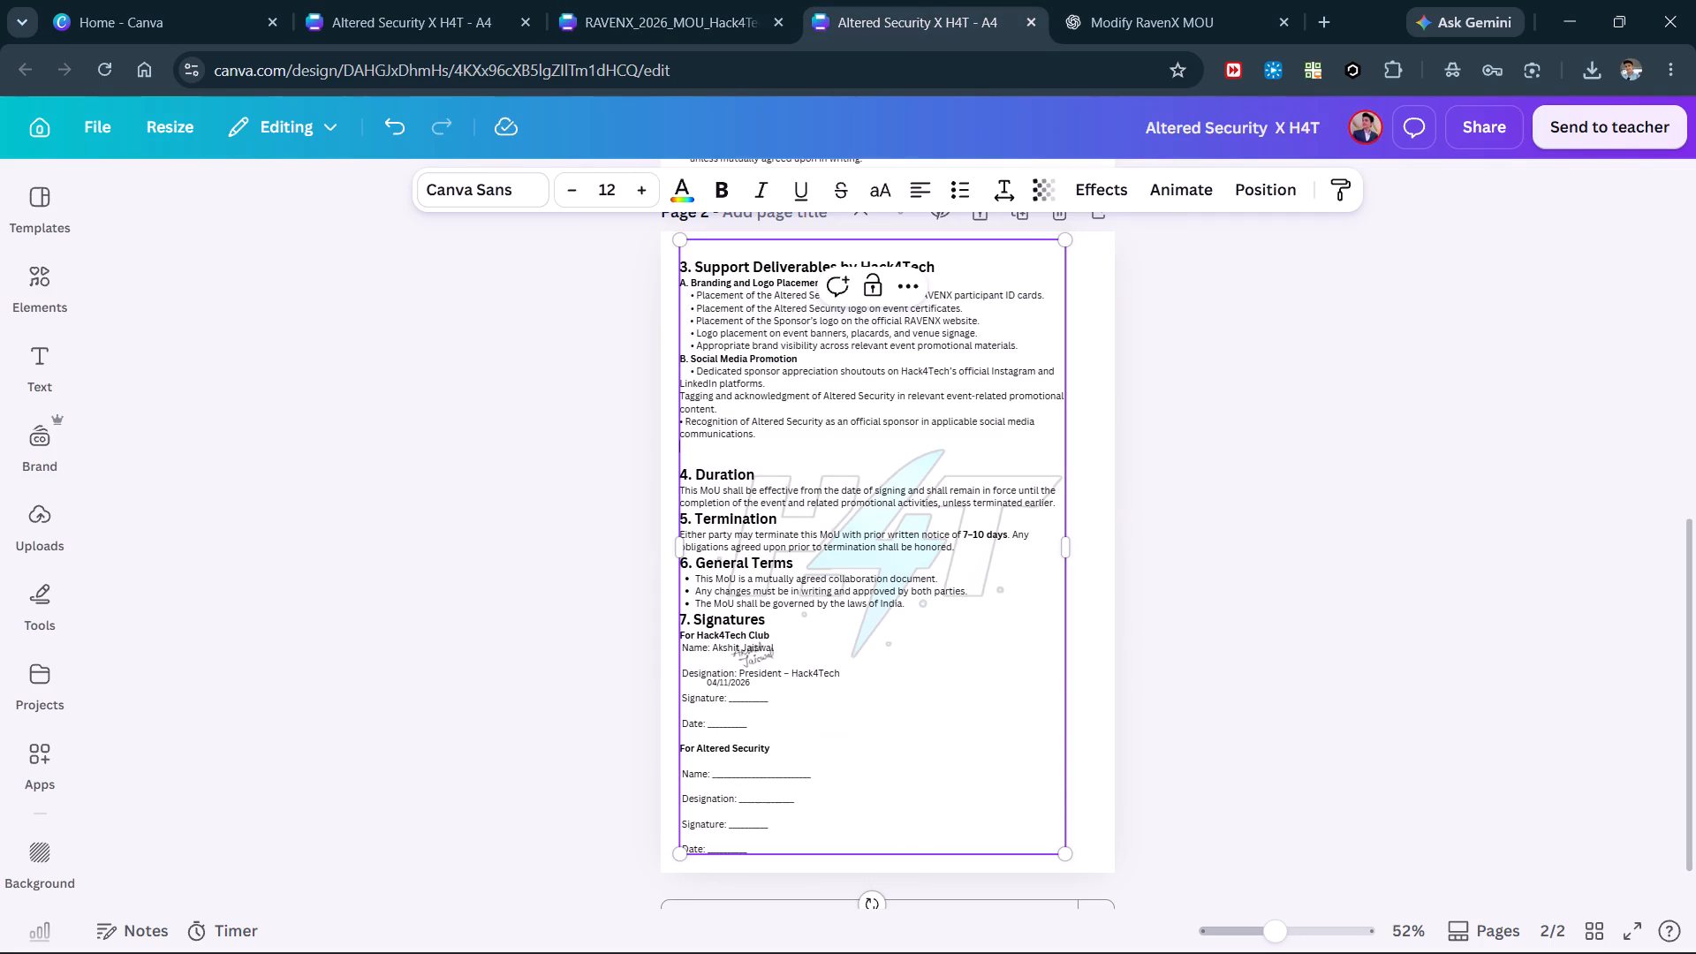
# Replace the sponsor appreciation shoutouts line's typed bullet and leading spaces with bulleted-list formatting.
pyautogui.click(693, 396)
pyautogui.click(697, 372)
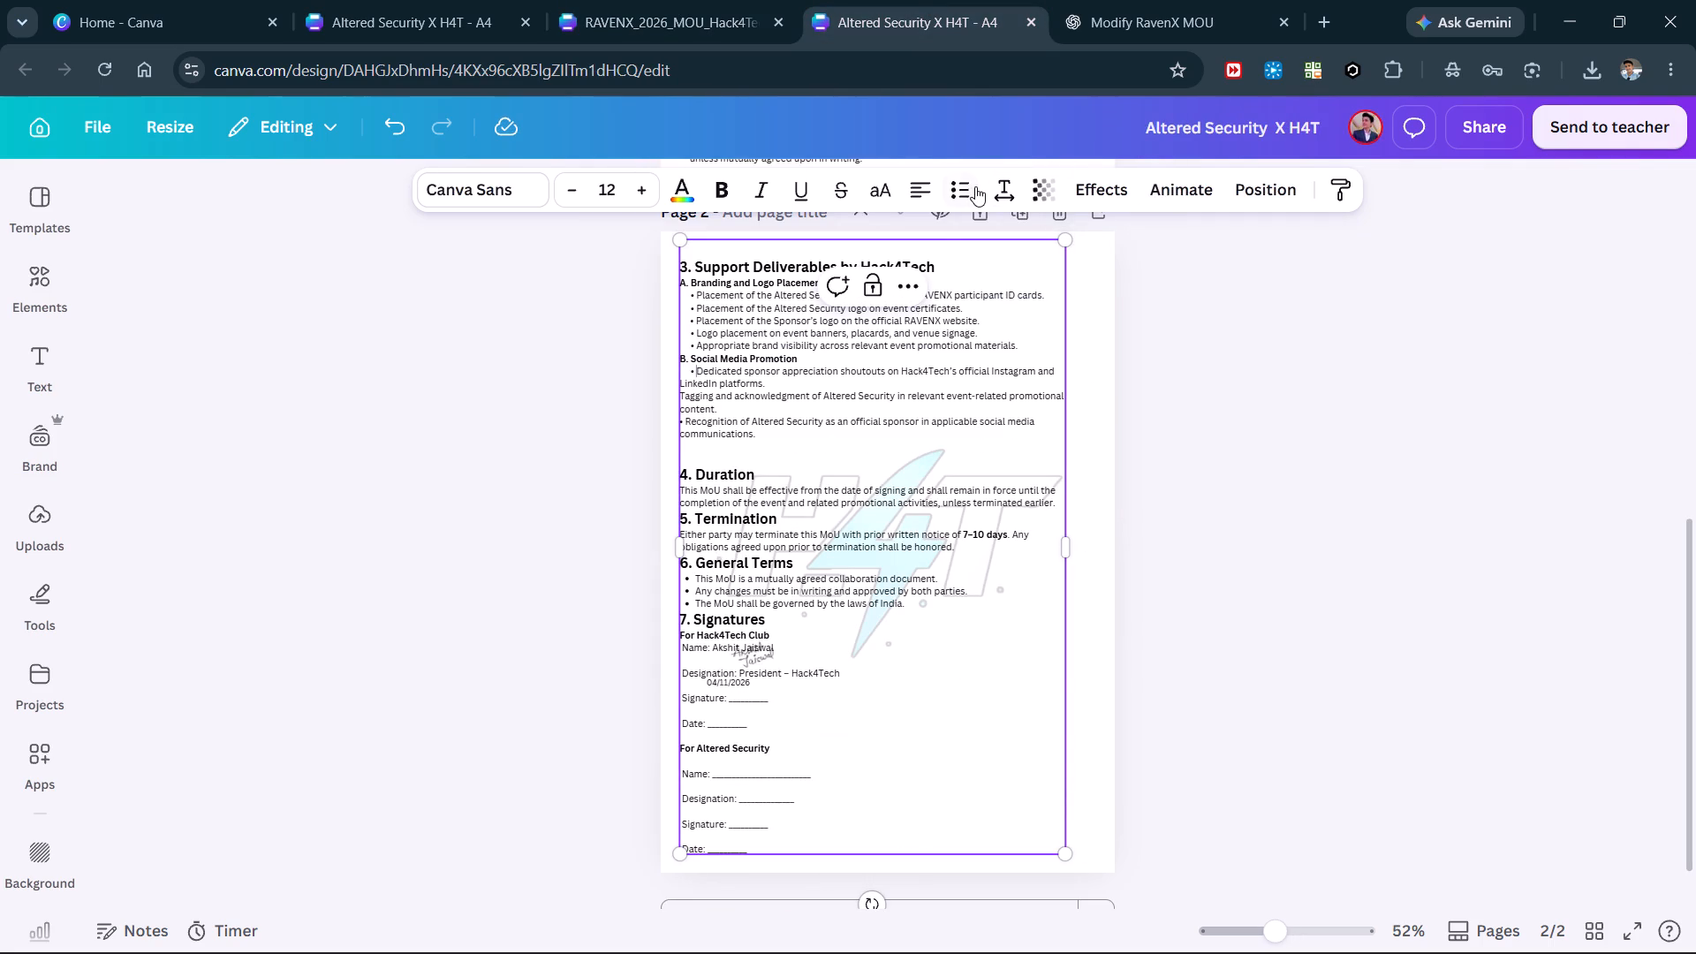
pyautogui.click(968, 188)
pyautogui.press('BackSpace')
pyautogui.press('BackSpace')
pyautogui.press('BackSpace')
pyautogui.press('BackSpace')
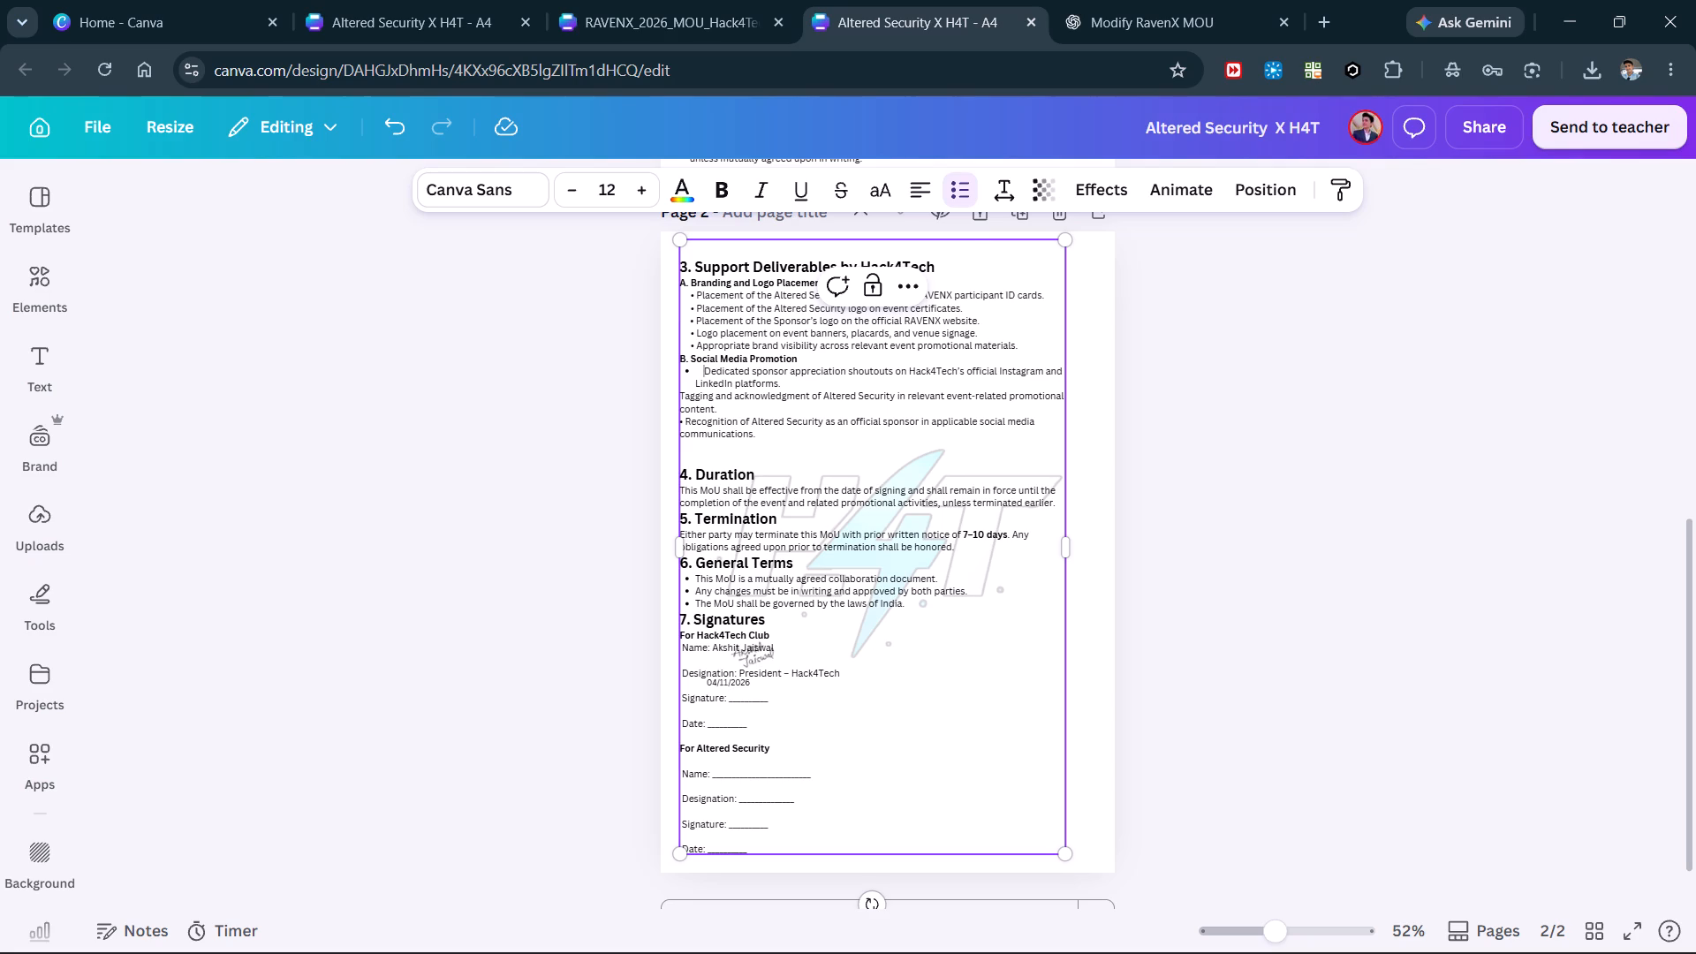
pyautogui.press('BackSpace')
pyautogui.press('BackSpace')
pyautogui.press('BackSpace')
pyautogui.press('BackSpace')
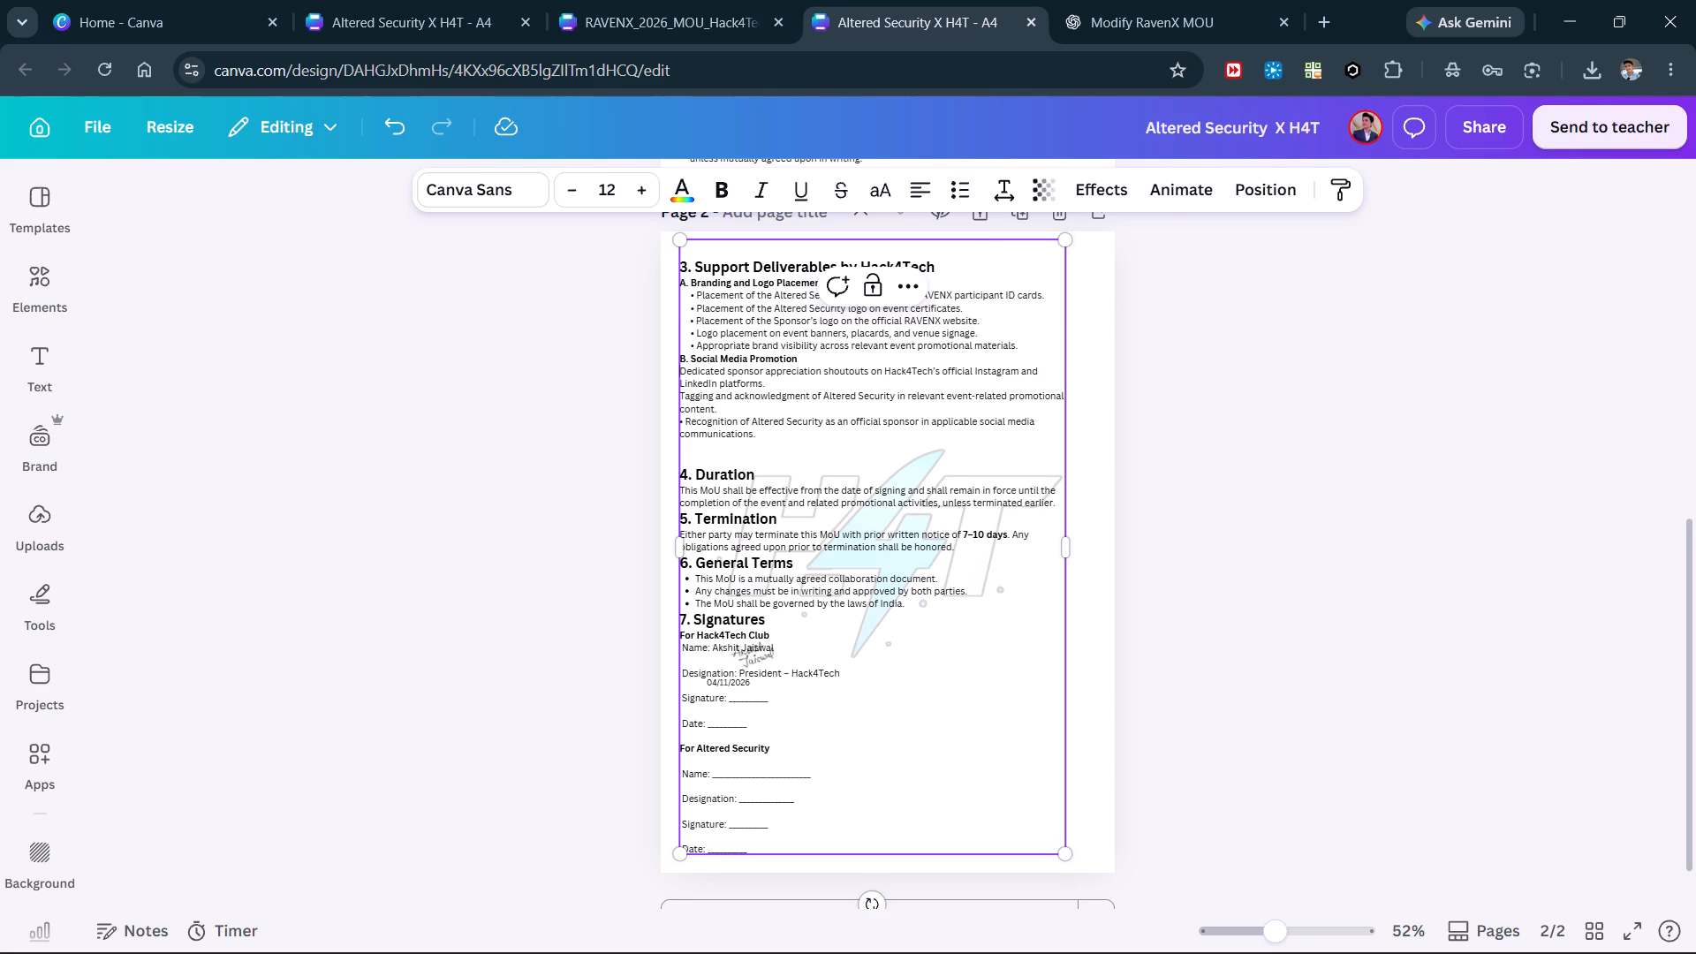
pyautogui.click(958, 189)
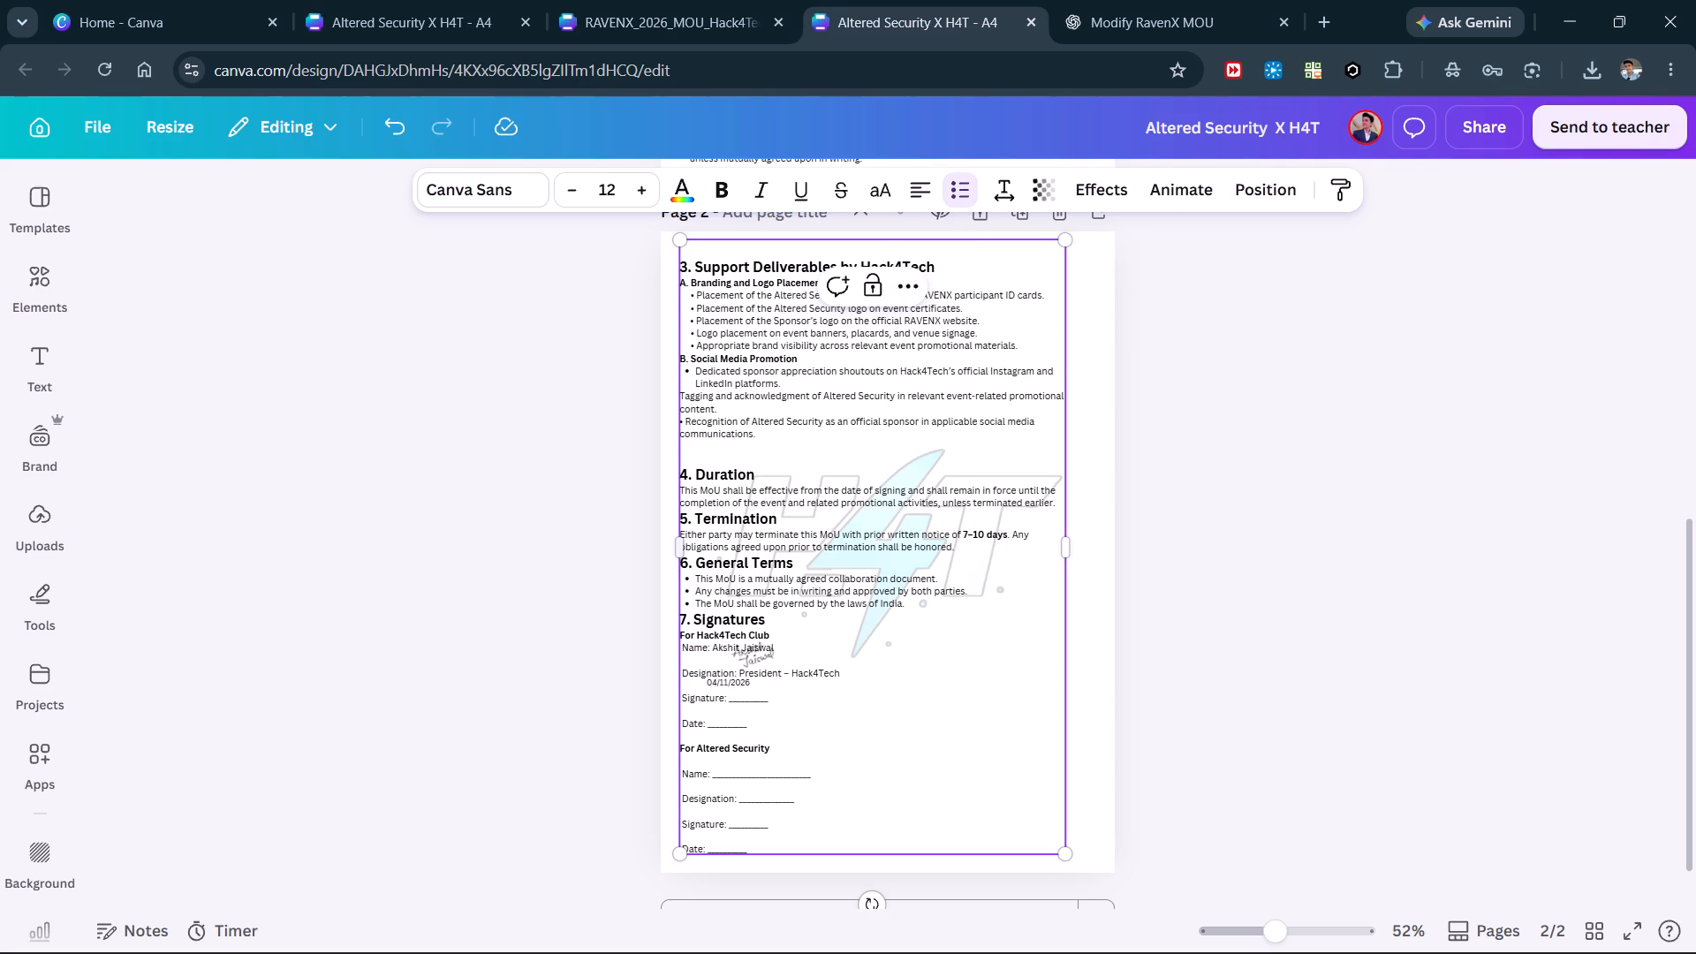
# Convert the tagging and official sponsor recognition lines under Social Media Promotion into items of the same bulleted list.
pyautogui.click(689, 395)
pyautogui.press('Left')
pyautogui.press('Left')
pyautogui.press('BackSpace')
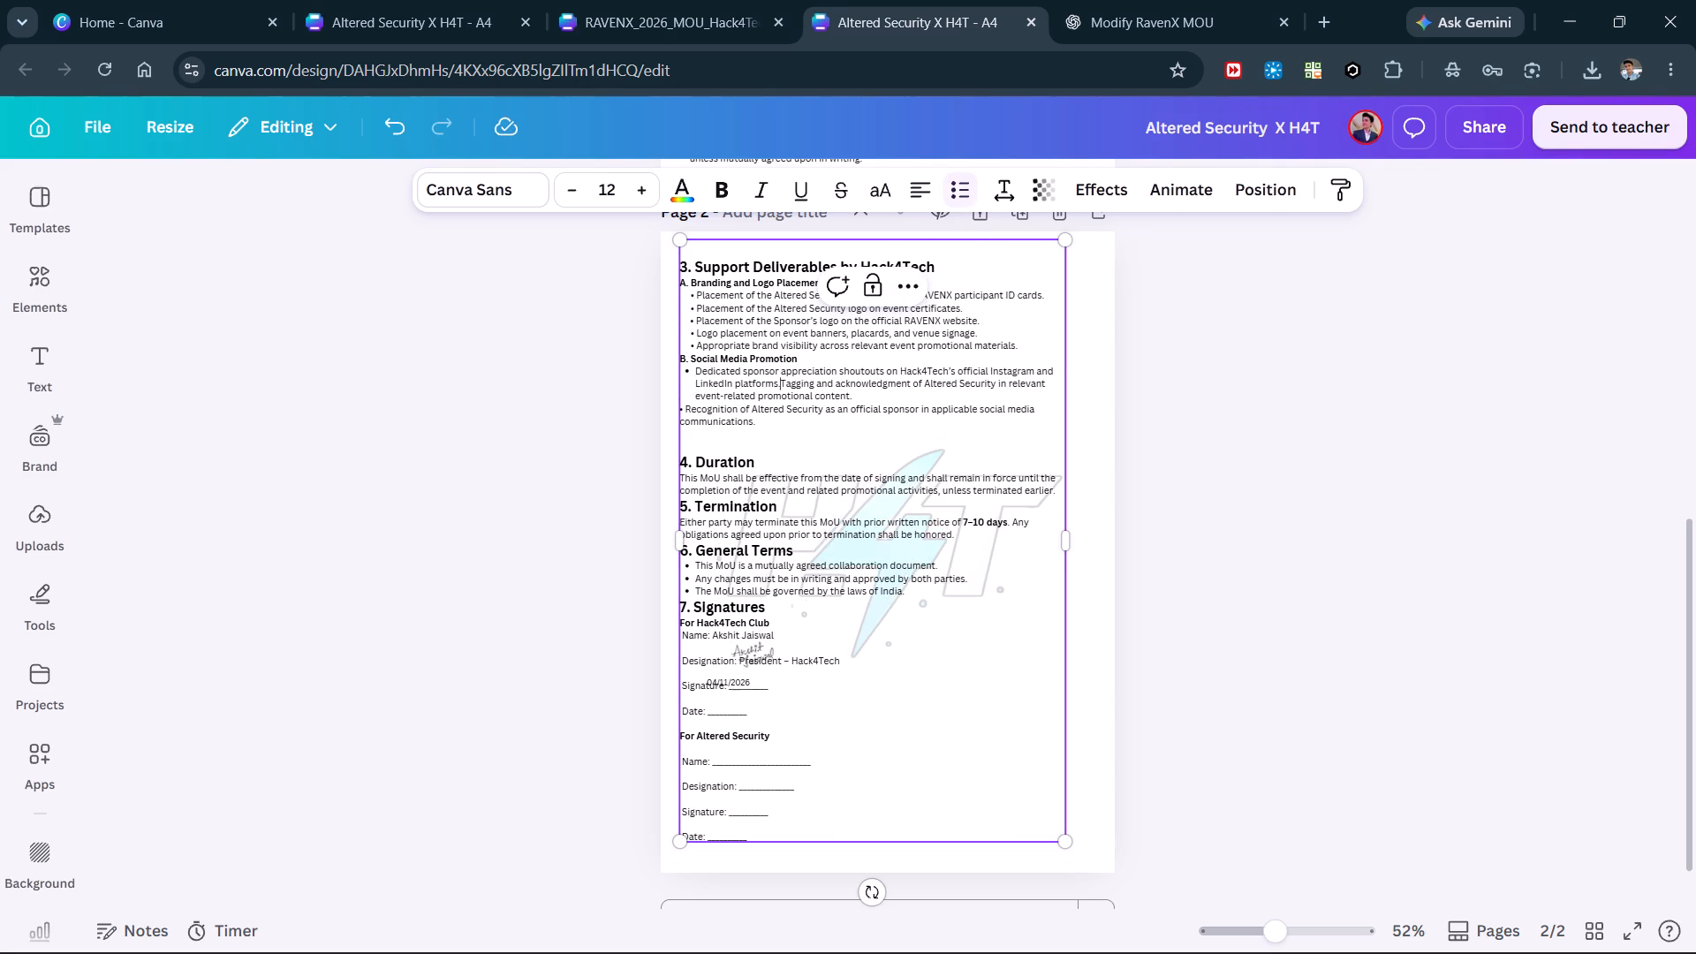
pyautogui.press('Return')
pyautogui.press('Down')
pyautogui.press('Down')
pyautogui.press('Left')
pyautogui.press('Left')
pyautogui.press('BackSpace')
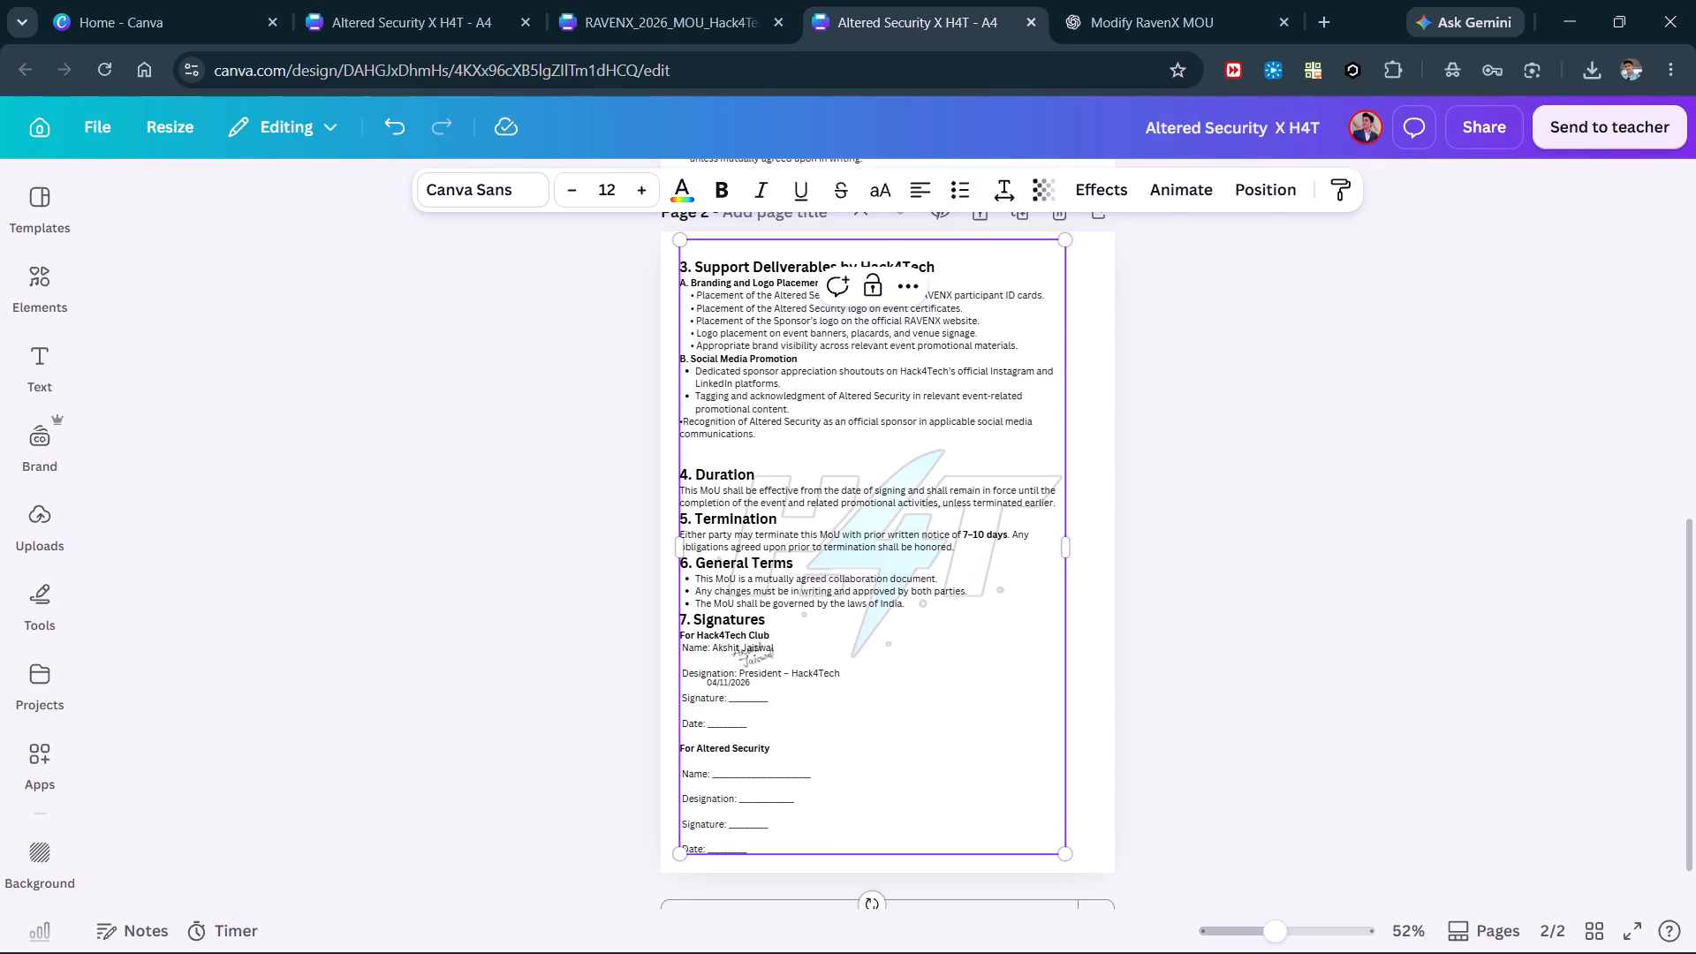
pyautogui.press('BackSpace')
pyautogui.press('BackSpace')
pyautogui.press('Return')
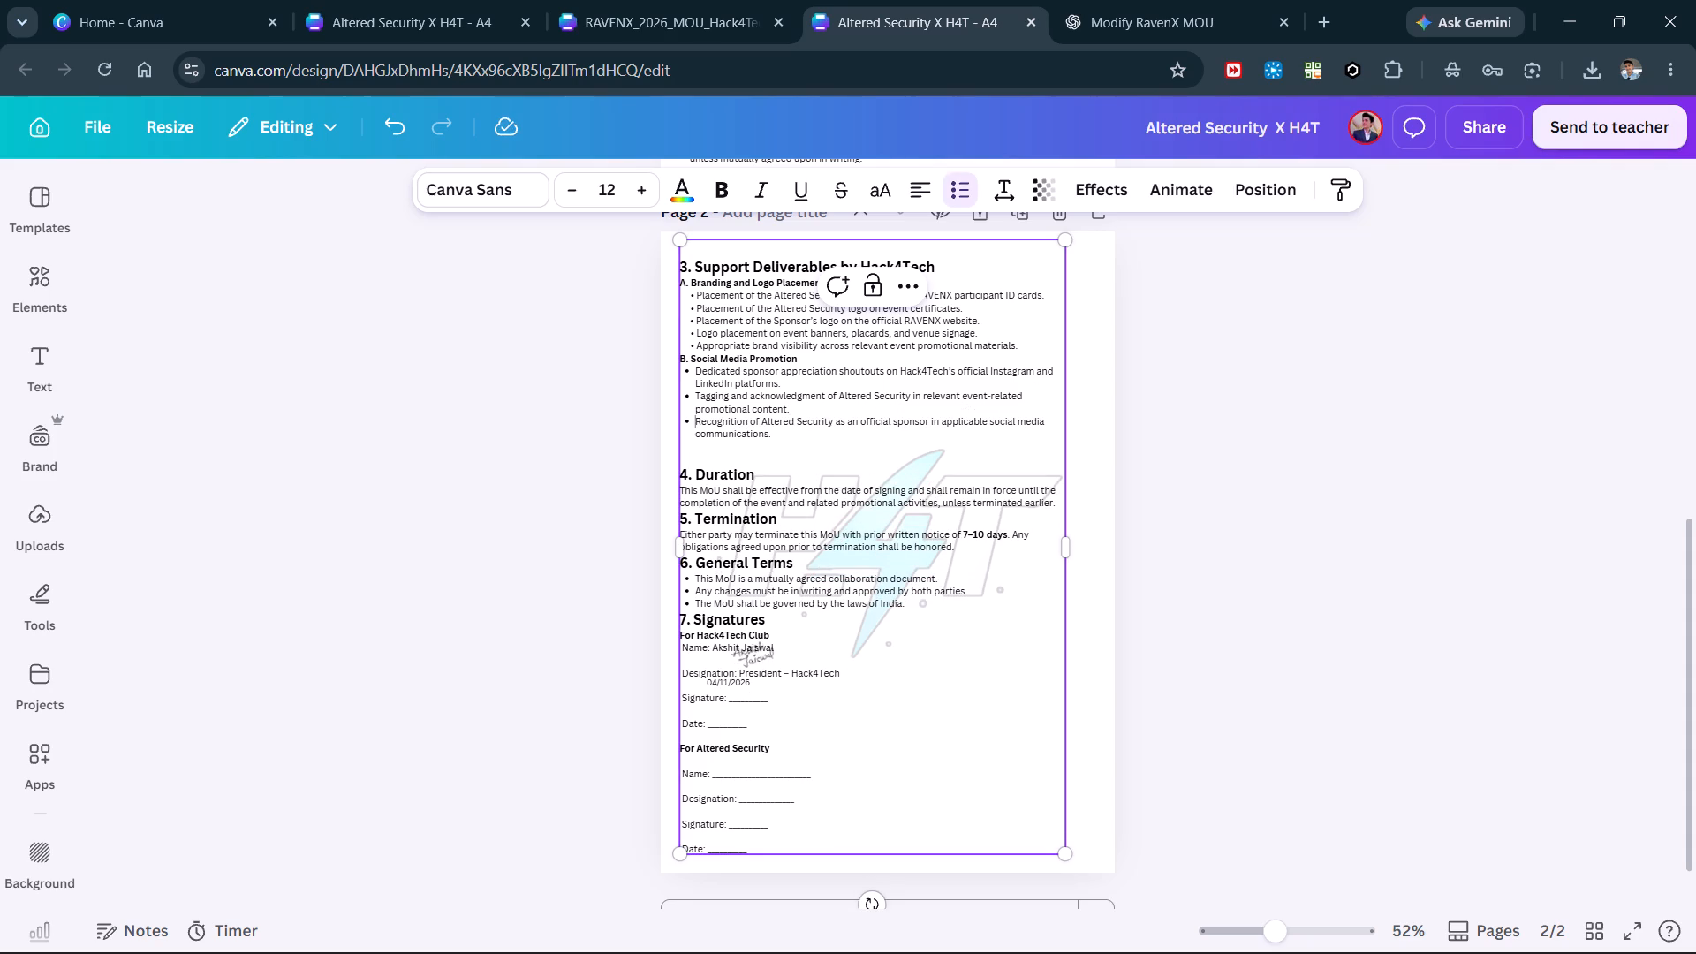
pyautogui.click(708, 334)
pyautogui.click(630, 454)
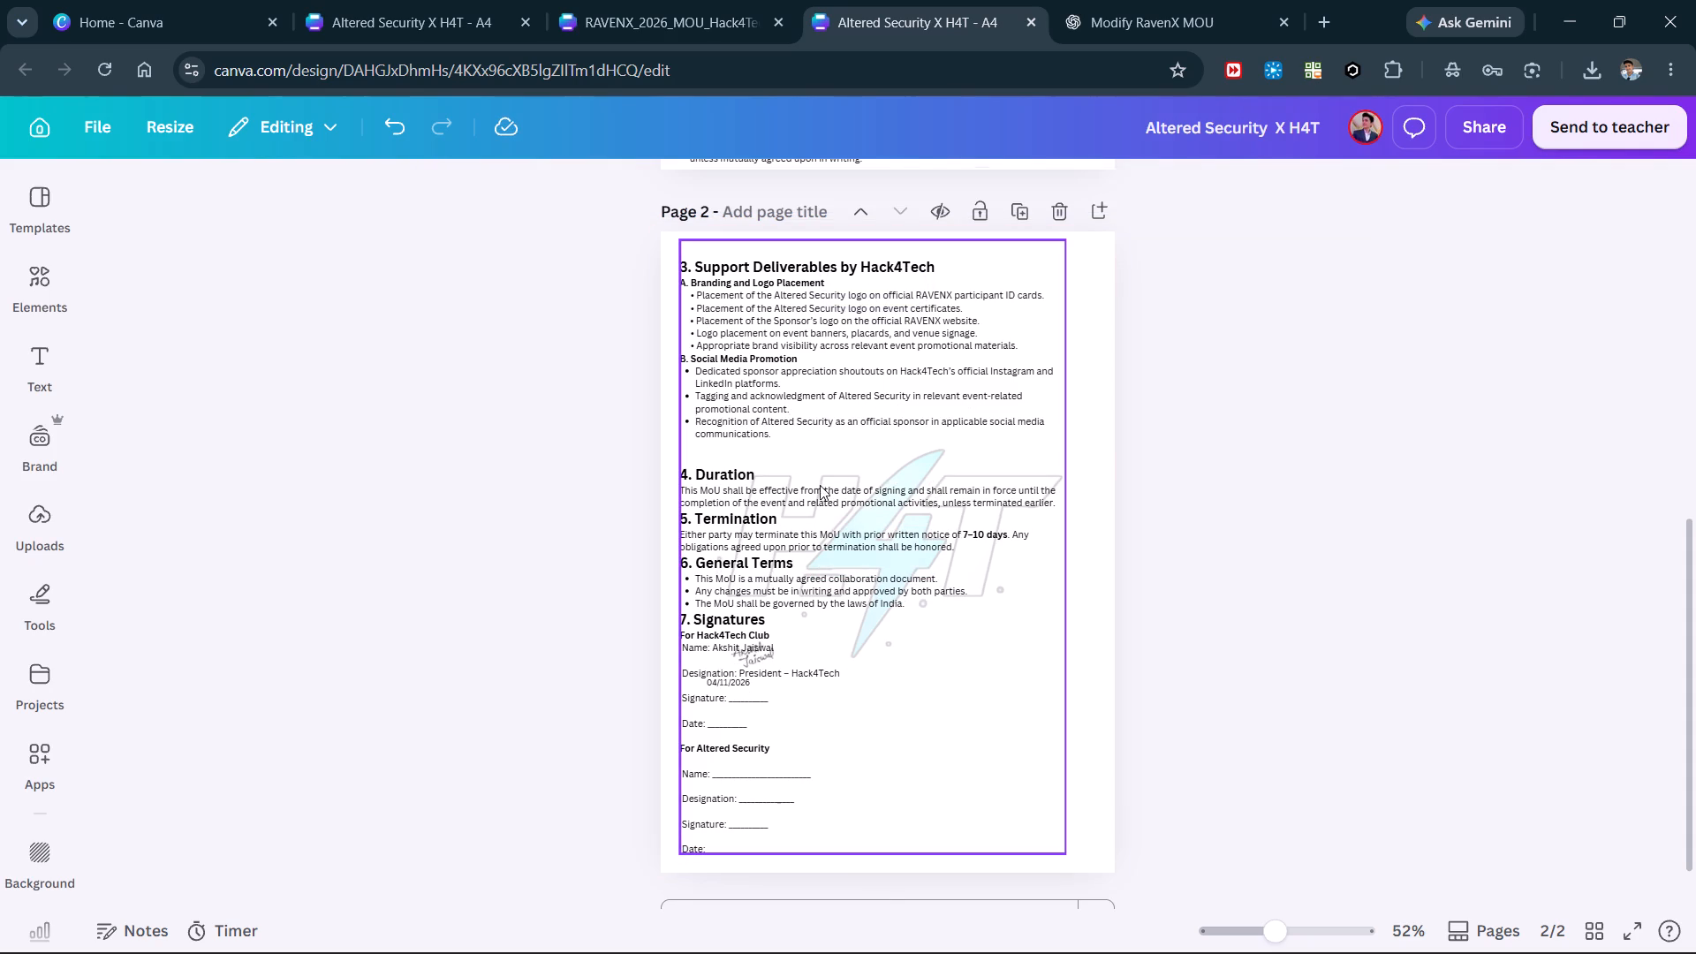
# Copy the C. Event-Day Recognition and D. Swag Distribution sections from the RAVENX_2026 MoU into the blank line below the Social Media Promotion bullets.
pyautogui.click(689, 0)
pyautogui.scroll(-1, 709, 735)
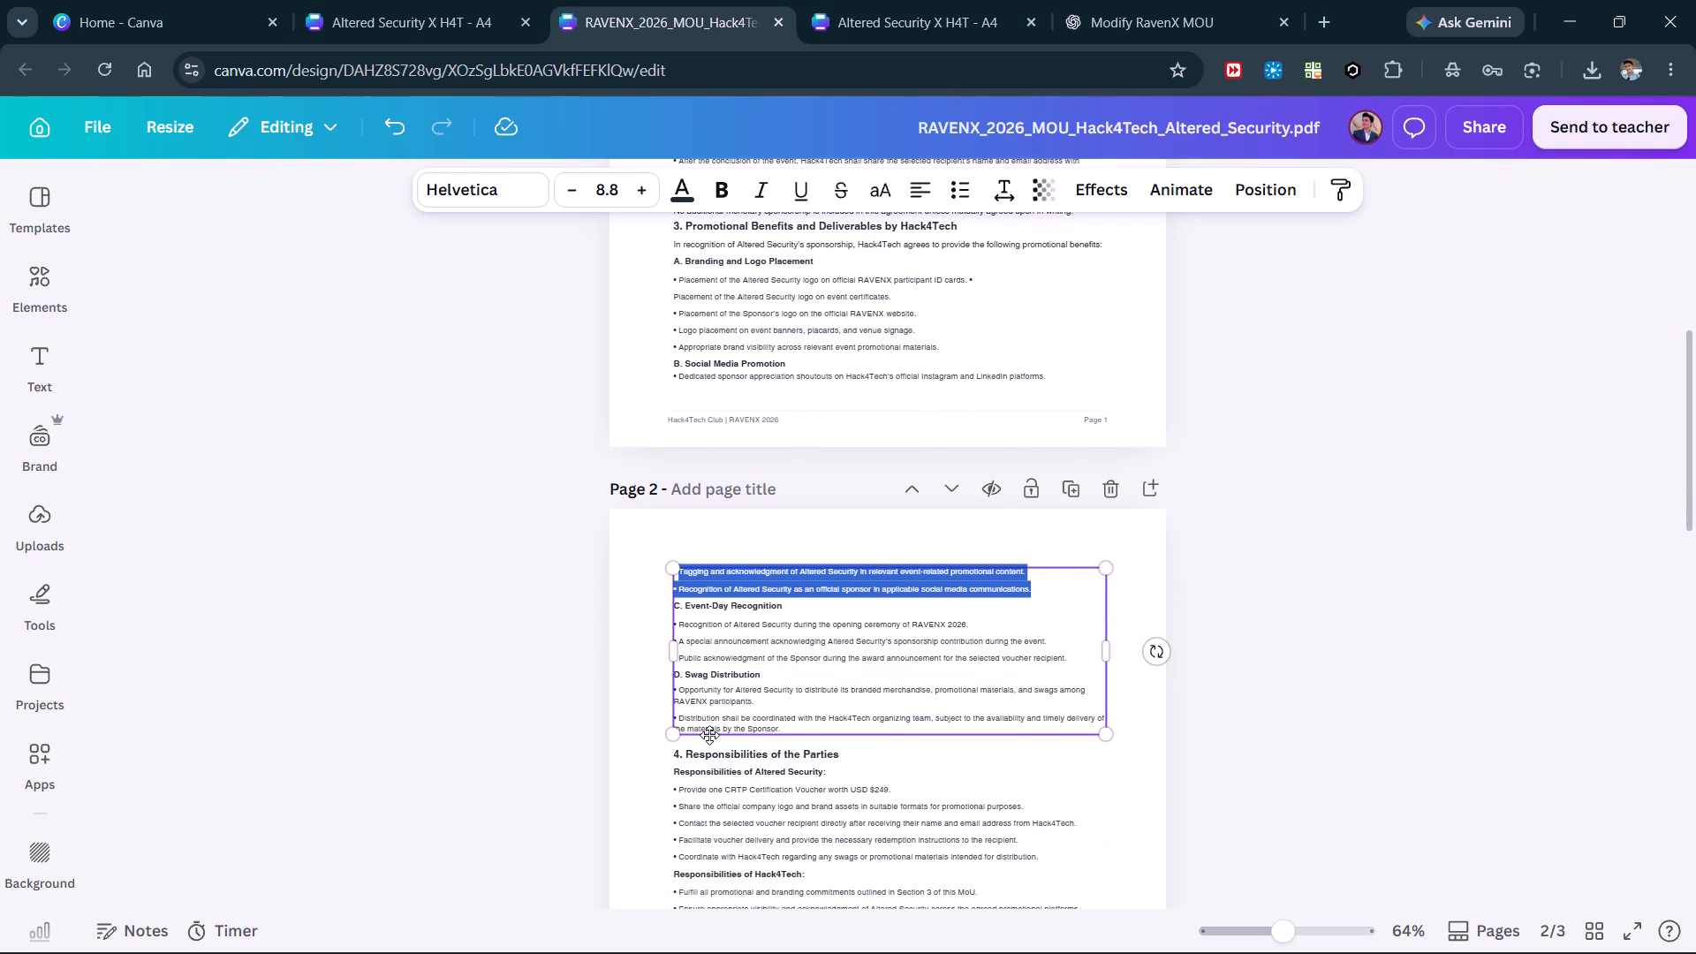
pyautogui.click(597, 655)
pyautogui.doubleClick(774, 692)
pyautogui.click(775, 693)
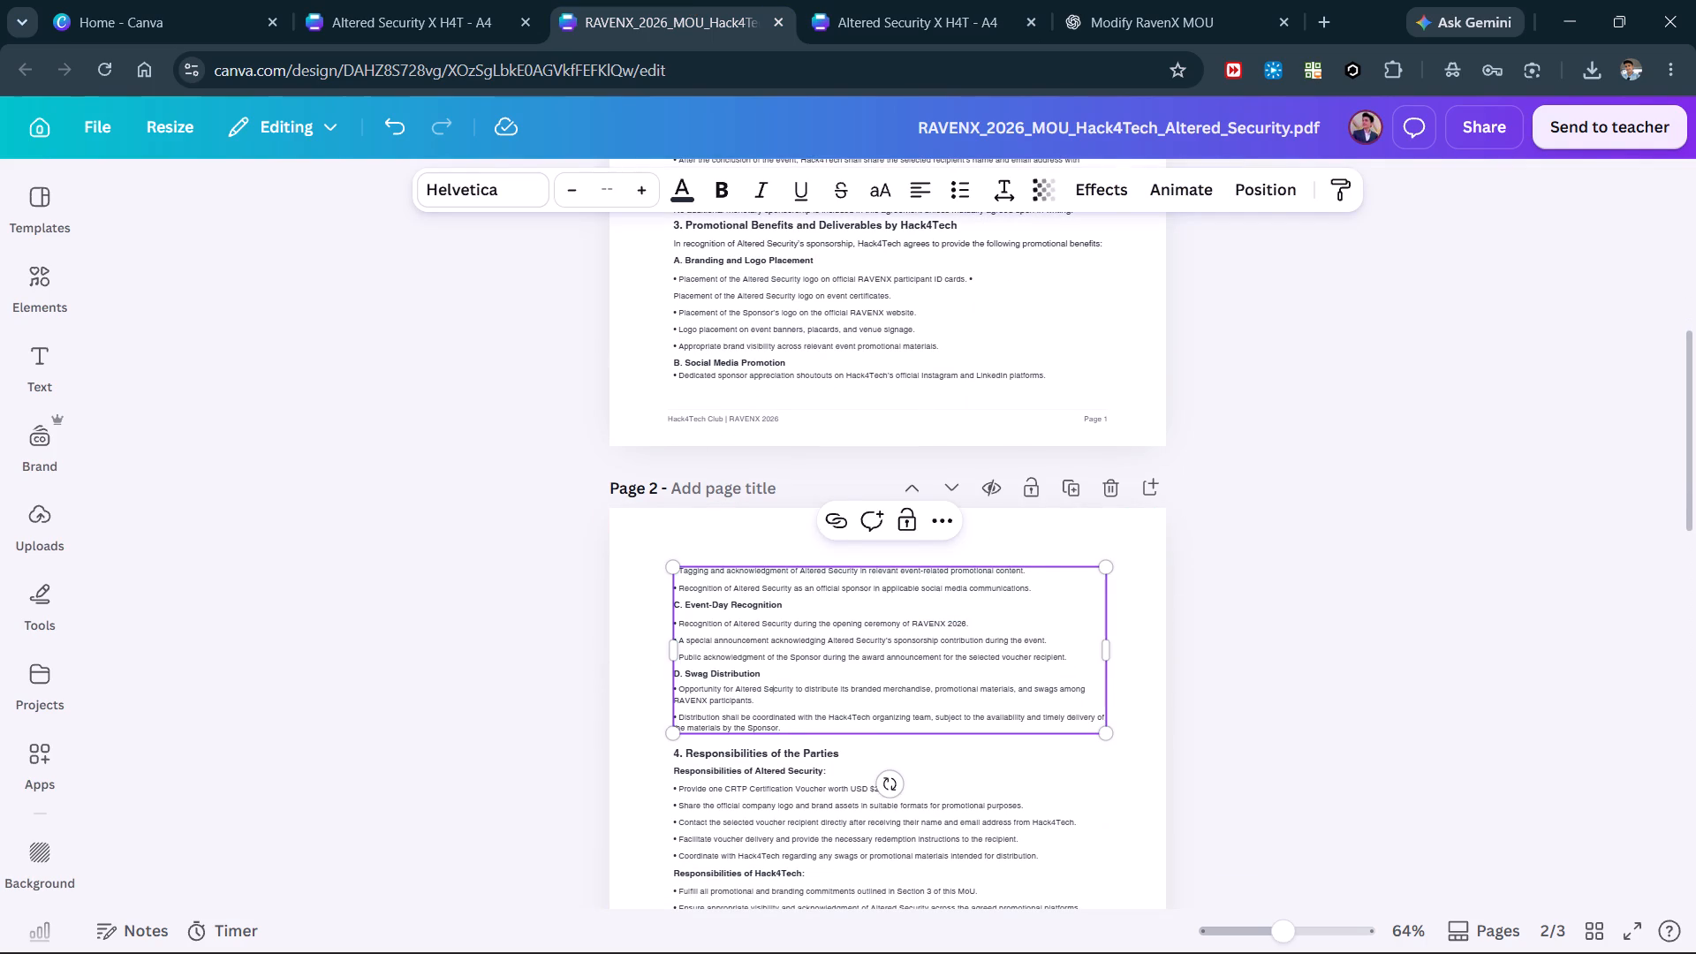
pyautogui.moveTo(786, 726); pyautogui.dragTo(770, 715)
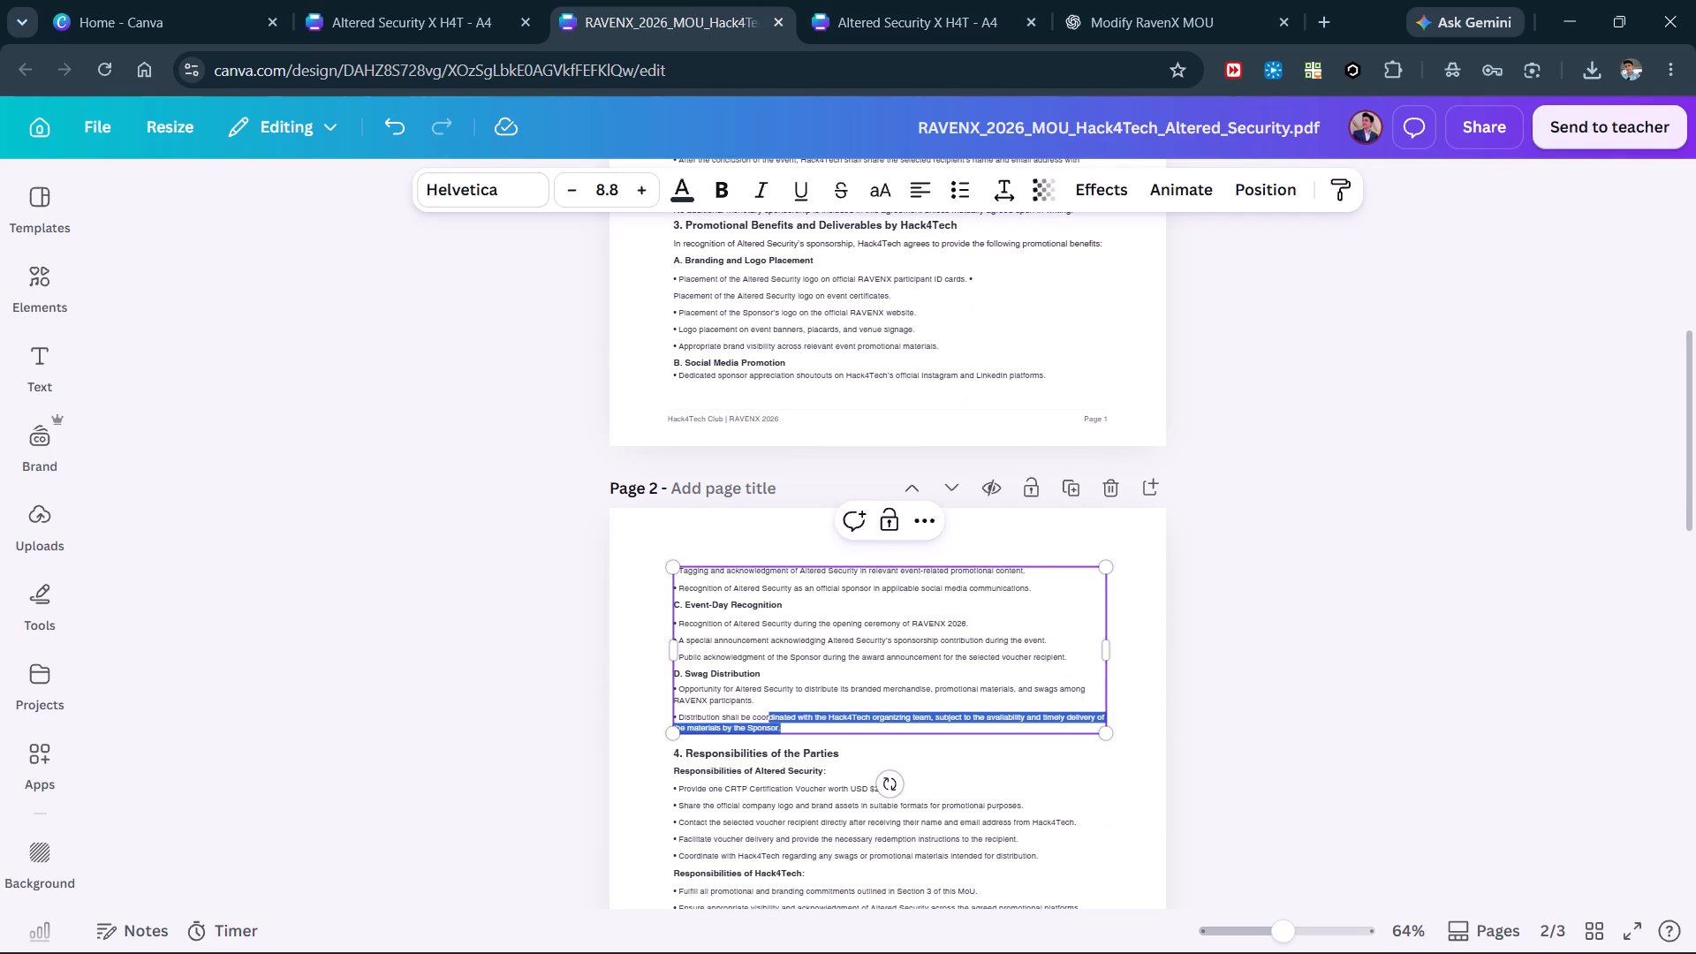
pyautogui.moveTo(770, 715); pyautogui.dragTo(673, 606)
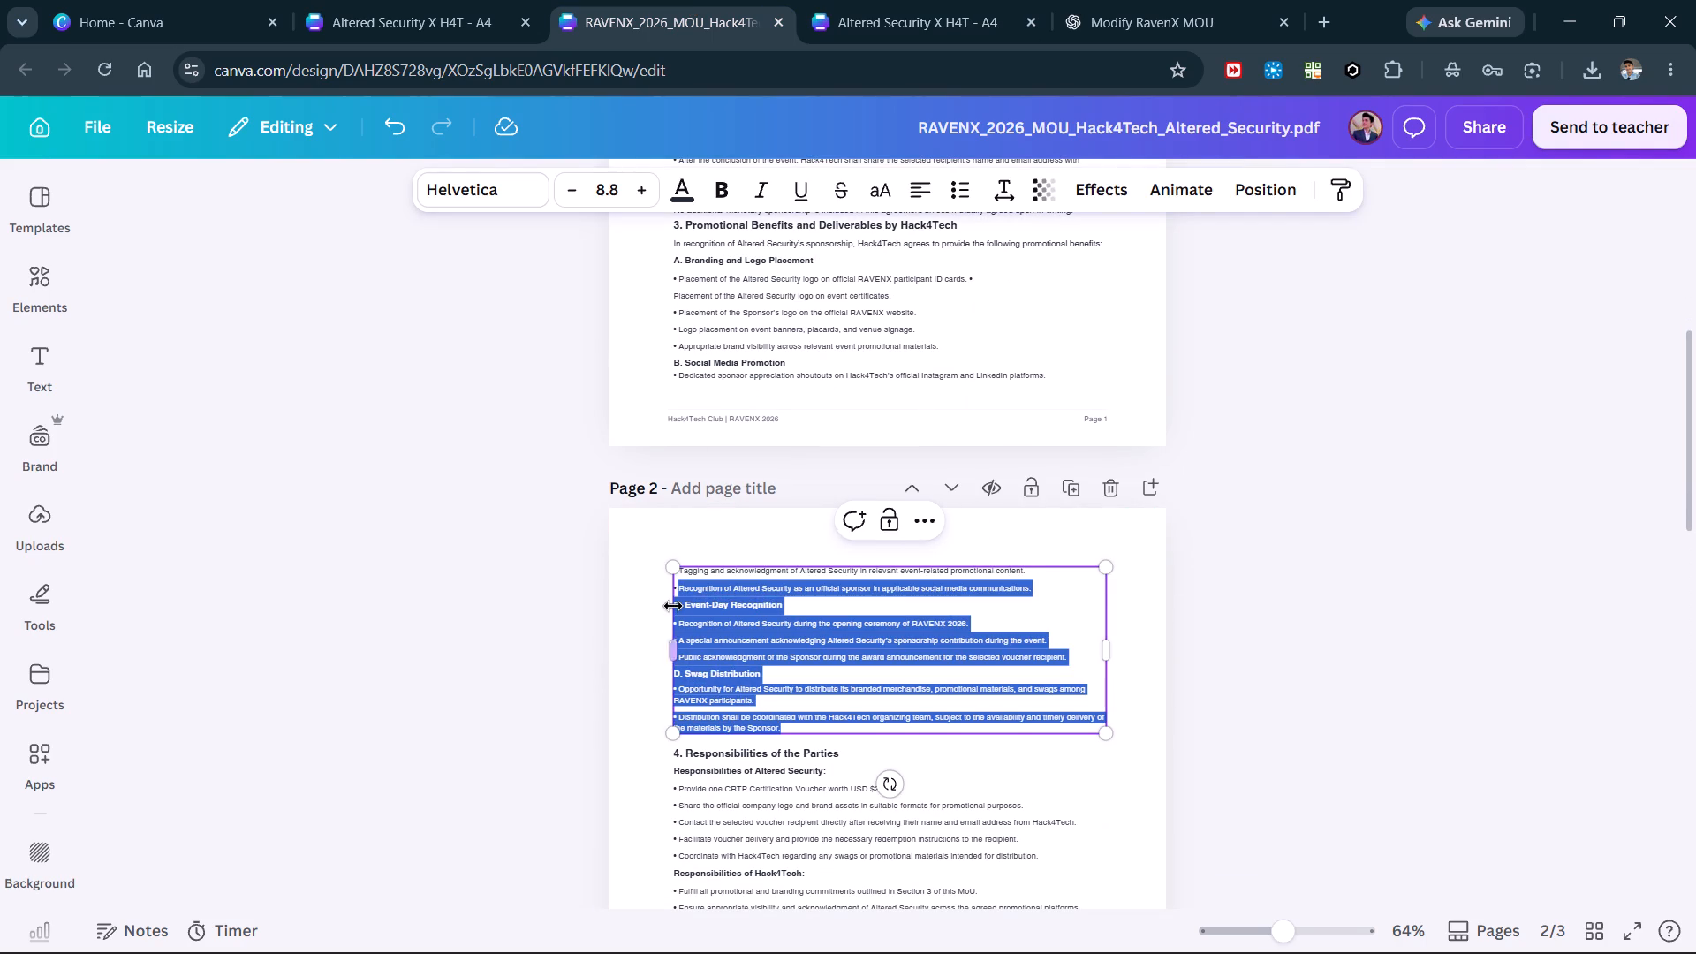
pyautogui.moveTo(673, 606); pyautogui.dragTo(675, 613)
pyautogui.hotkey('ctrl', 'c')
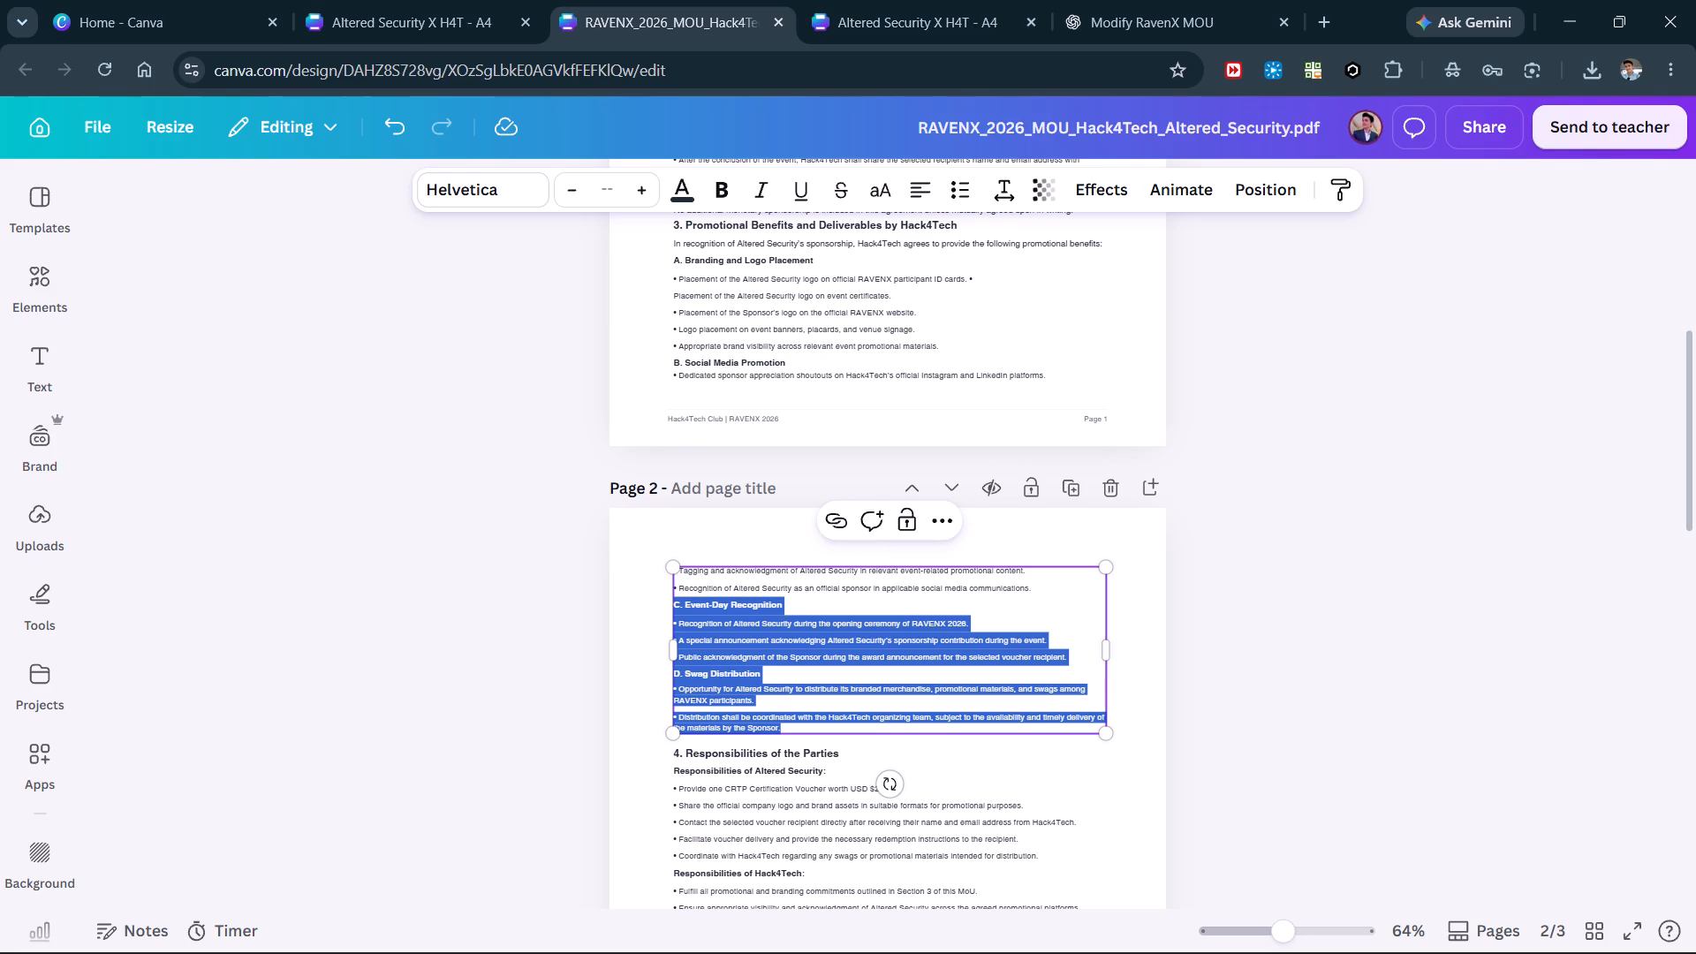
pyautogui.hotkey('ctrl', 'c')
pyautogui.click(905, 0)
pyautogui.tripleClick(762, 450)
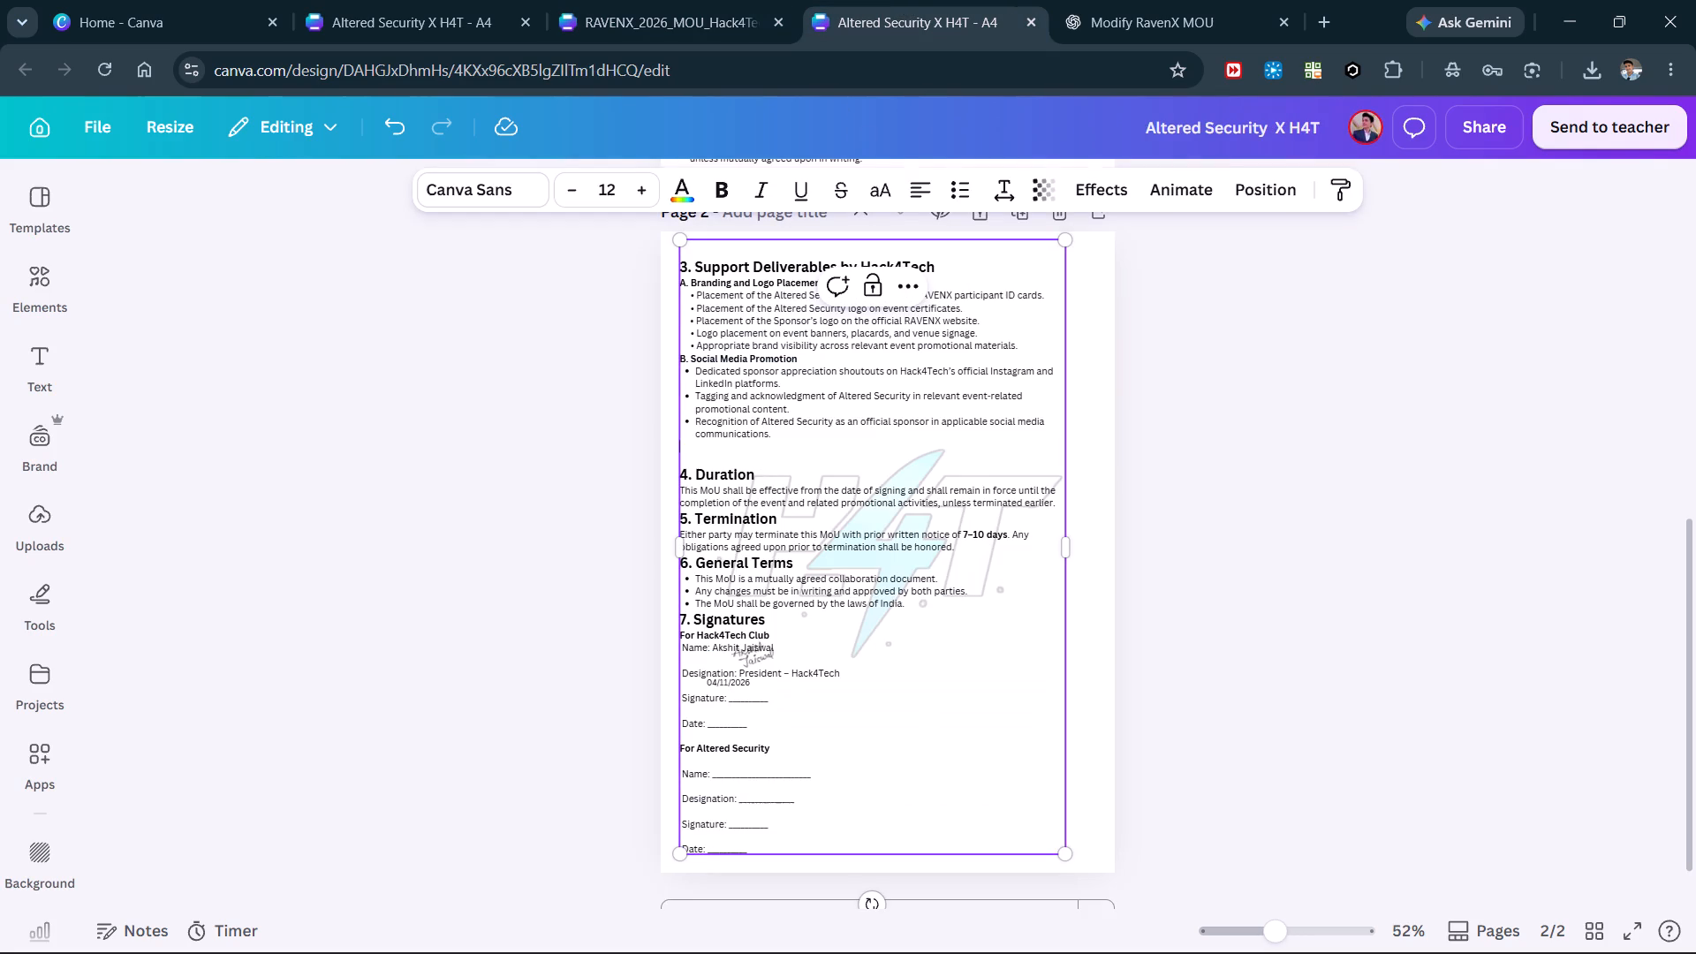
pyautogui.click(762, 449)
pyautogui.doubleClick(735, 453)
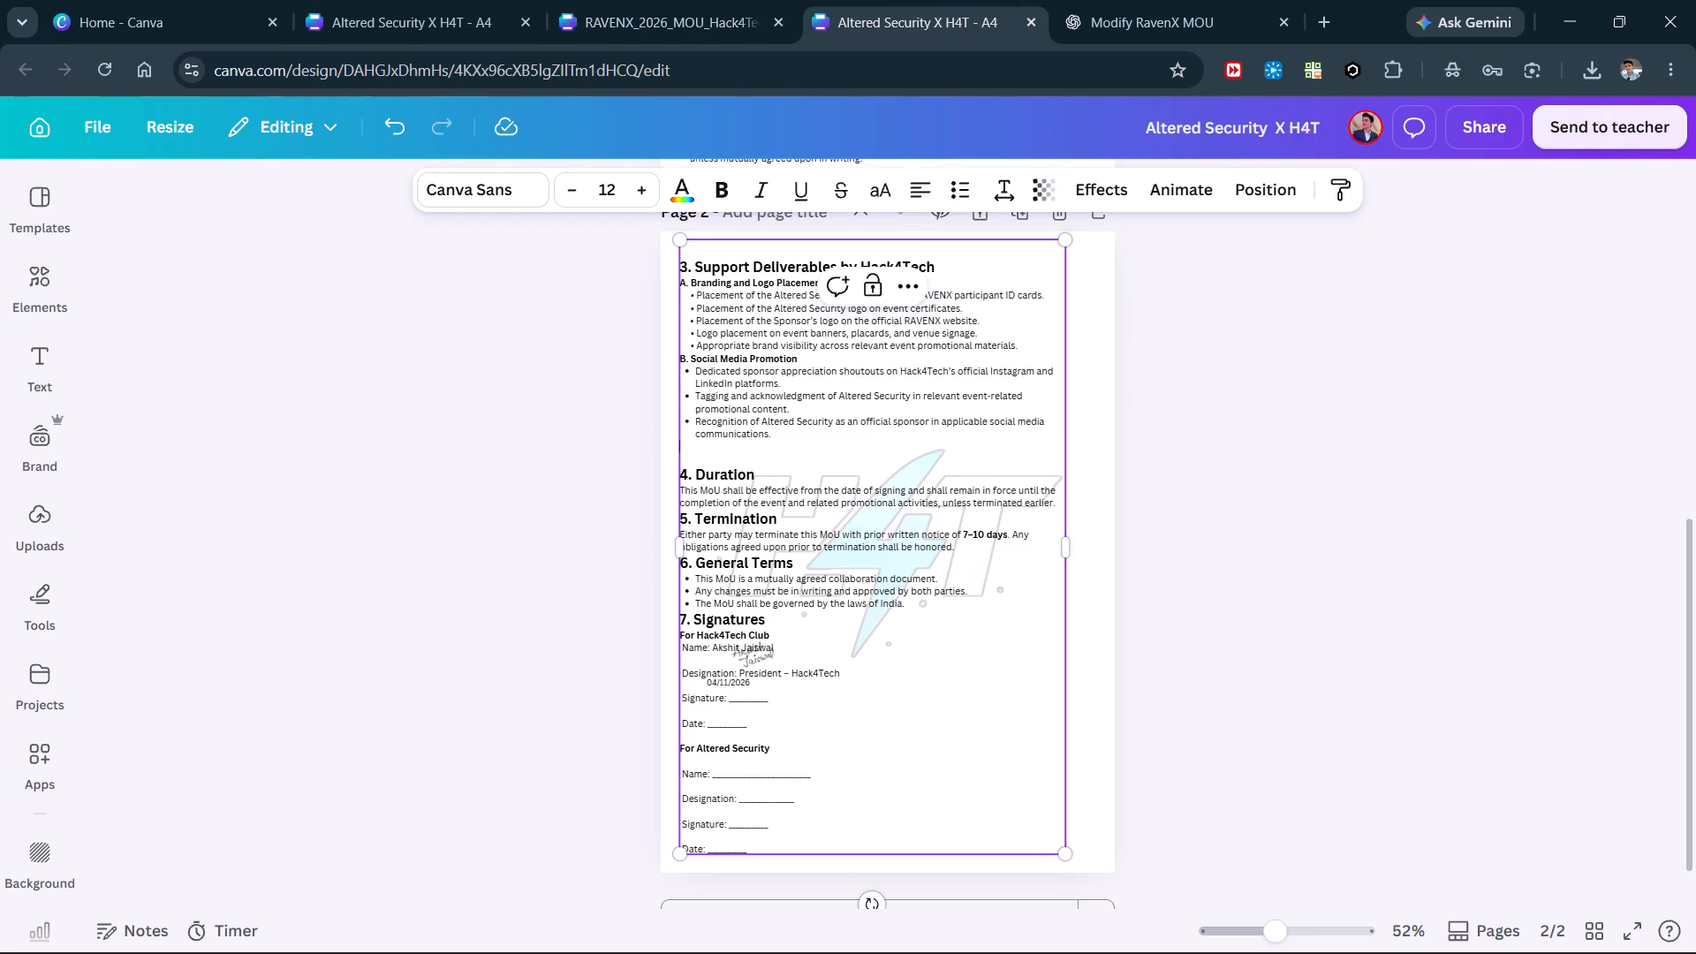
pyautogui.click(734, 444)
pyautogui.hotkey('ctrl', 'v')
pyautogui.scroll(-1, 838, 602)
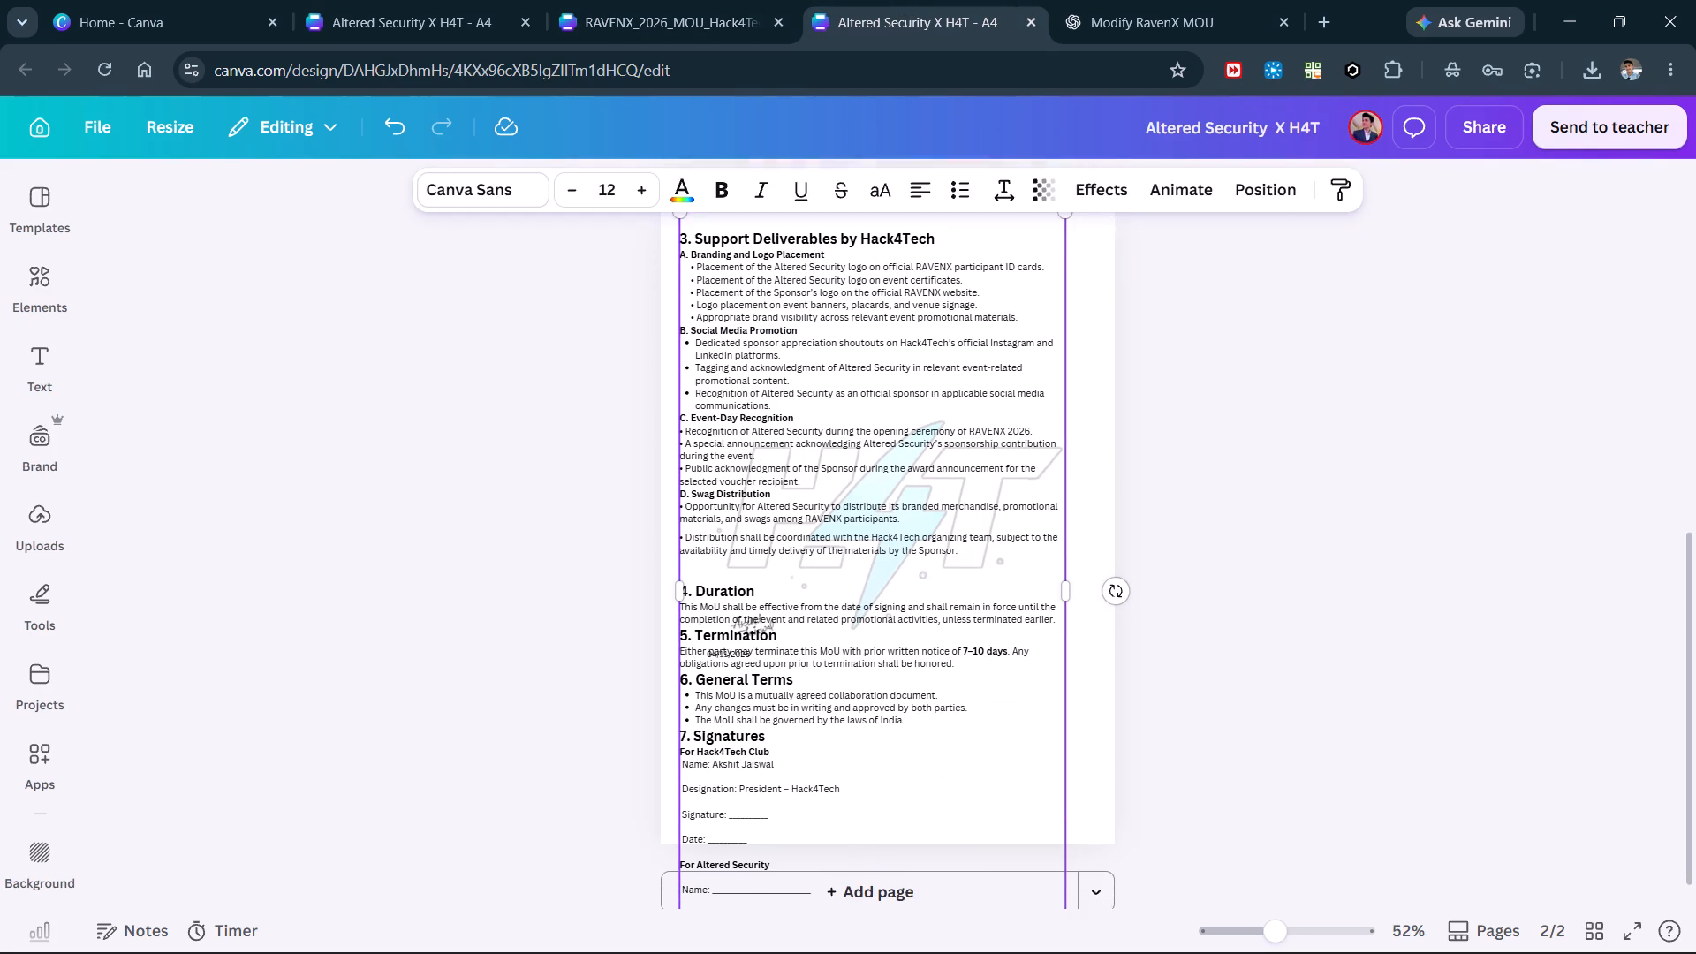
pyautogui.scroll(-1, 838, 602)
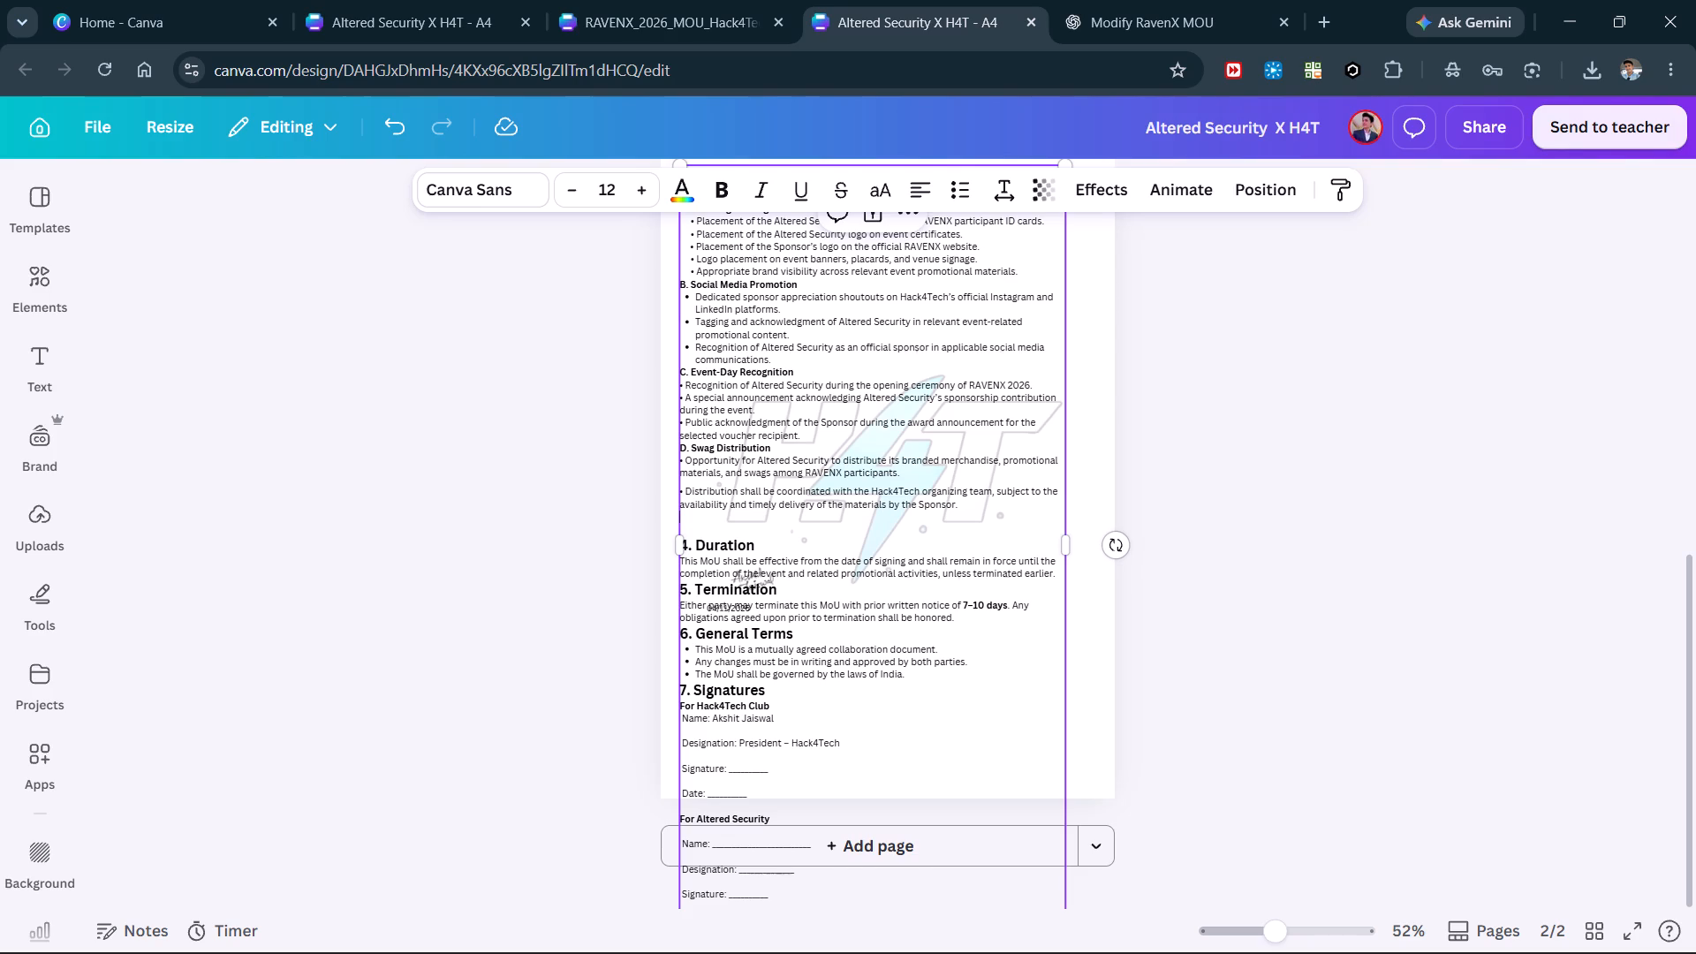
pyautogui.click(581, 555)
pyautogui.click(1170, 733)
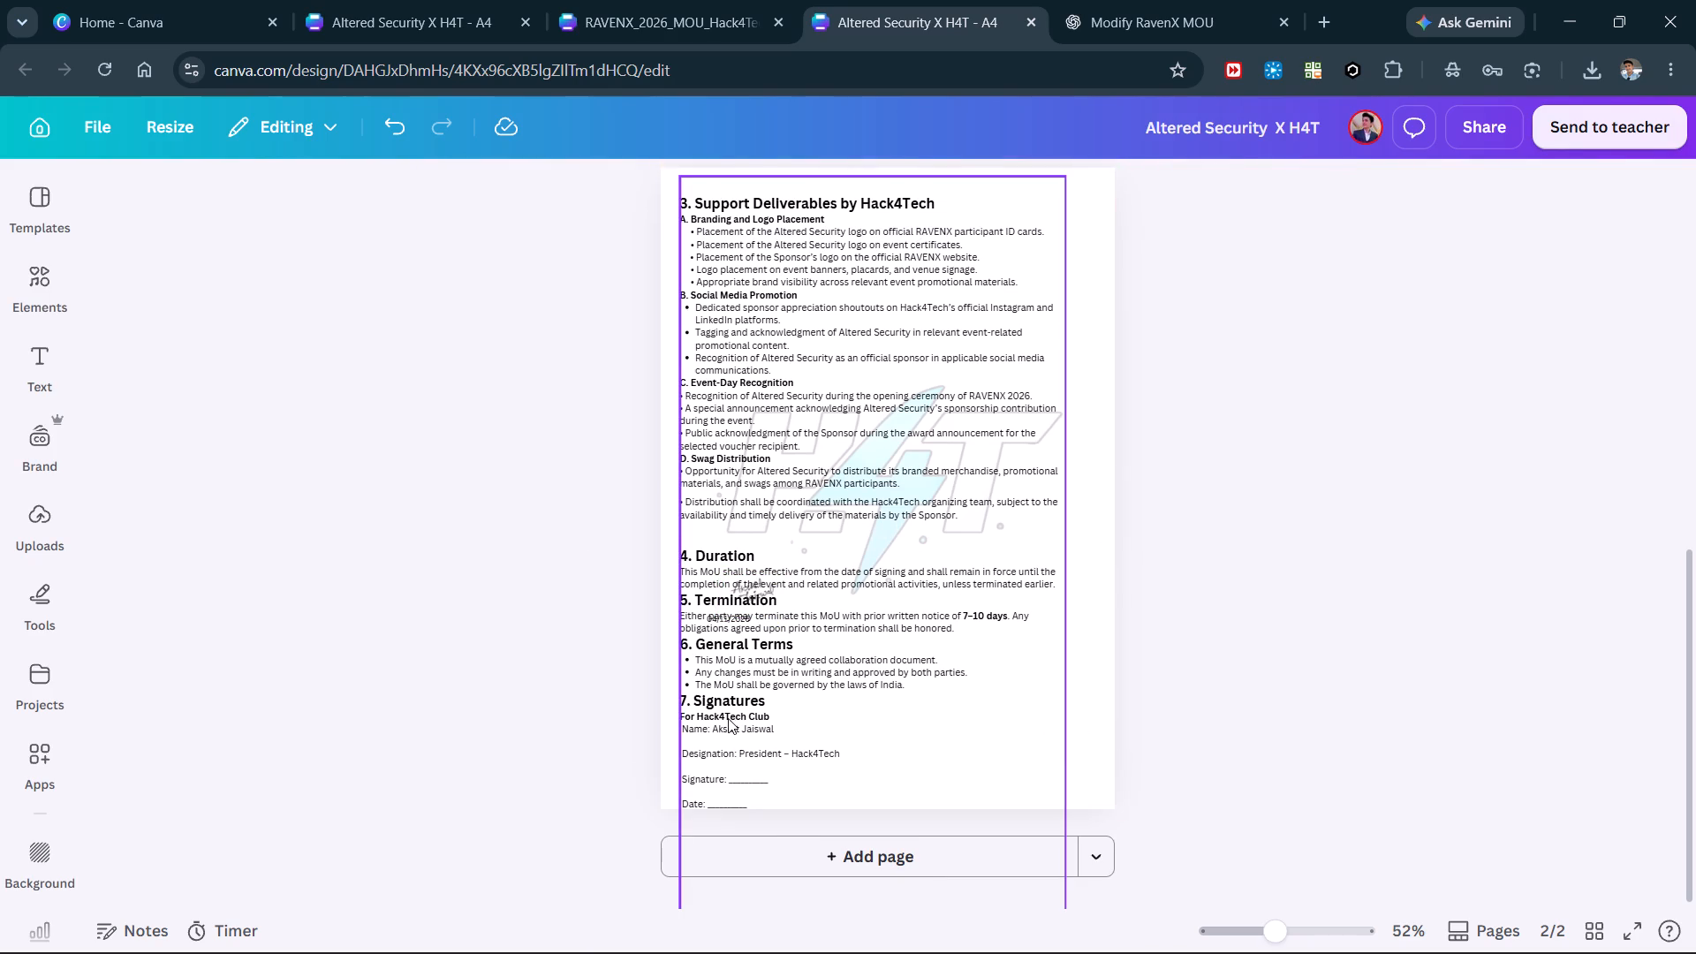
# Bold "timely delivery of the materials by the Sponsor" in the last Swag Distribution bullet.
pyautogui.doubleClick(749, 518)
pyautogui.click(791, 492)
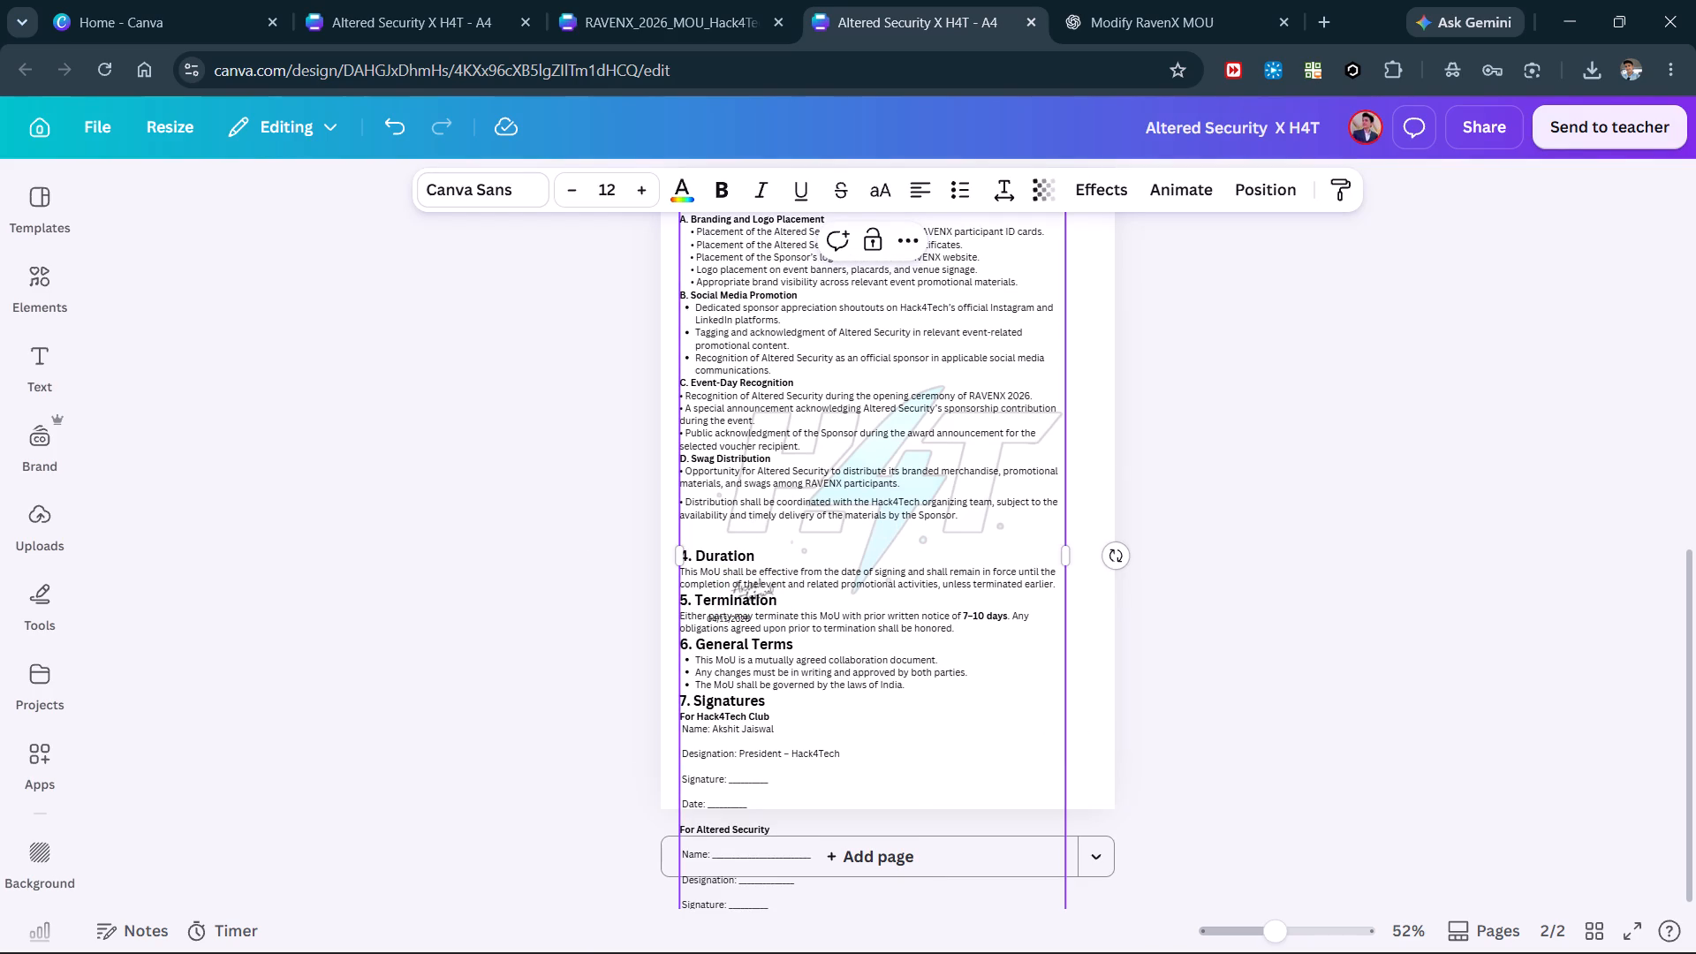
pyautogui.moveTo(746, 518); pyautogui.dragTo(944, 520)
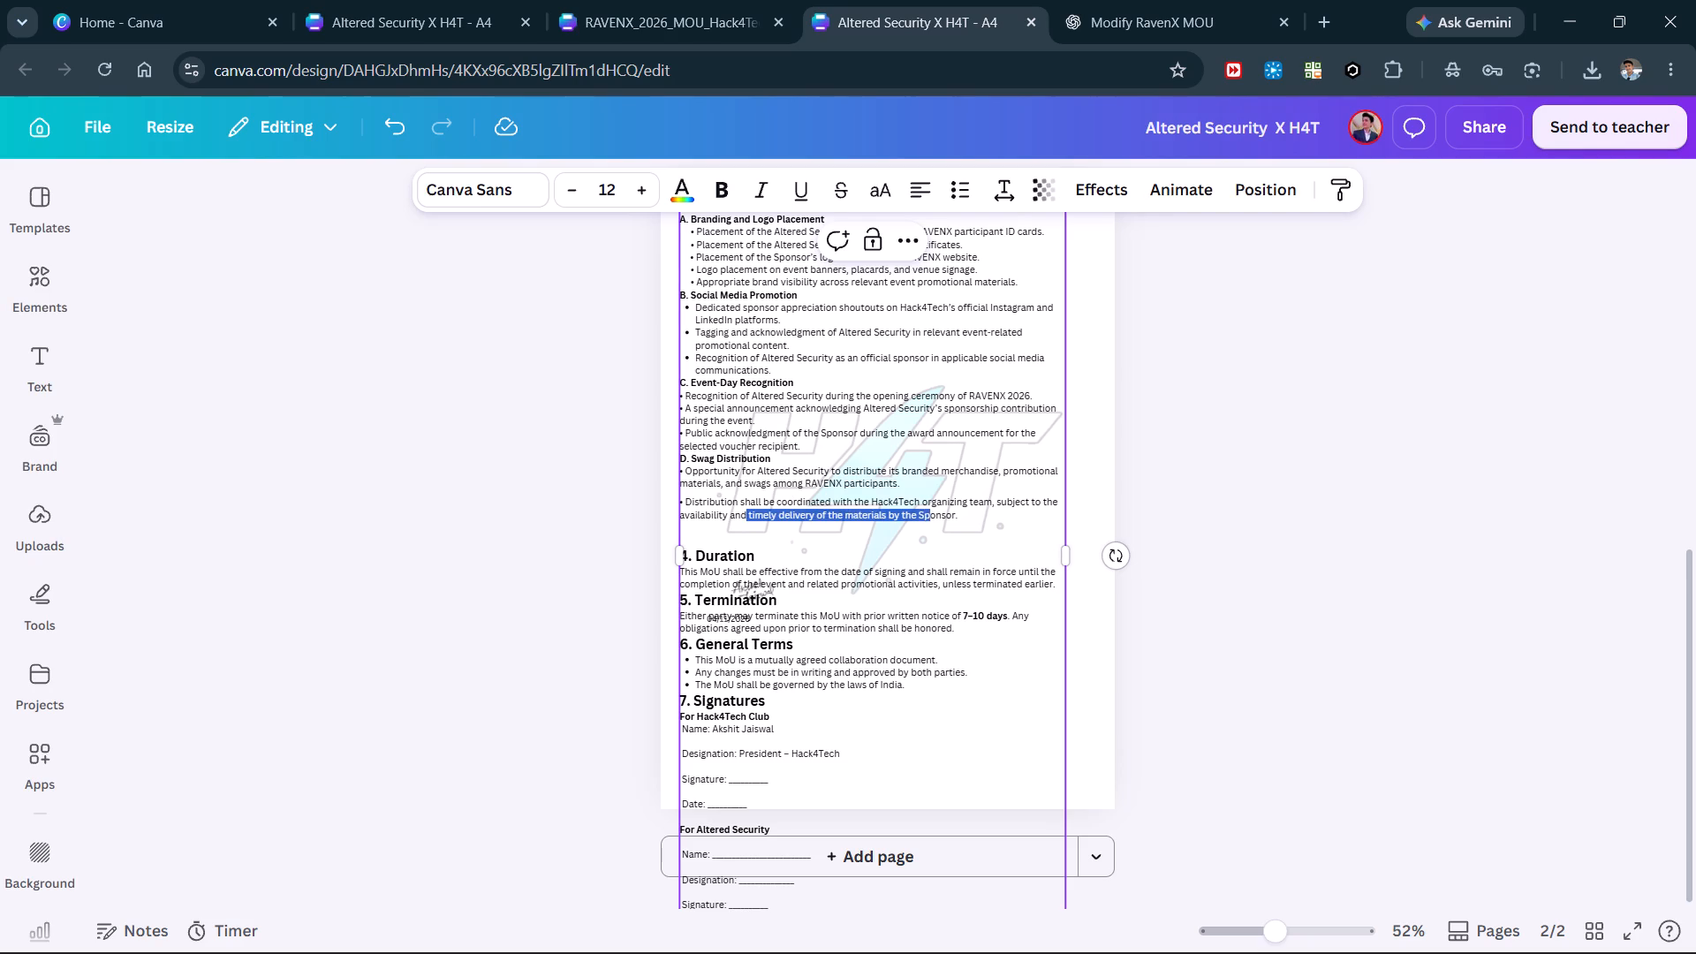
pyautogui.moveTo(944, 520); pyautogui.dragTo(954, 516)
pyautogui.hotkey('ctrl', 'b')
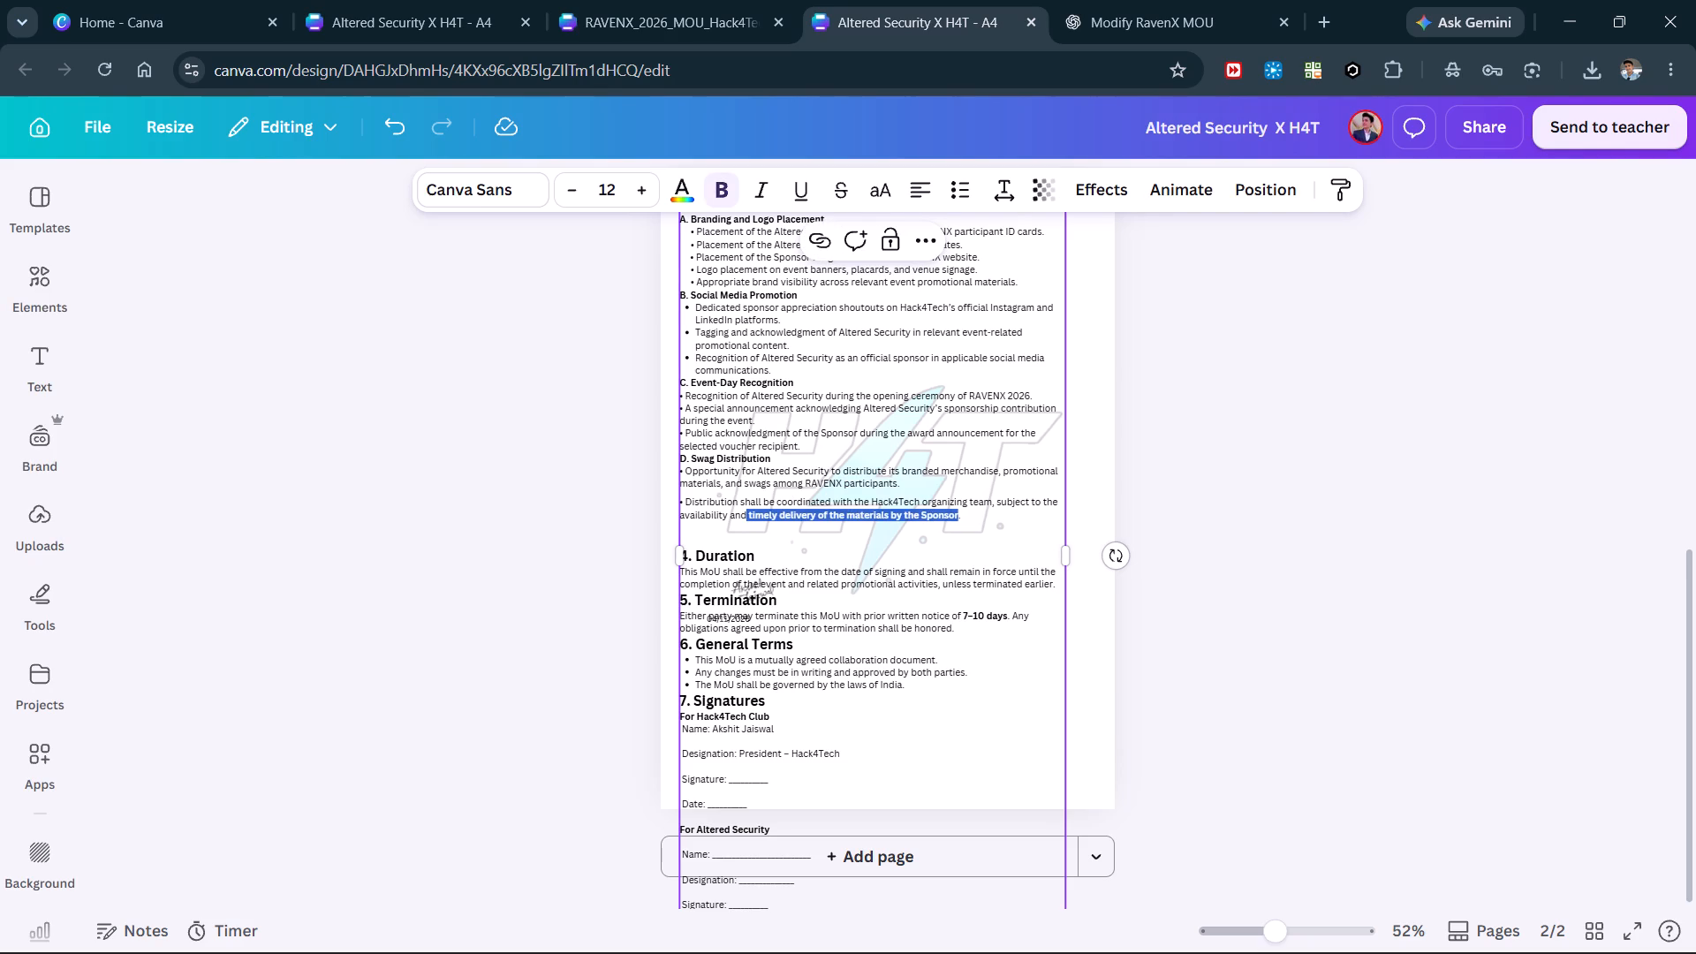
# Bold "Altered Security to distribute its branded merchandise" in the first Swag Distribution bullet.
pyautogui.click(804, 492)
pyautogui.moveTo(755, 473); pyautogui.dragTo(758, 473)
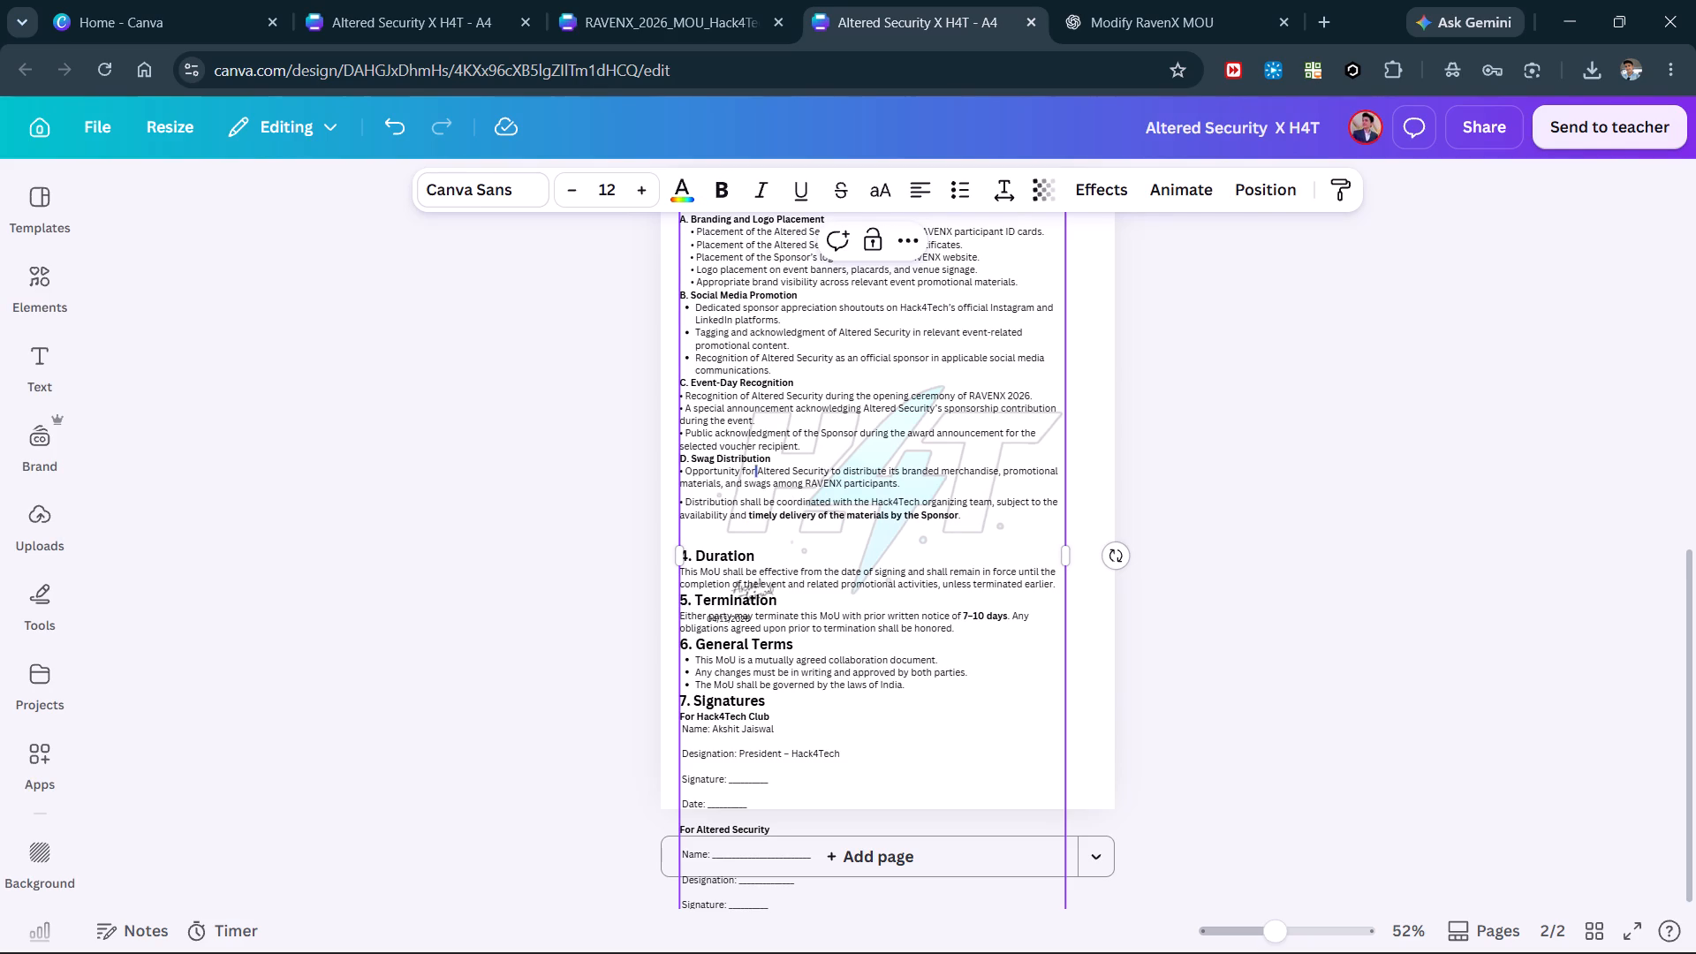
pyautogui.moveTo(758, 473); pyautogui.dragTo(996, 467)
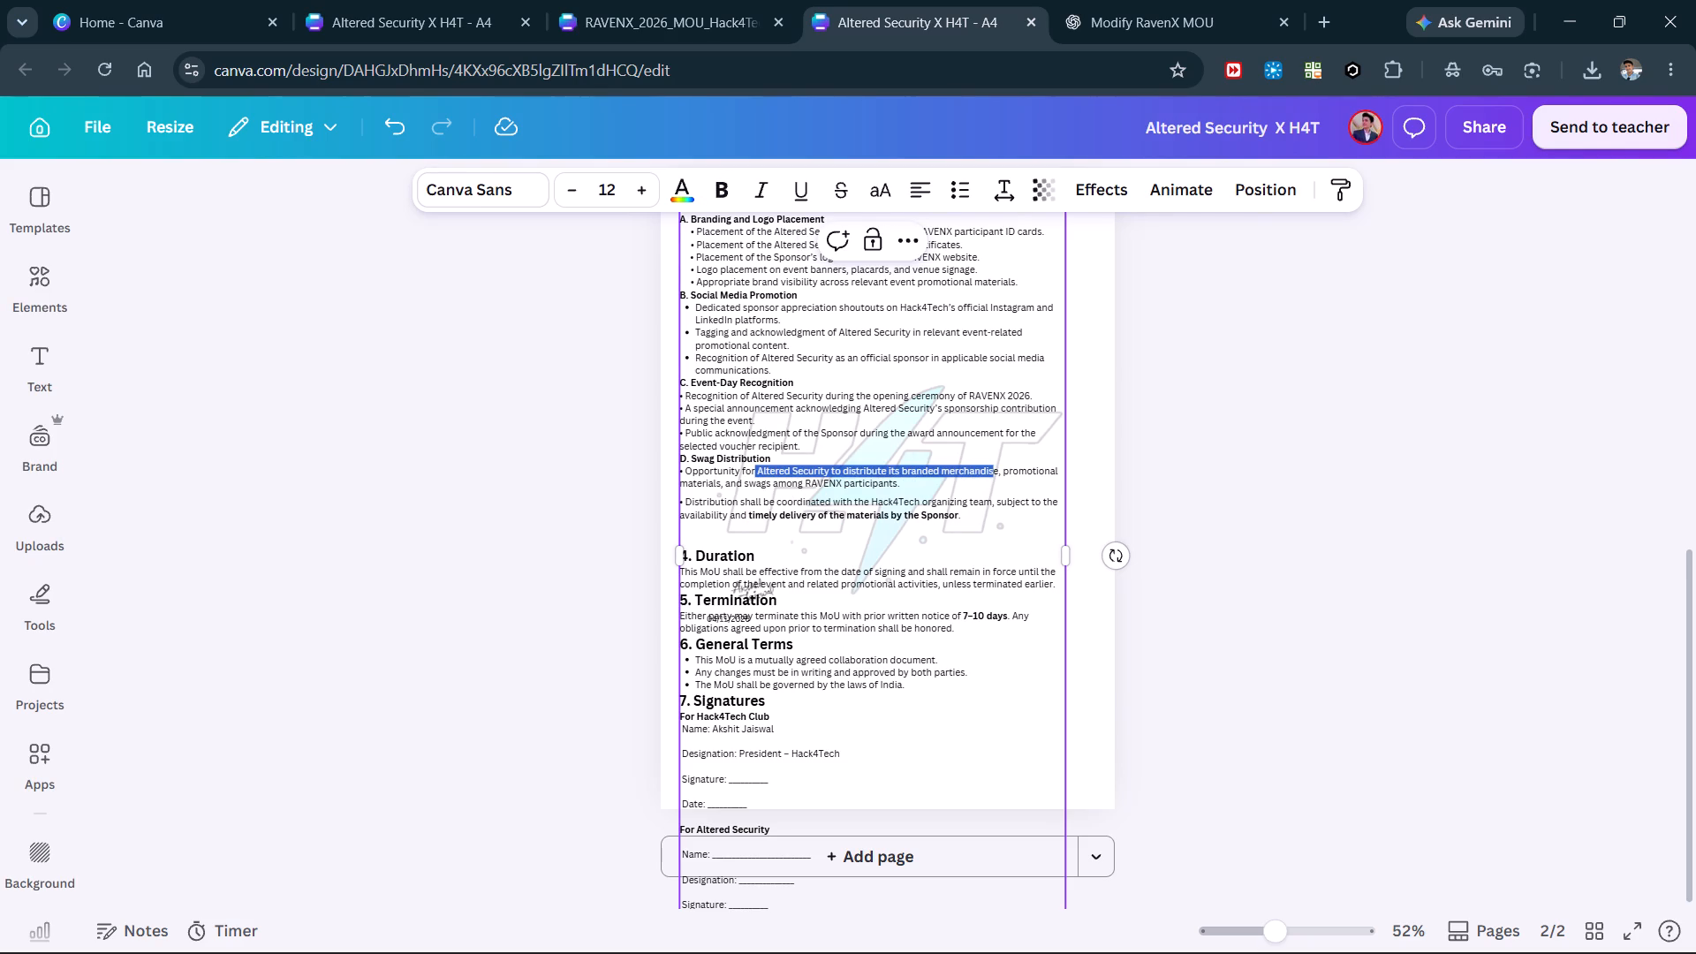
pyautogui.moveTo(996, 467); pyautogui.dragTo(999, 465)
pyautogui.hotkey('ctrl', 'b')
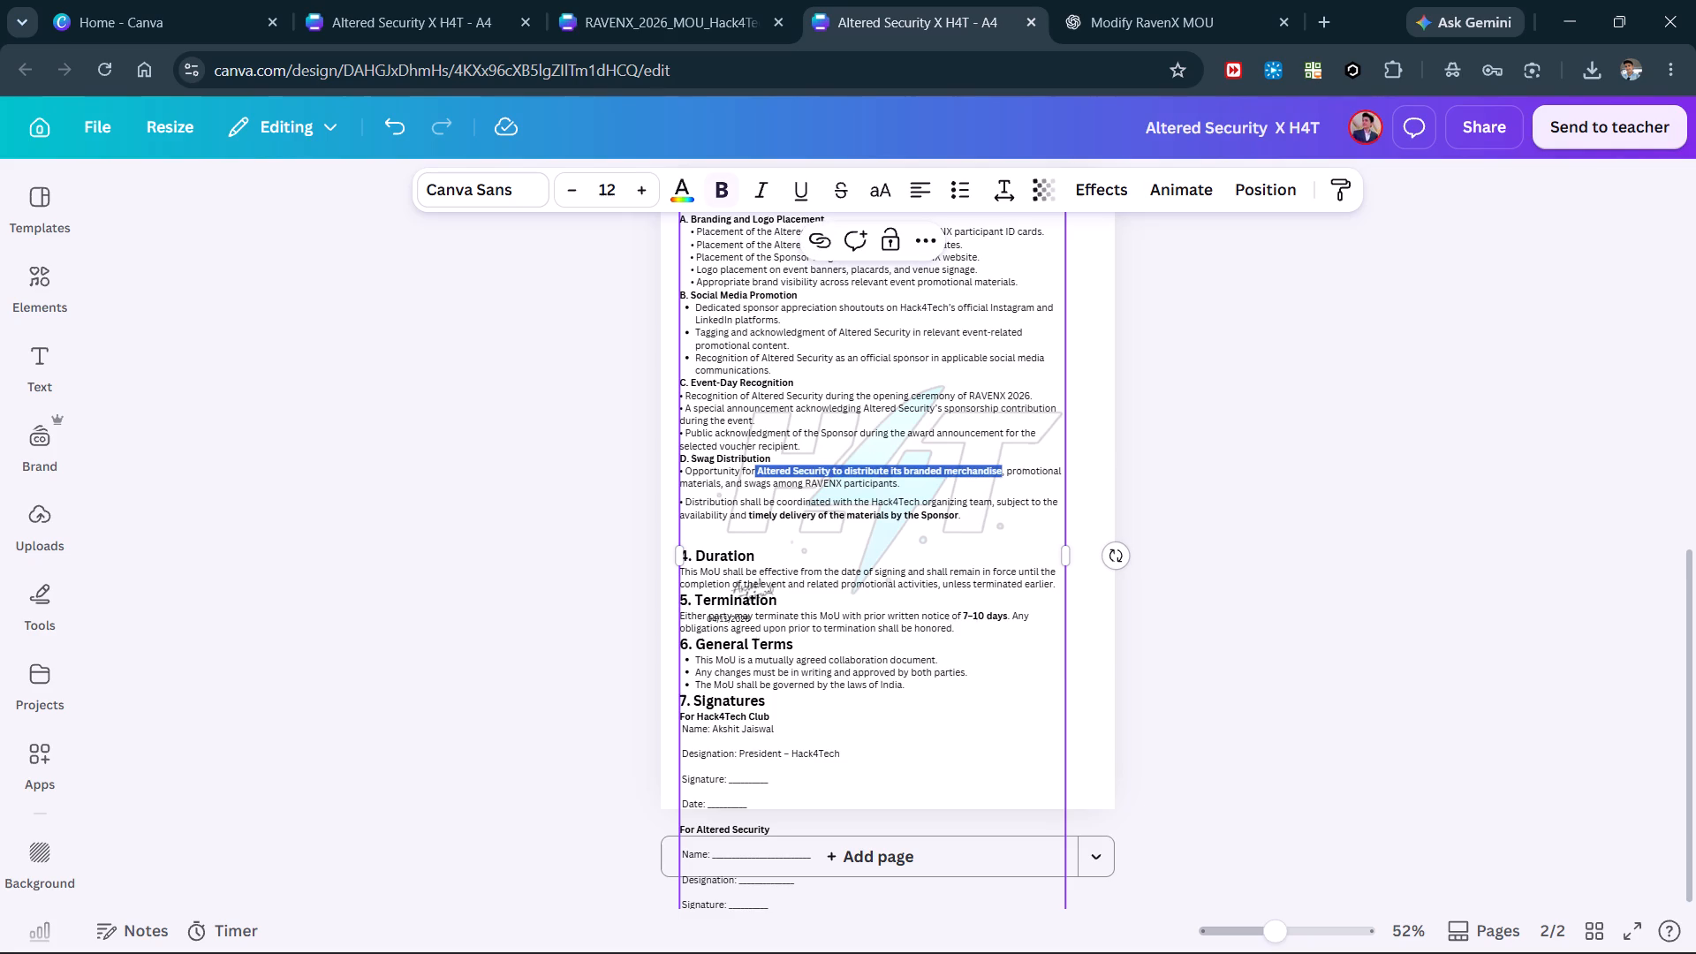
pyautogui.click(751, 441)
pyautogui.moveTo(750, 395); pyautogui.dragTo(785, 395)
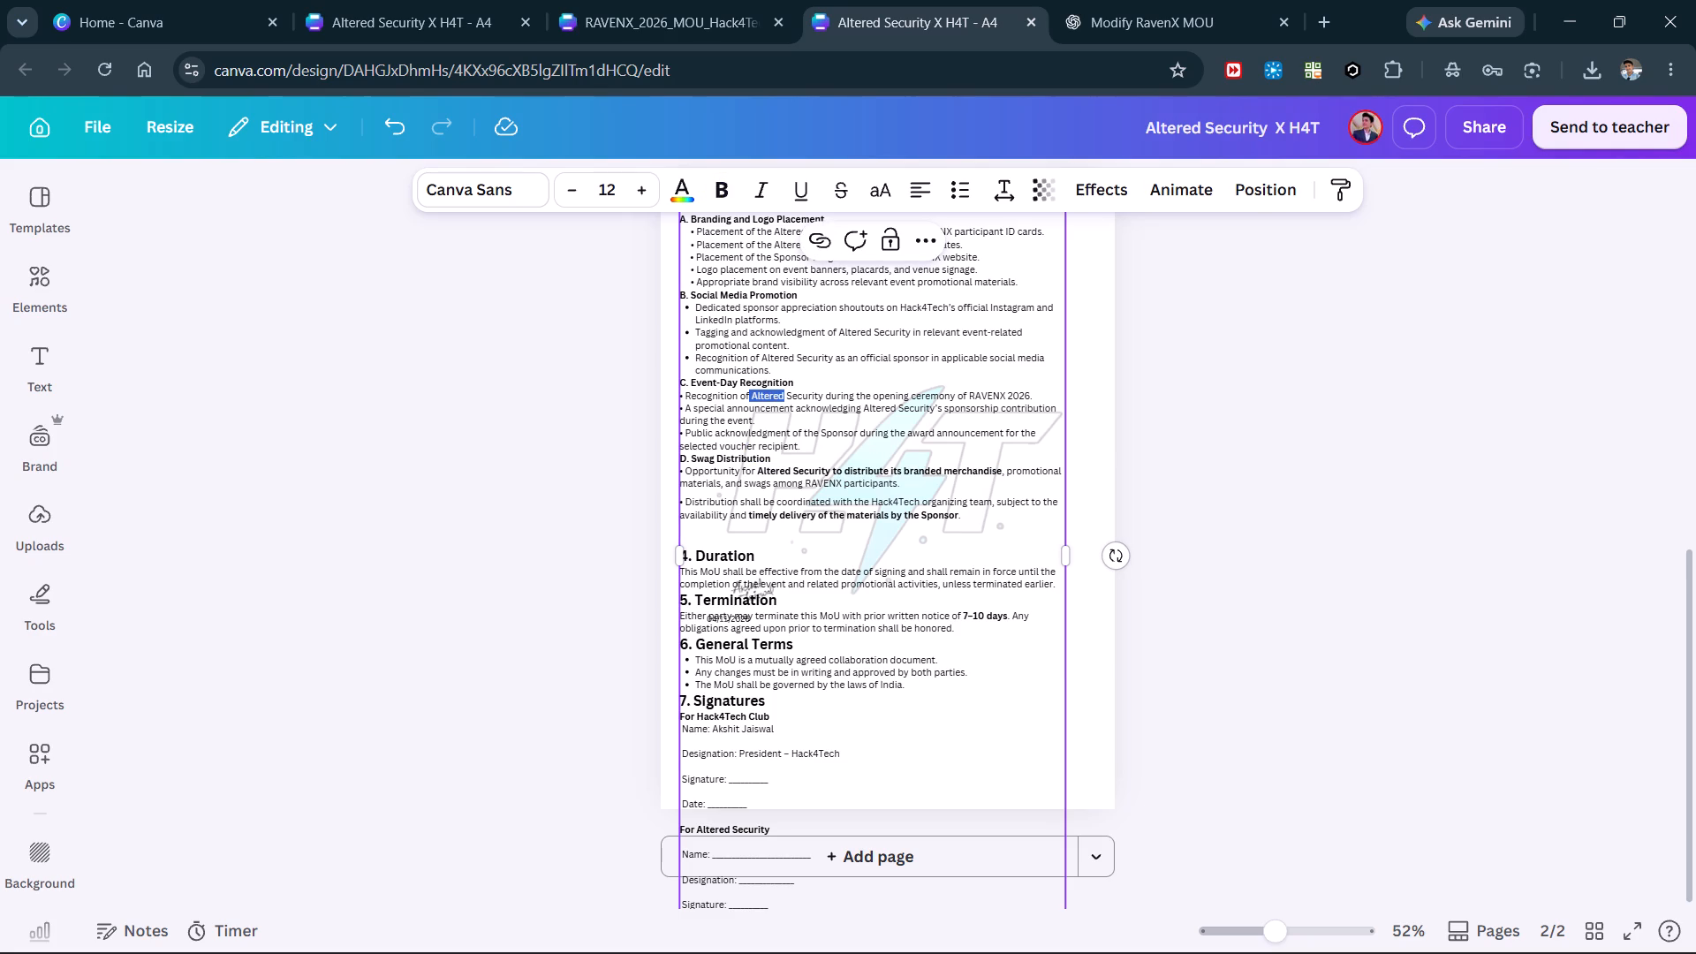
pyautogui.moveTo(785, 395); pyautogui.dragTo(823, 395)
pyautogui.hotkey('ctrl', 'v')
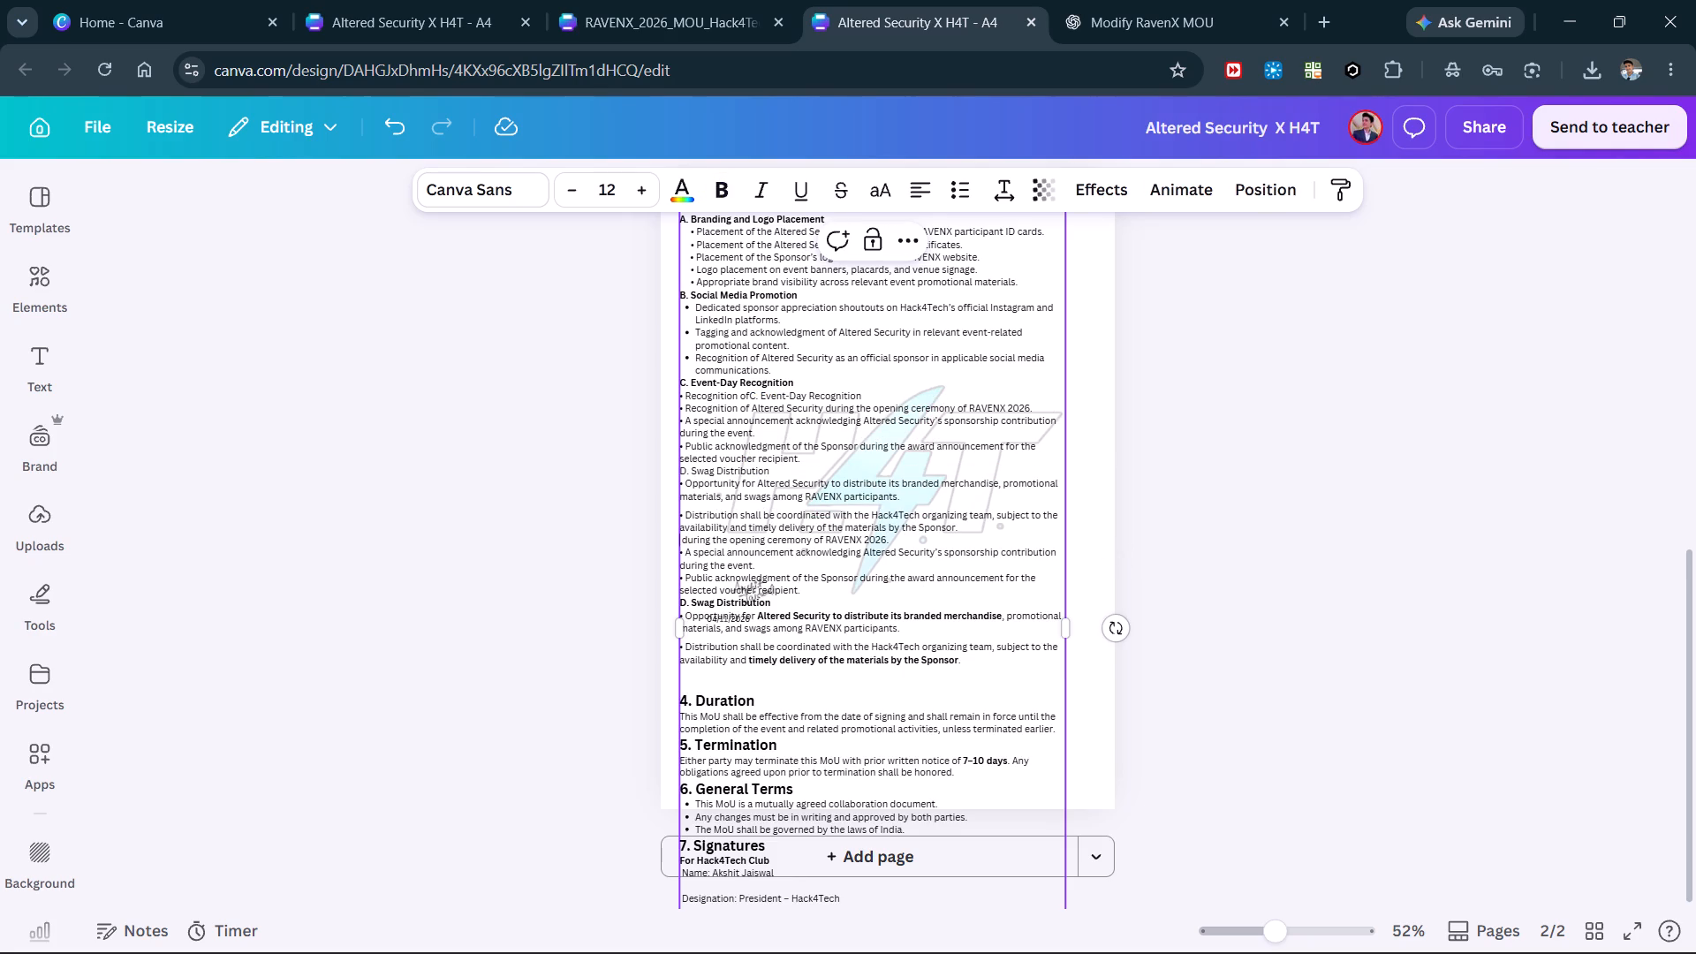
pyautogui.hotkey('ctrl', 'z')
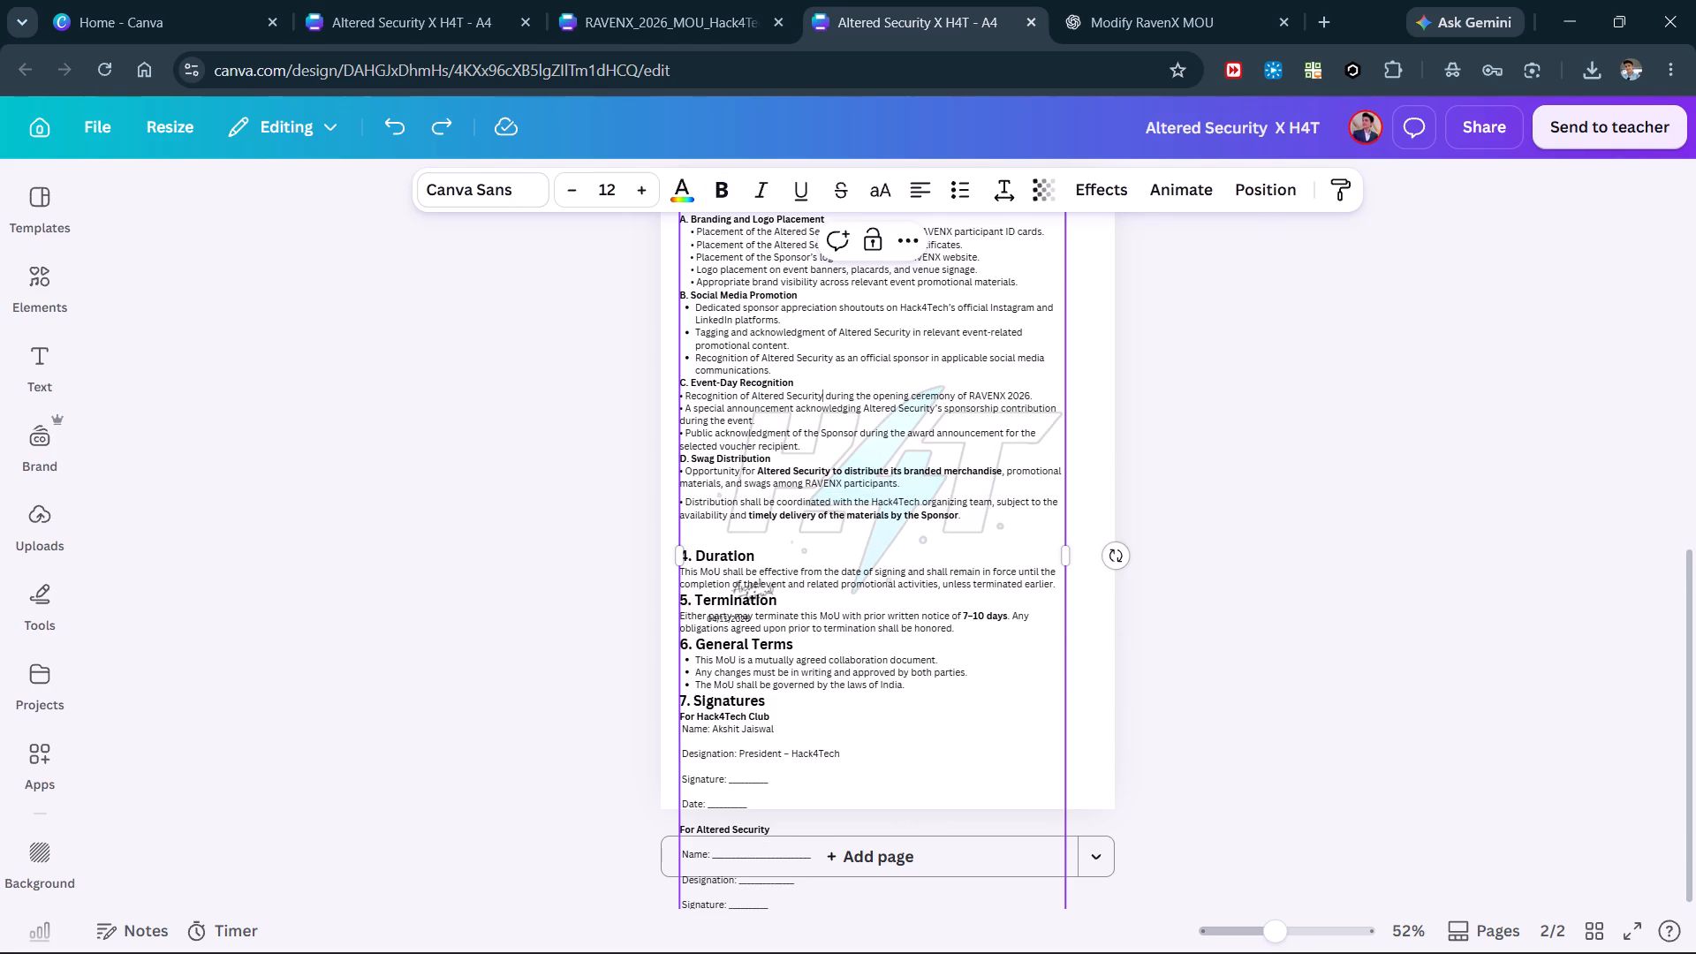
# Cut the whole For Altered Security signature block, from its heading to the Date line, out of the page 2 body text.
pyautogui.click(759, 592)
pyautogui.click(726, 627)
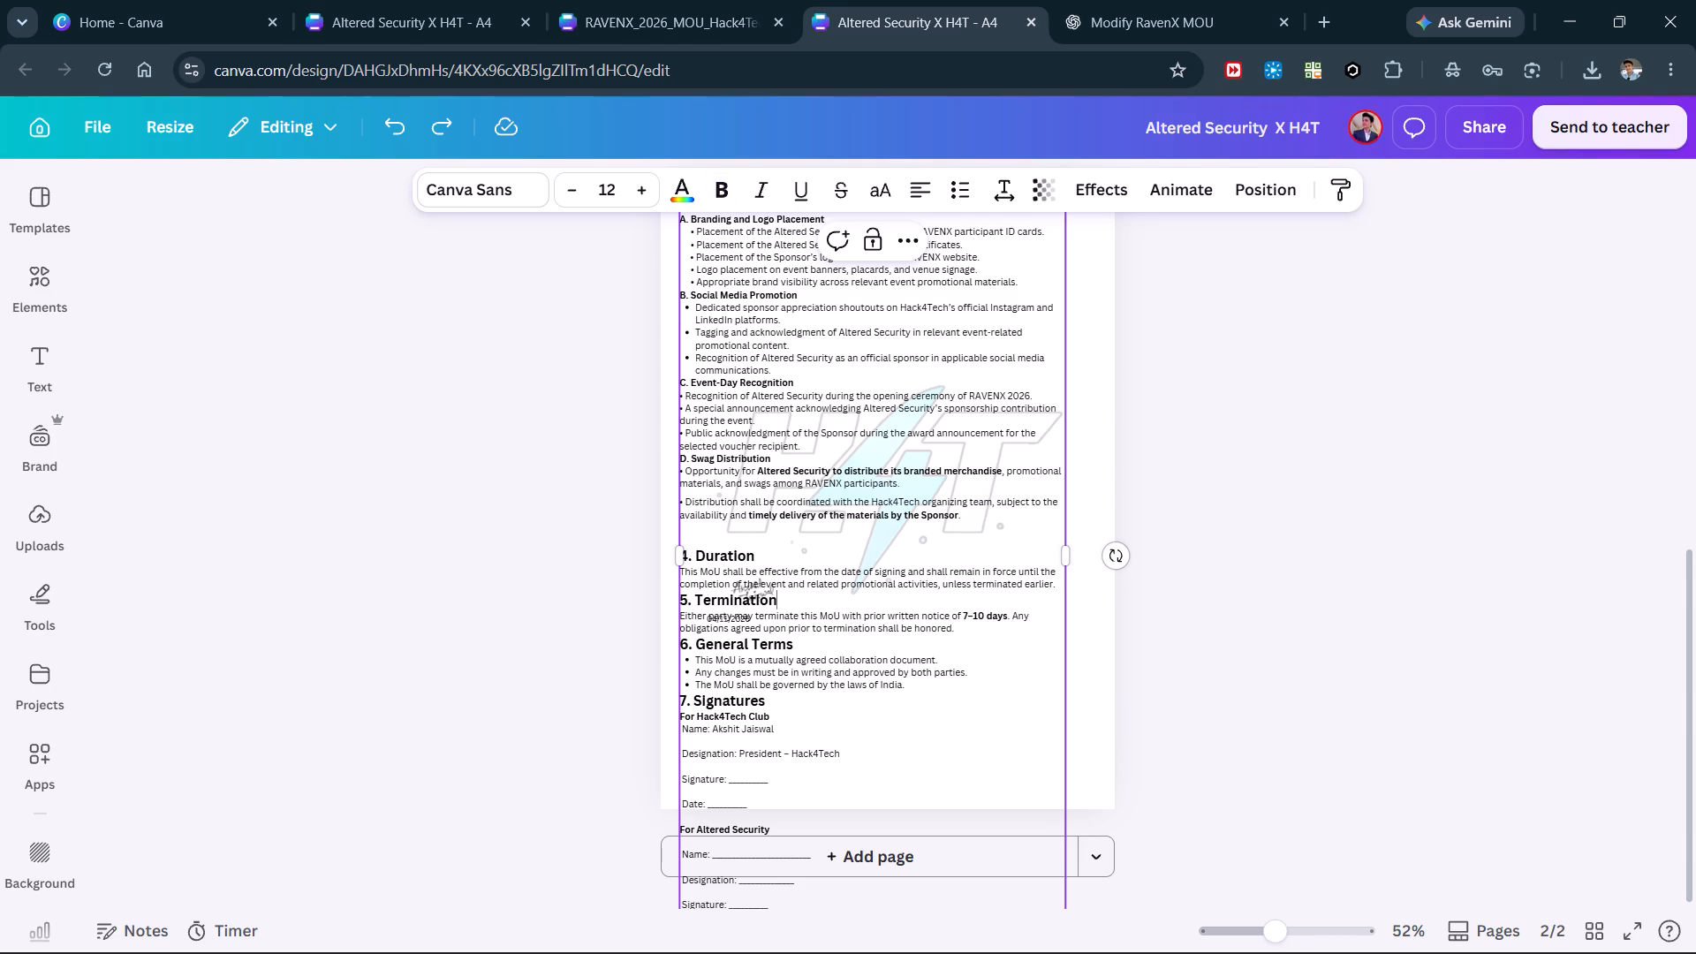
pyautogui.click(1041, 603)
pyautogui.click(806, 847)
pyautogui.moveTo(765, 821); pyautogui.dragTo(785, 853)
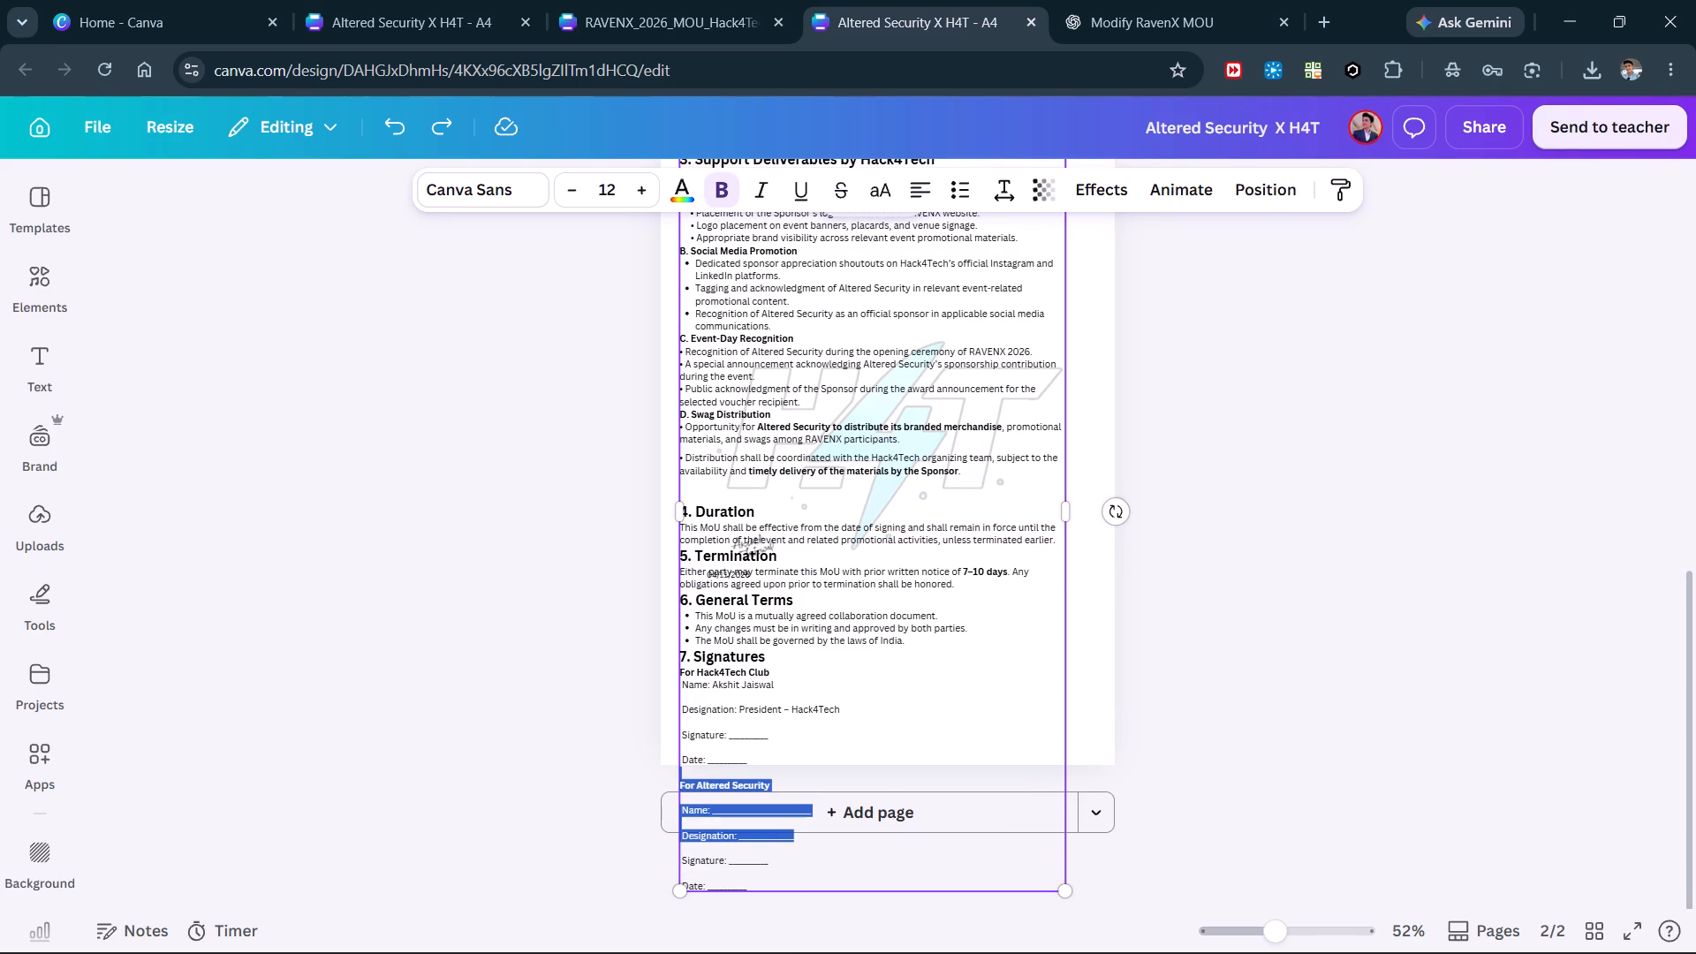
pyautogui.moveTo(785, 853); pyautogui.dragTo(785, 888)
pyautogui.hotkey('ctrl', 'x')
pyautogui.click(1398, 676)
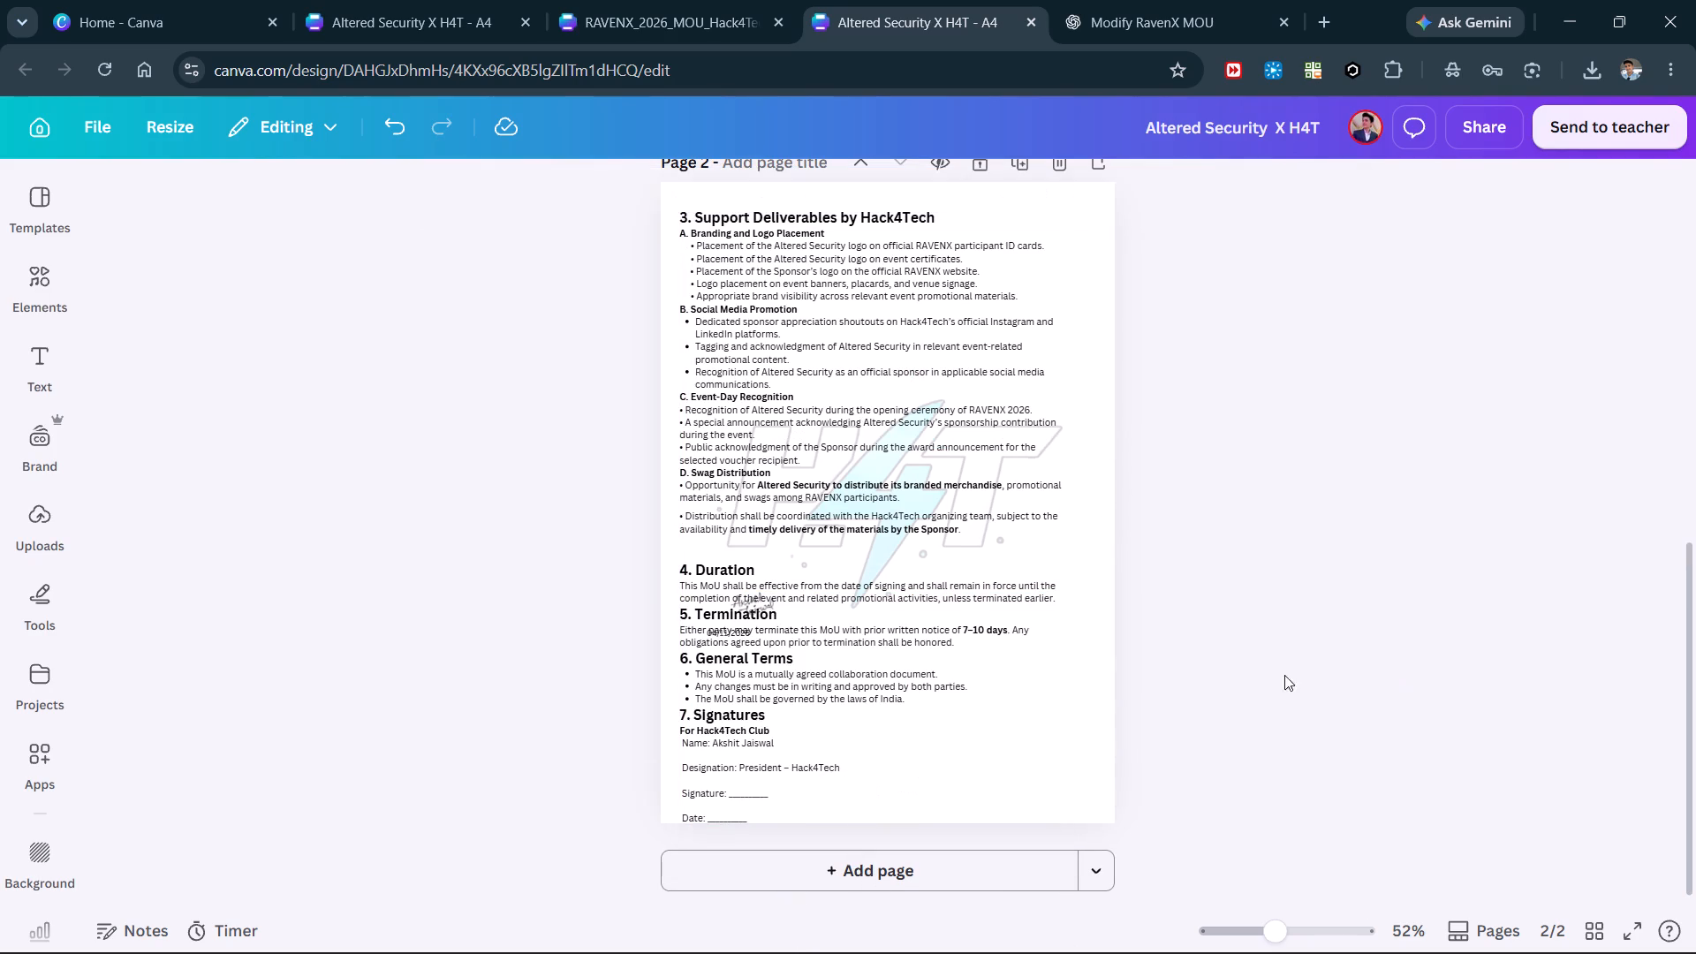
# Move the page 2 body text box slightly up and toward the left margin so its last line fits on the page.
pyautogui.click(893, 769)
pyautogui.scroll(1, 893, 769)
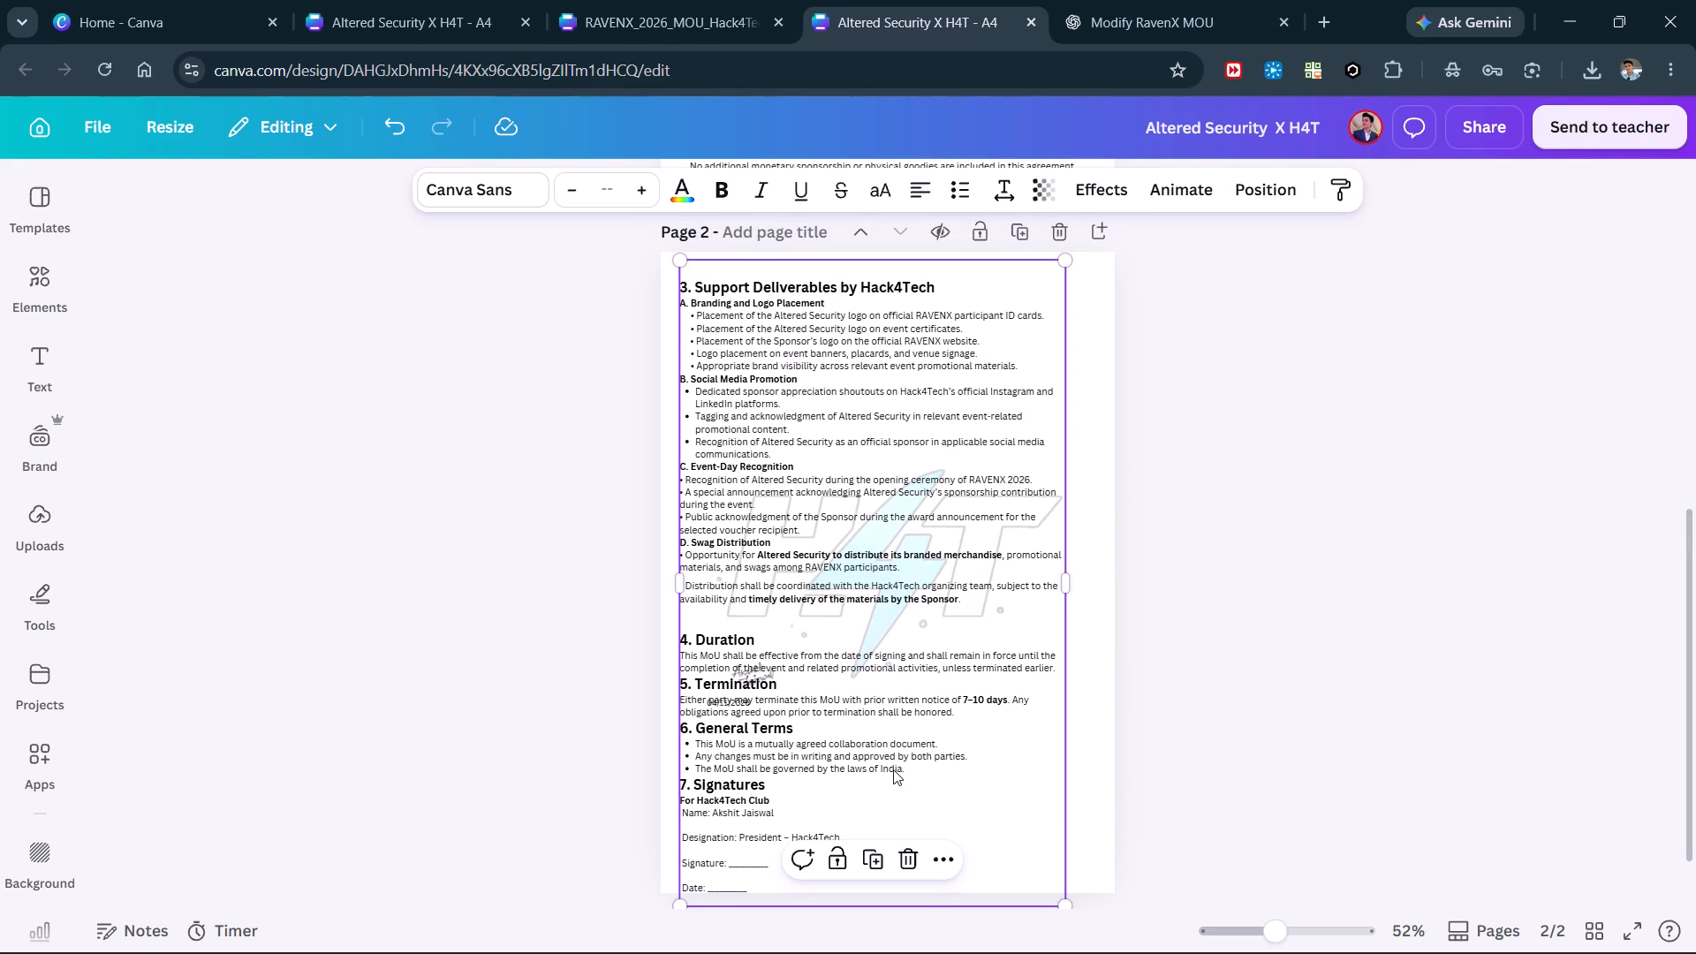
pyautogui.moveTo(893, 769); pyautogui.dragTo(885, 755)
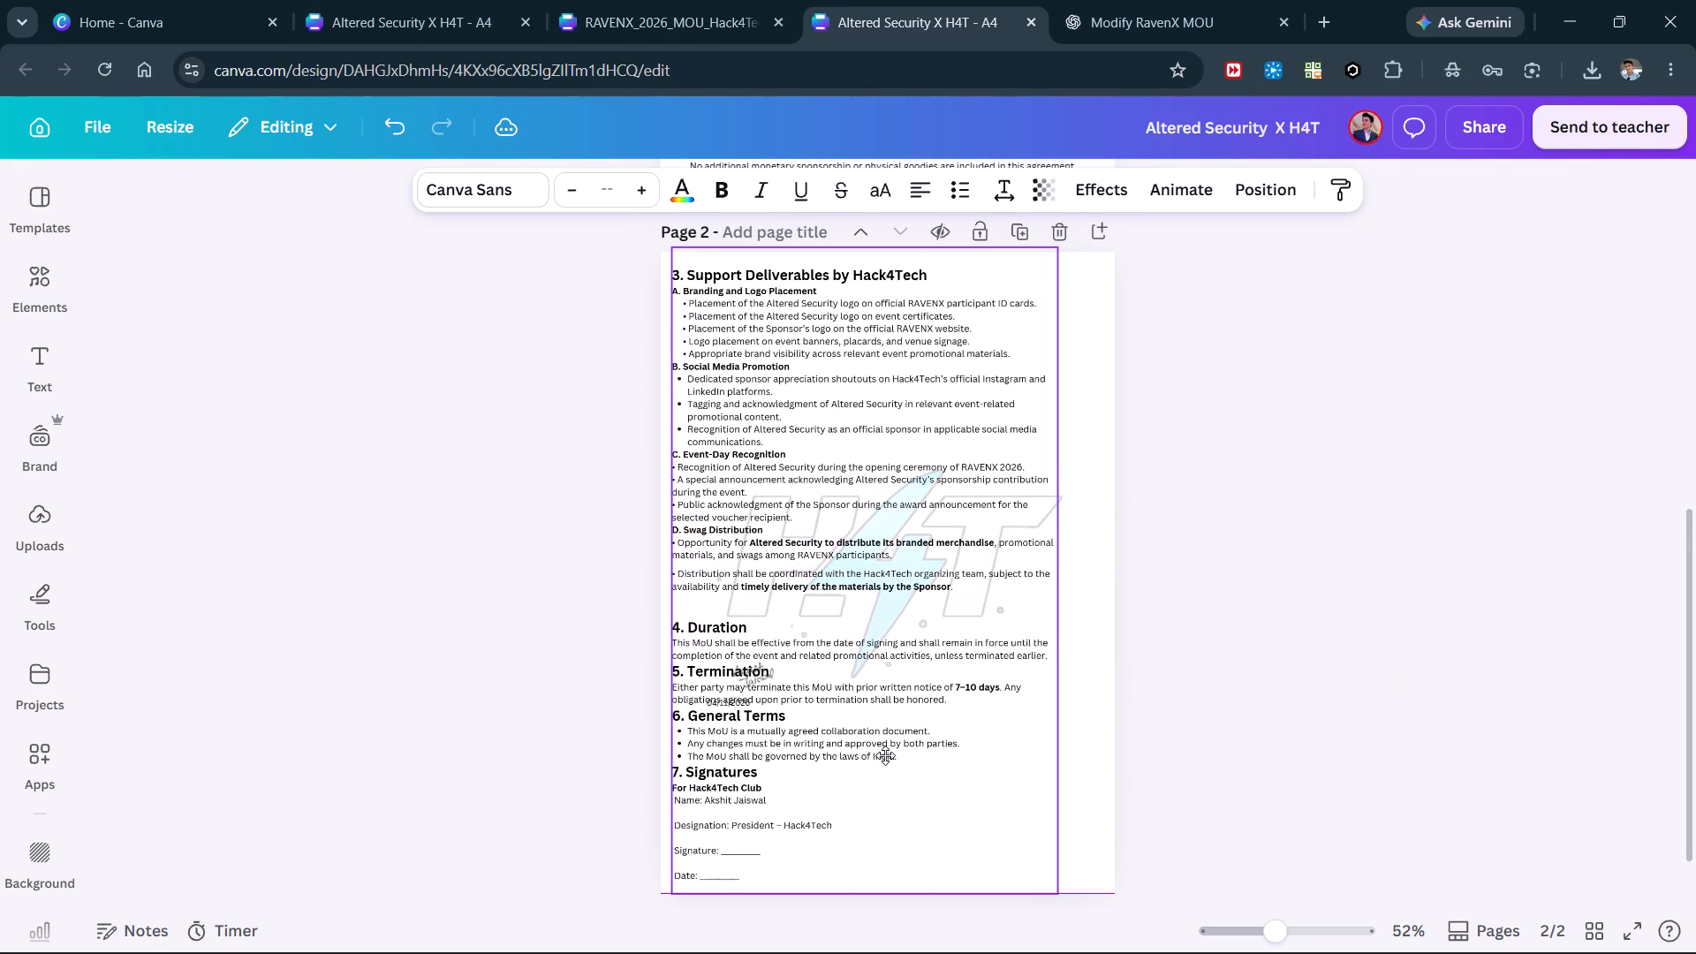
pyautogui.moveTo(885, 755); pyautogui.dragTo(886, 755)
# Move the handwritten signature and the date text onto the Signature and Date lines under For Hack4Tech Club.
pyautogui.moveTo(753, 671); pyautogui.dragTo(753, 816)
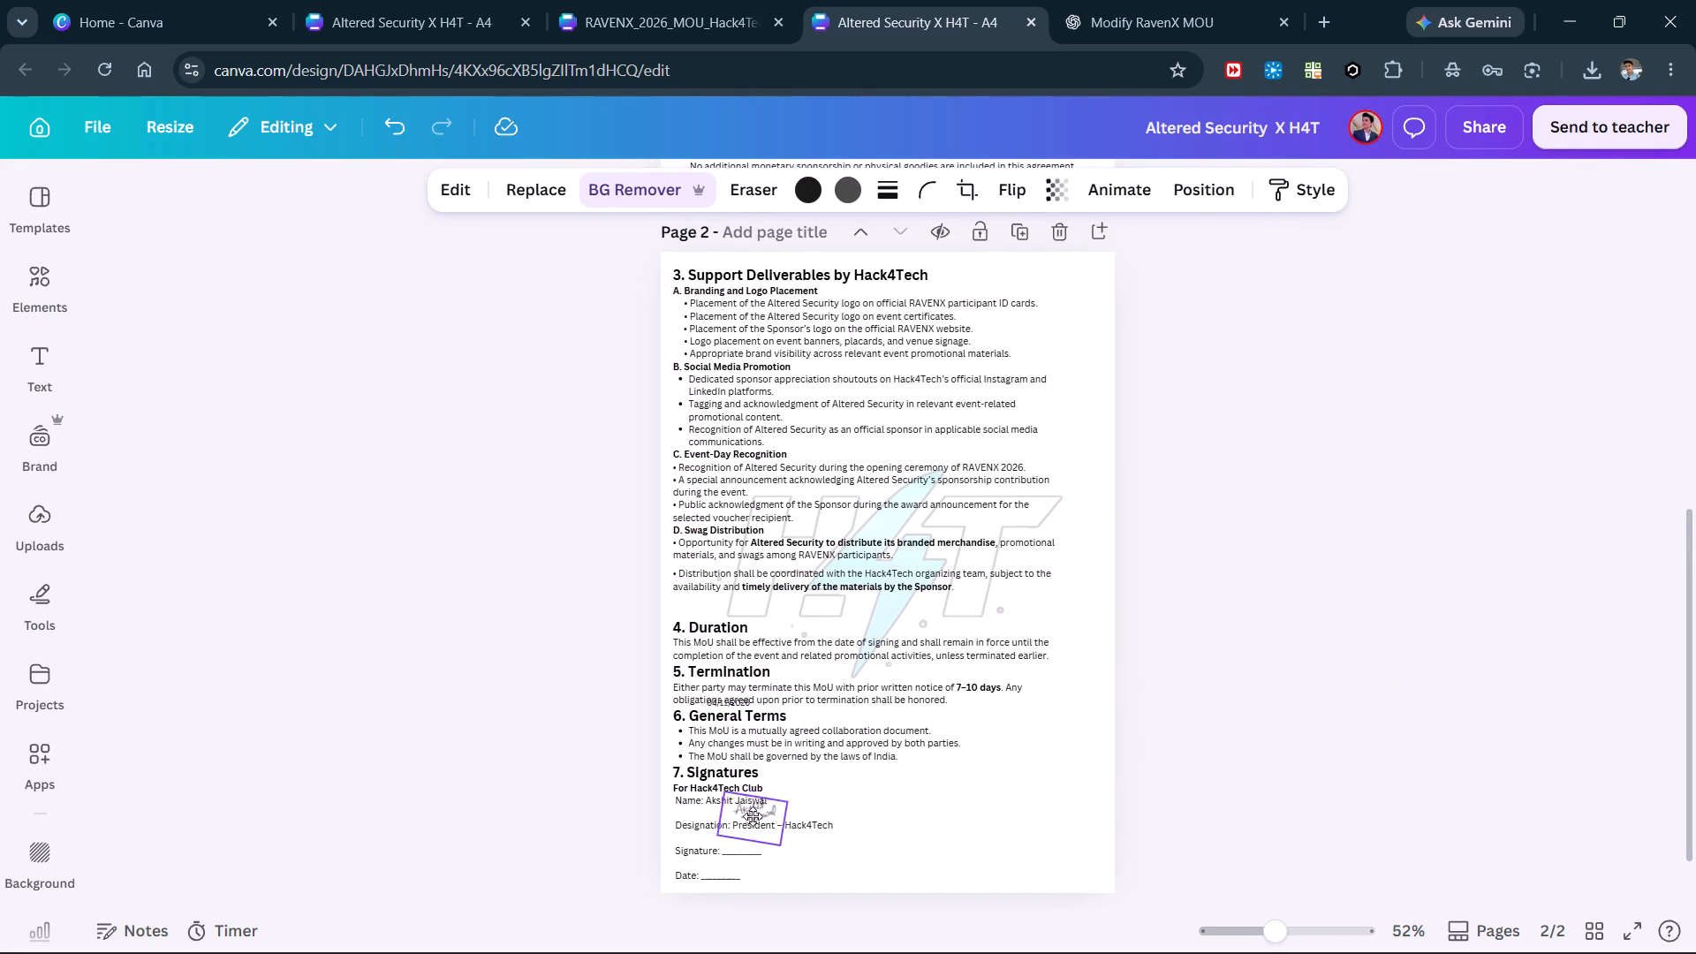
pyautogui.moveTo(753, 816); pyautogui.dragTo(746, 842)
pyautogui.moveTo(727, 704); pyautogui.dragTo(729, 712)
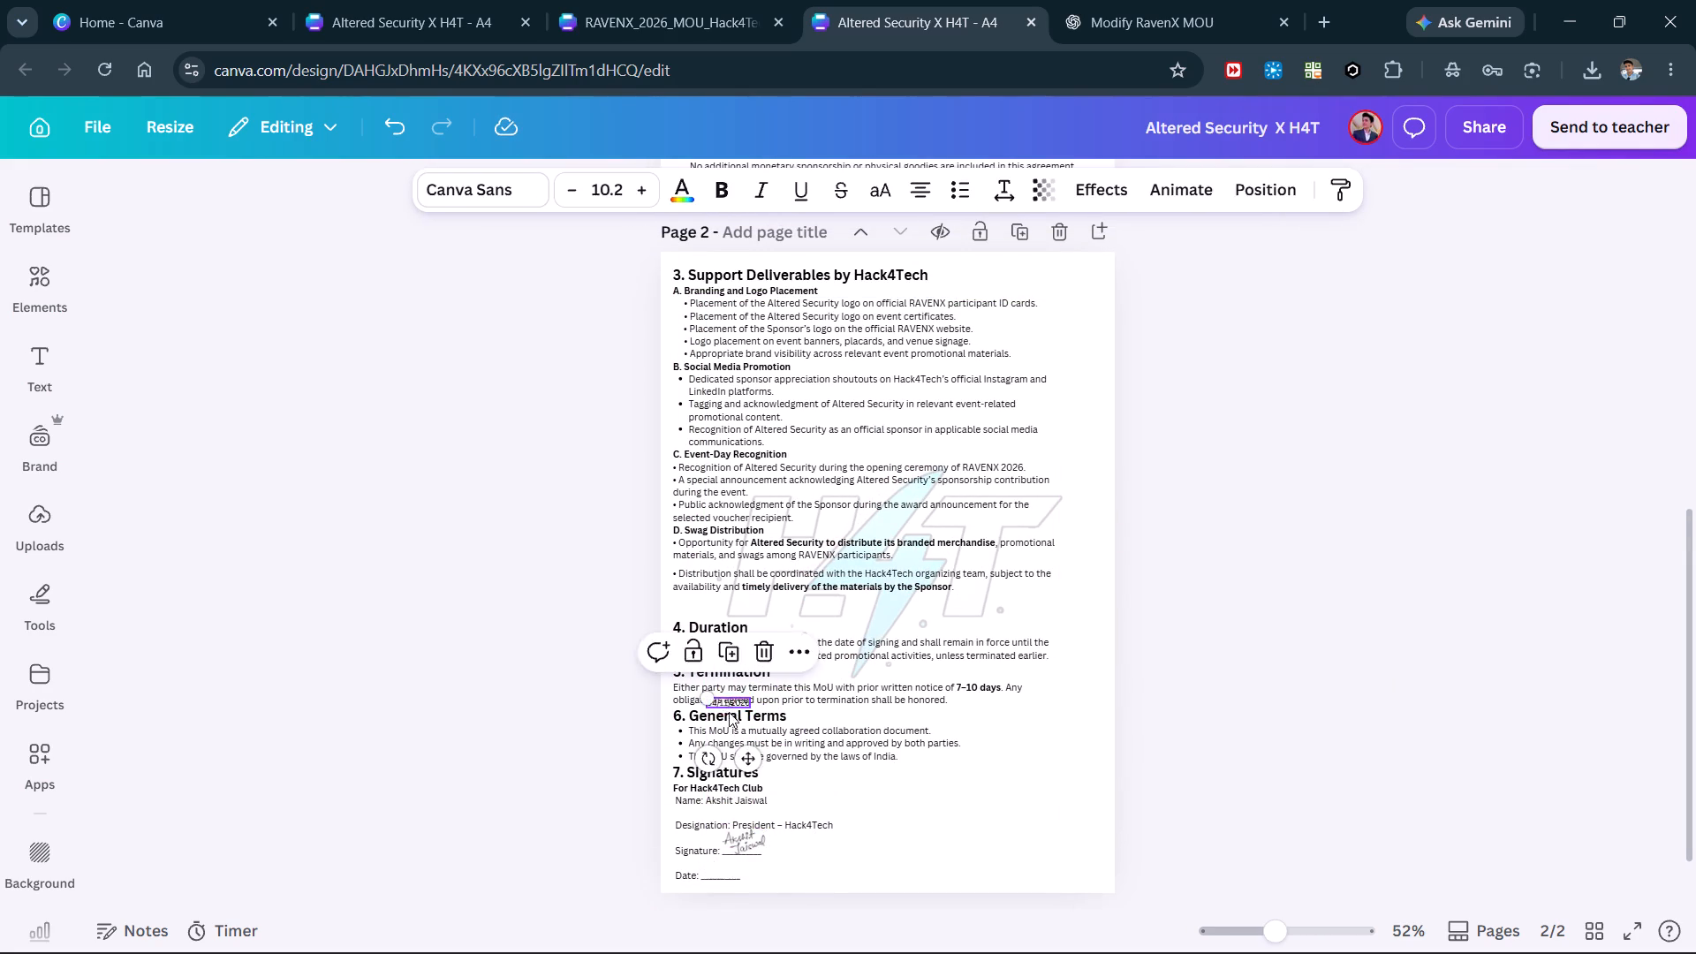
pyautogui.moveTo(729, 712); pyautogui.dragTo(724, 876)
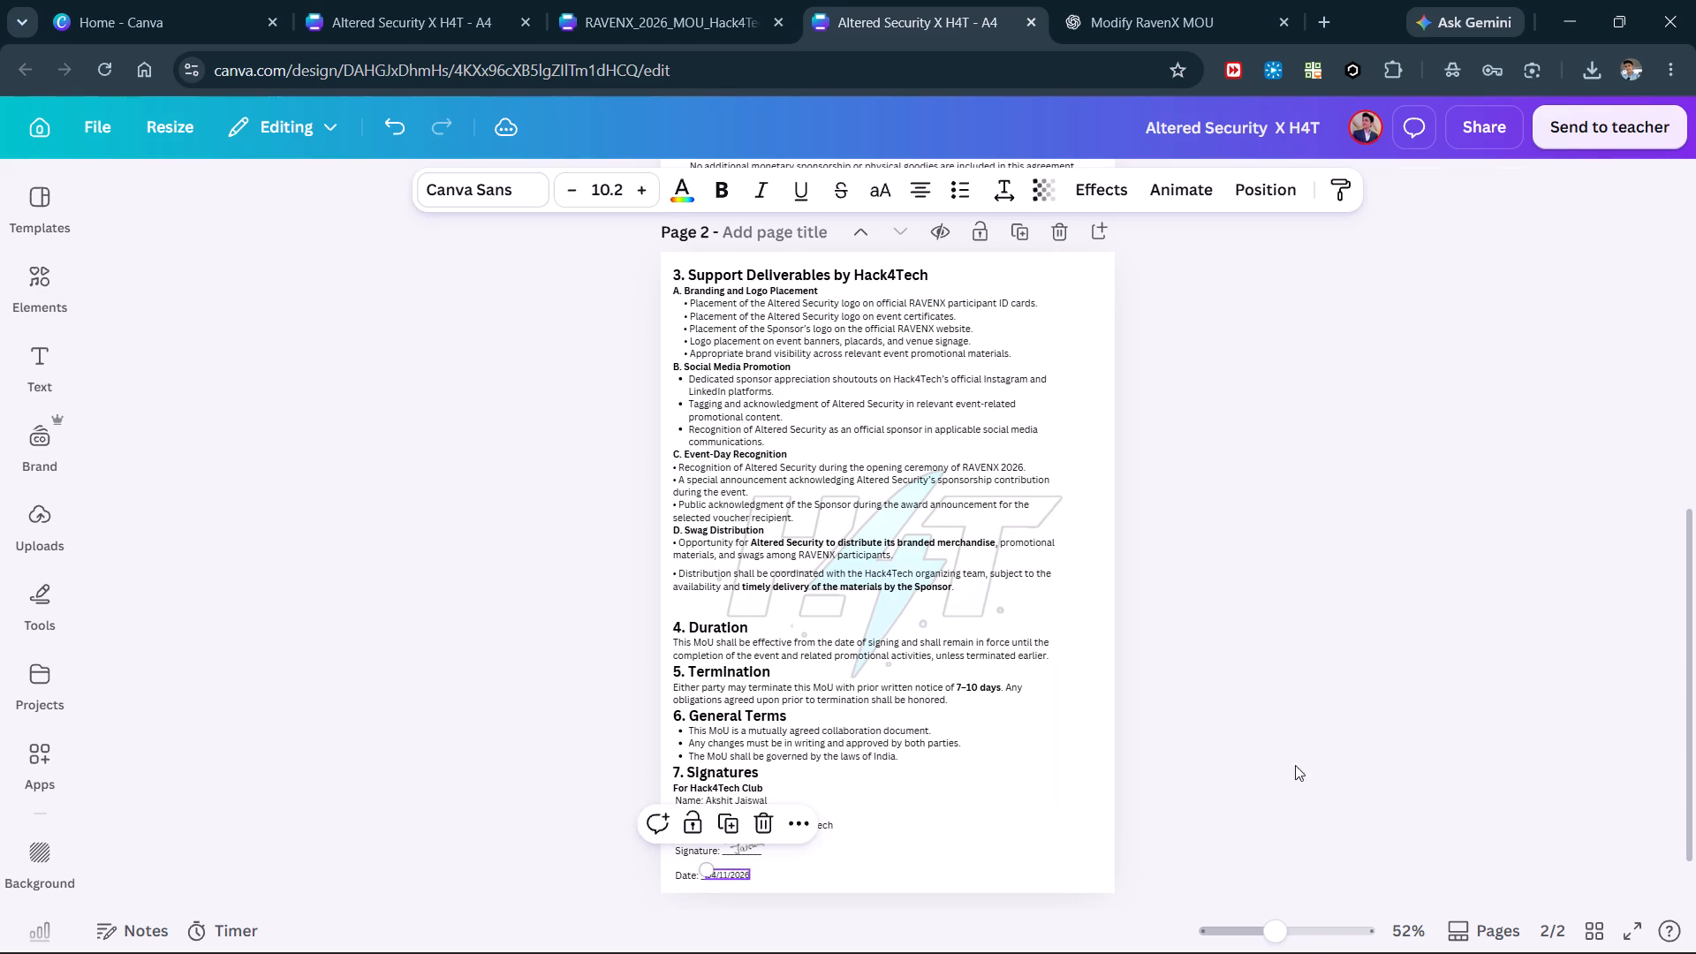
# Paste the For Altered Security block as a separate text box on page 2, left-align it and enlarge its text to size 20.
pyautogui.click(1440, 719)
pyautogui.hotkey('ctrl', 'v')
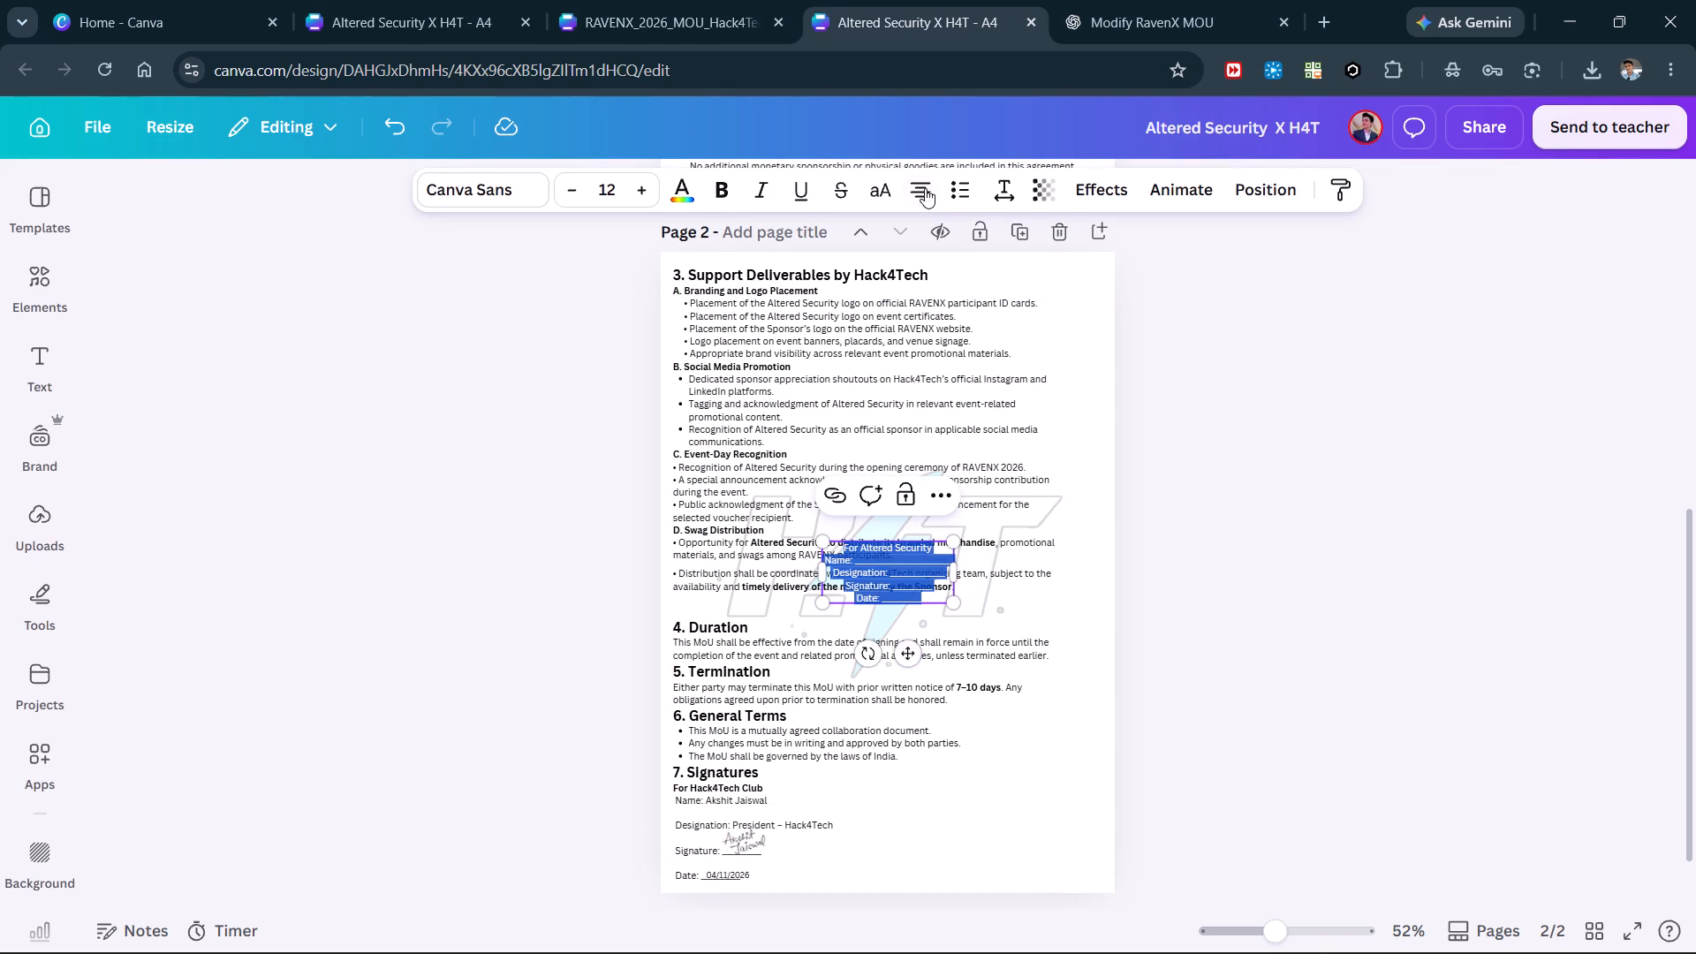
pyautogui.click(921, 198)
pyautogui.moveTo(953, 602); pyautogui.dragTo(1016, 693)
# Place the For Altered Security text box beside the Hack4Tech Club signature block, under 7. Signatures.
pyautogui.moveTo(941, 582); pyautogui.dragTo(994, 806)
pyautogui.click(1333, 708)
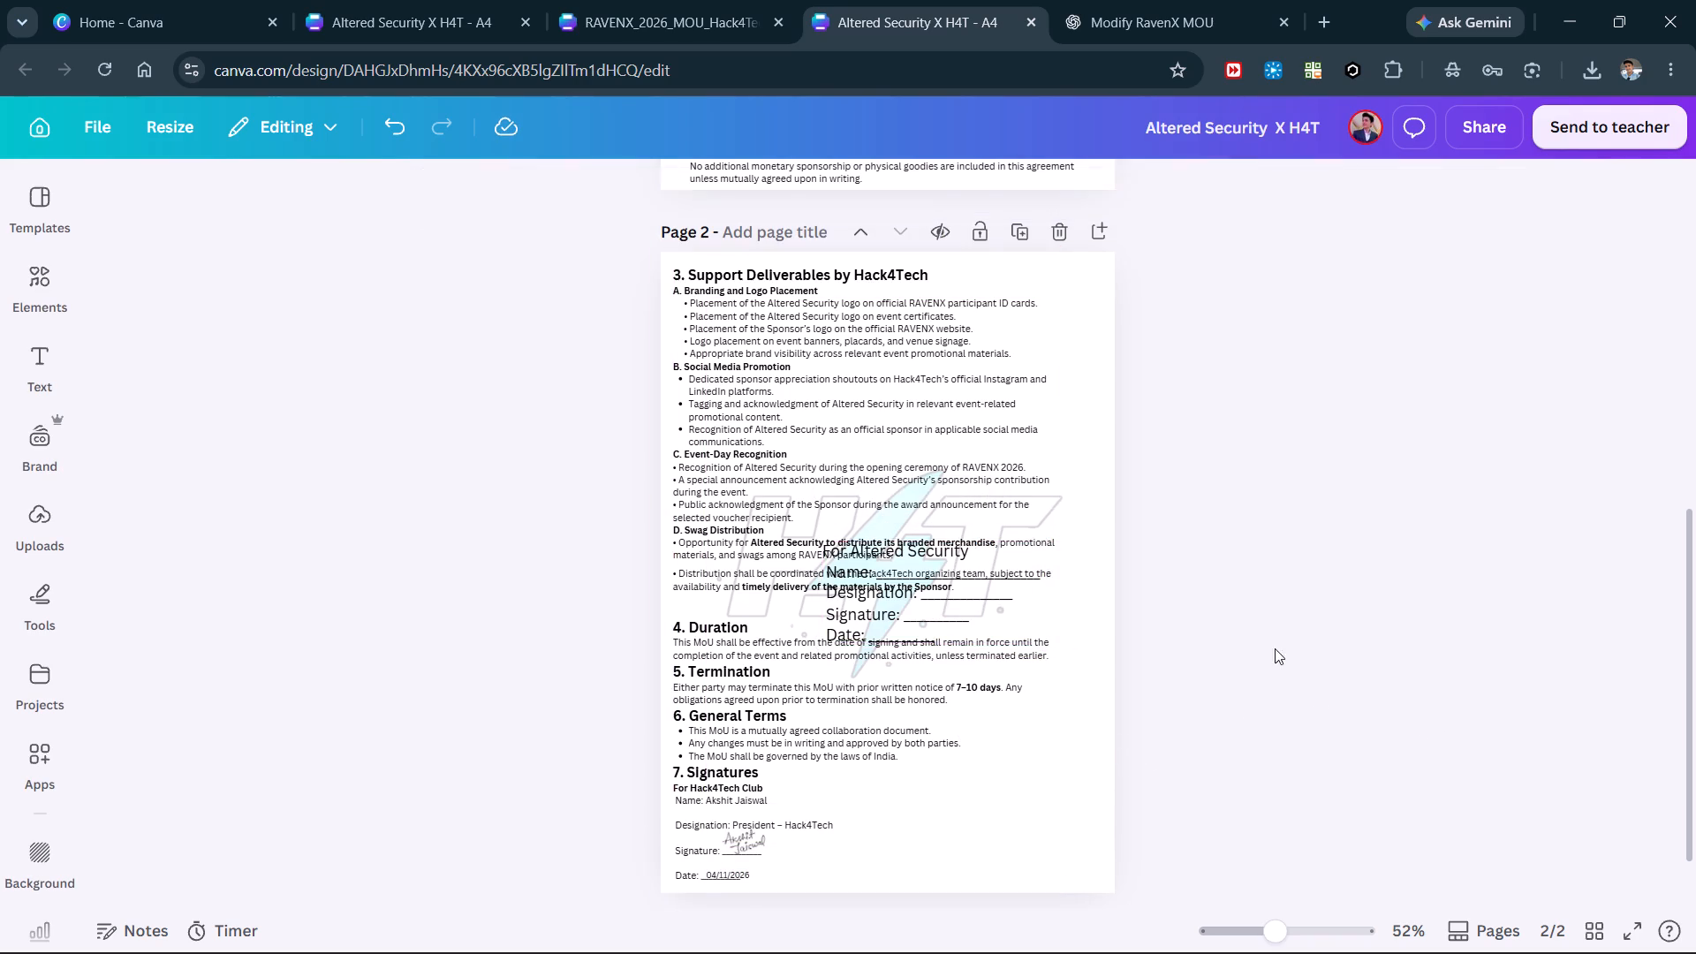
pyautogui.moveTo(927, 560); pyautogui.dragTo(963, 794)
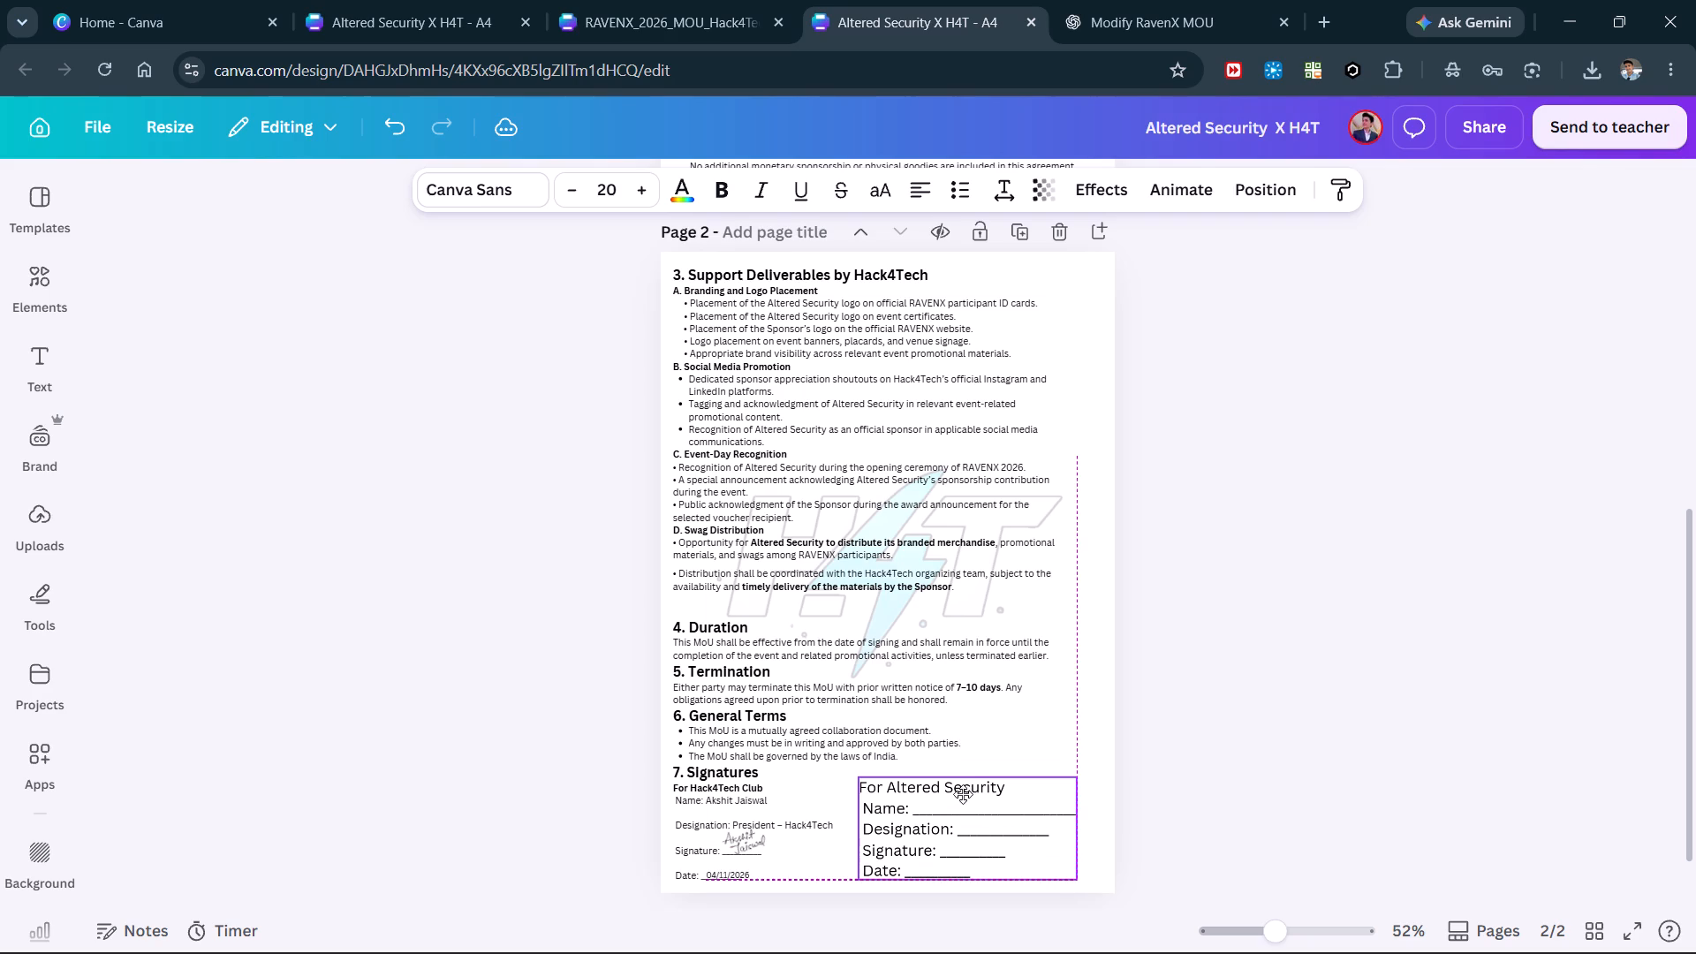
pyautogui.moveTo(963, 794); pyautogui.dragTo(964, 791)
pyautogui.click(1338, 804)
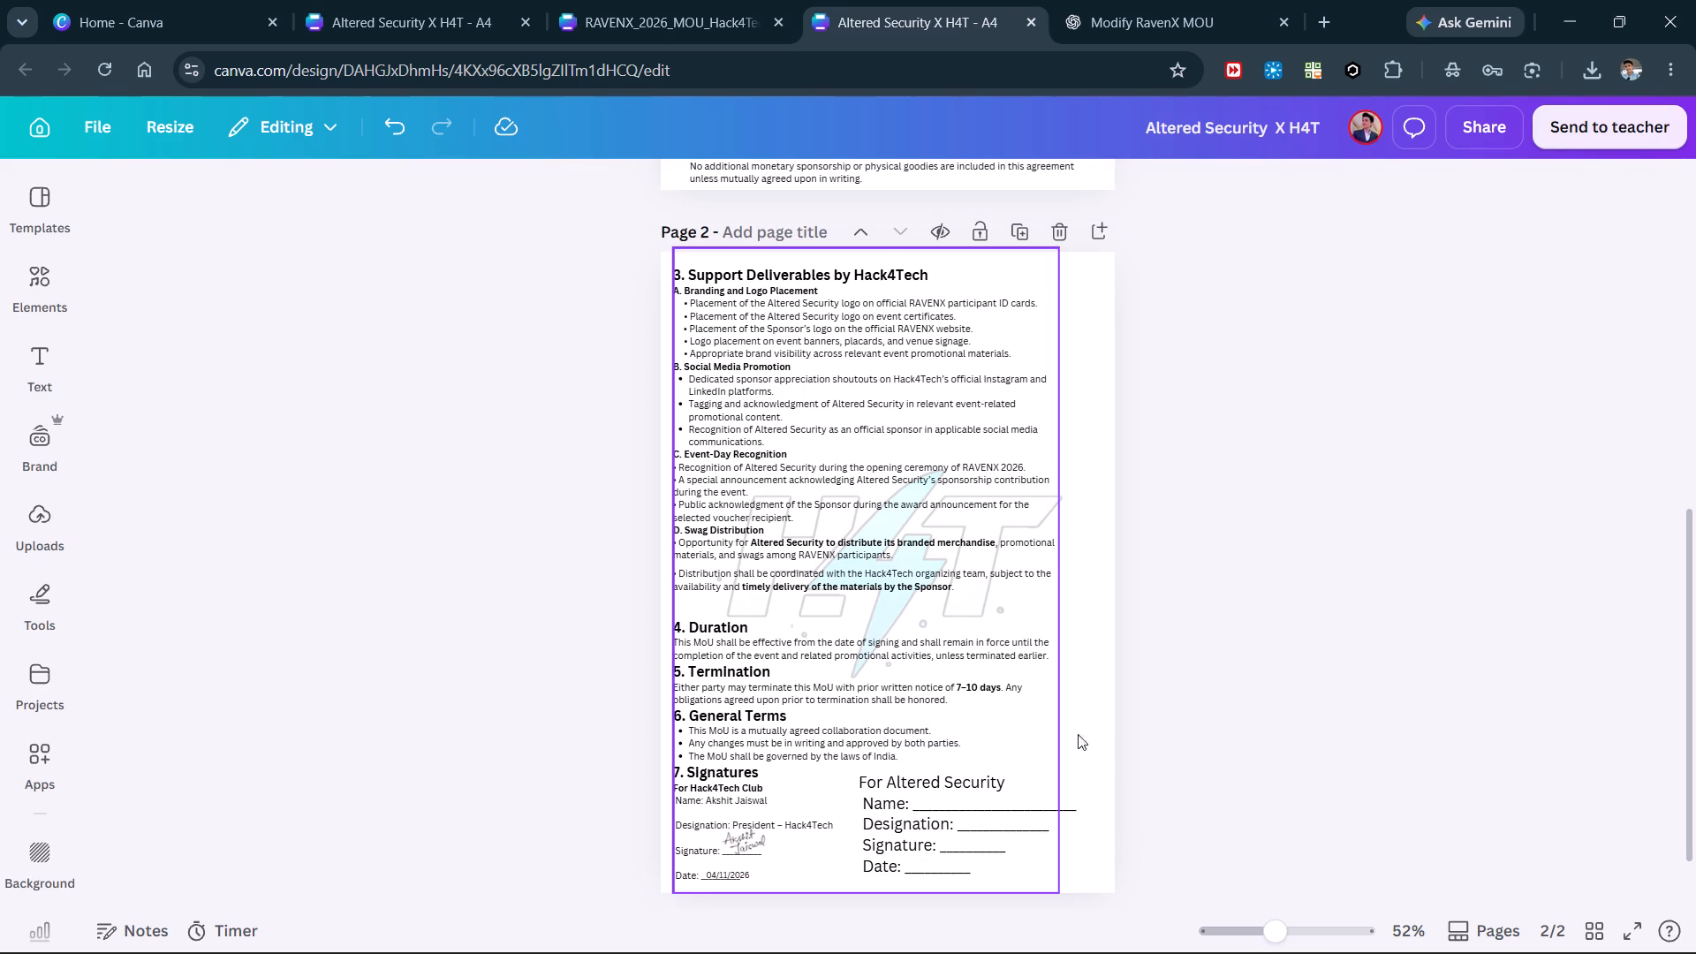
# Delete an empty line between the last Swag Distribution bullet and the 4. Duration heading.
pyautogui.click(1208, 737)
pyautogui.scroll(1, 865, 655)
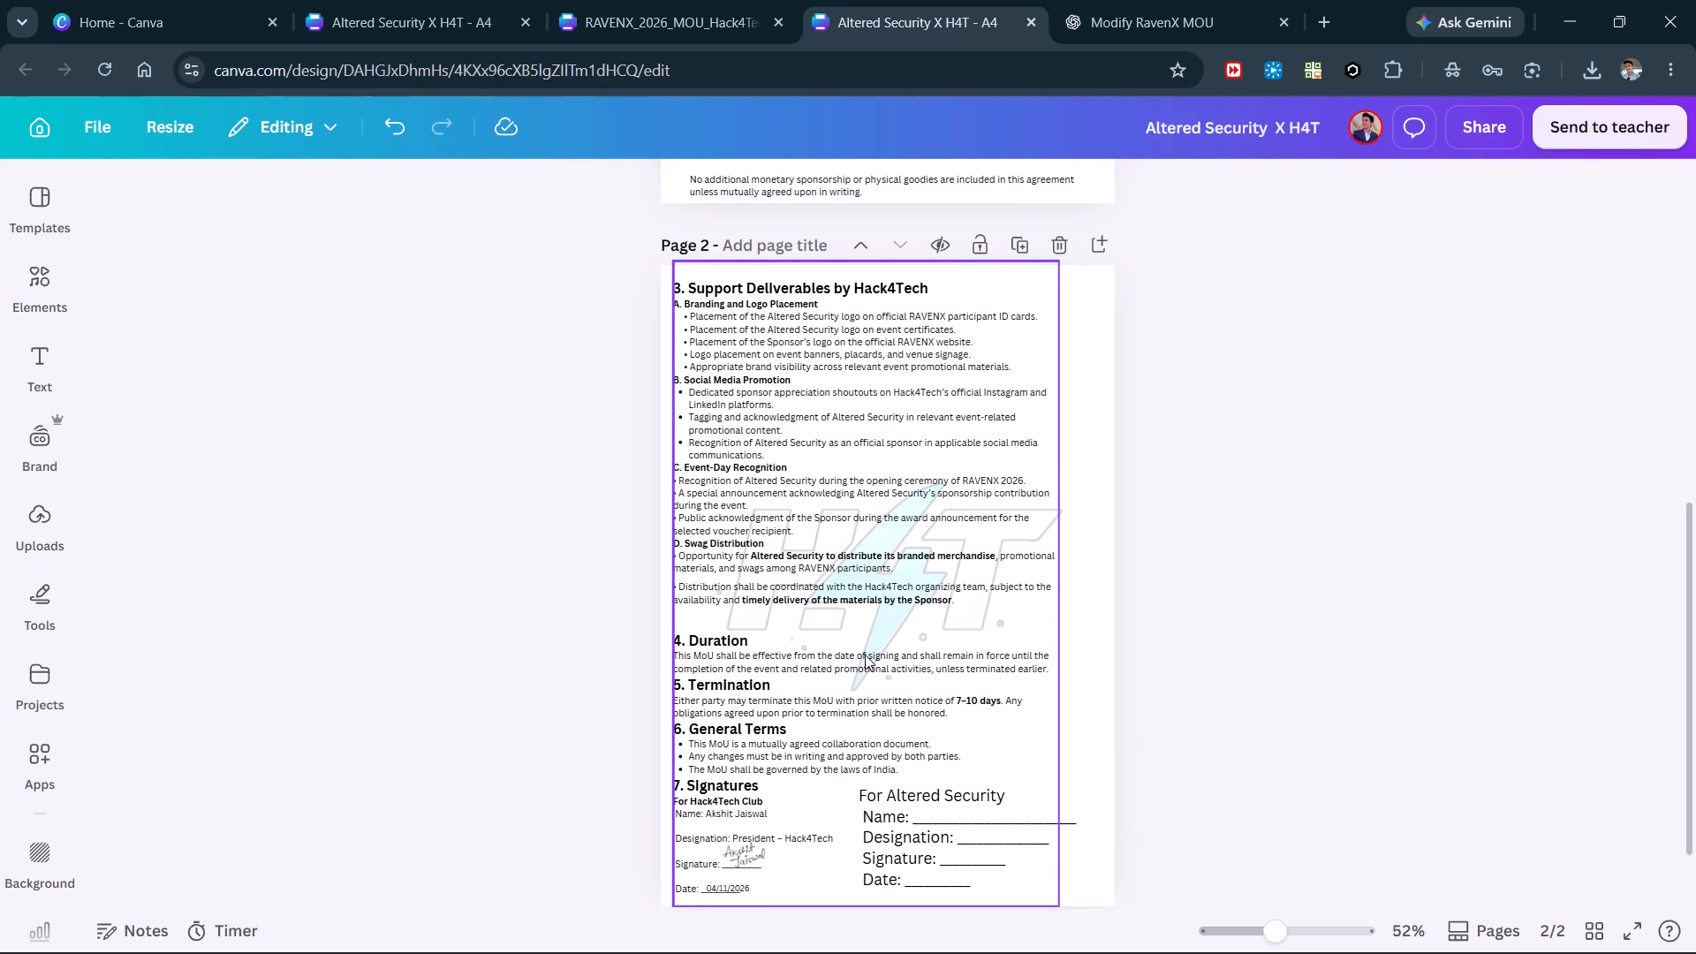
pyautogui.scroll(1, 865, 655)
pyautogui.click(772, 674)
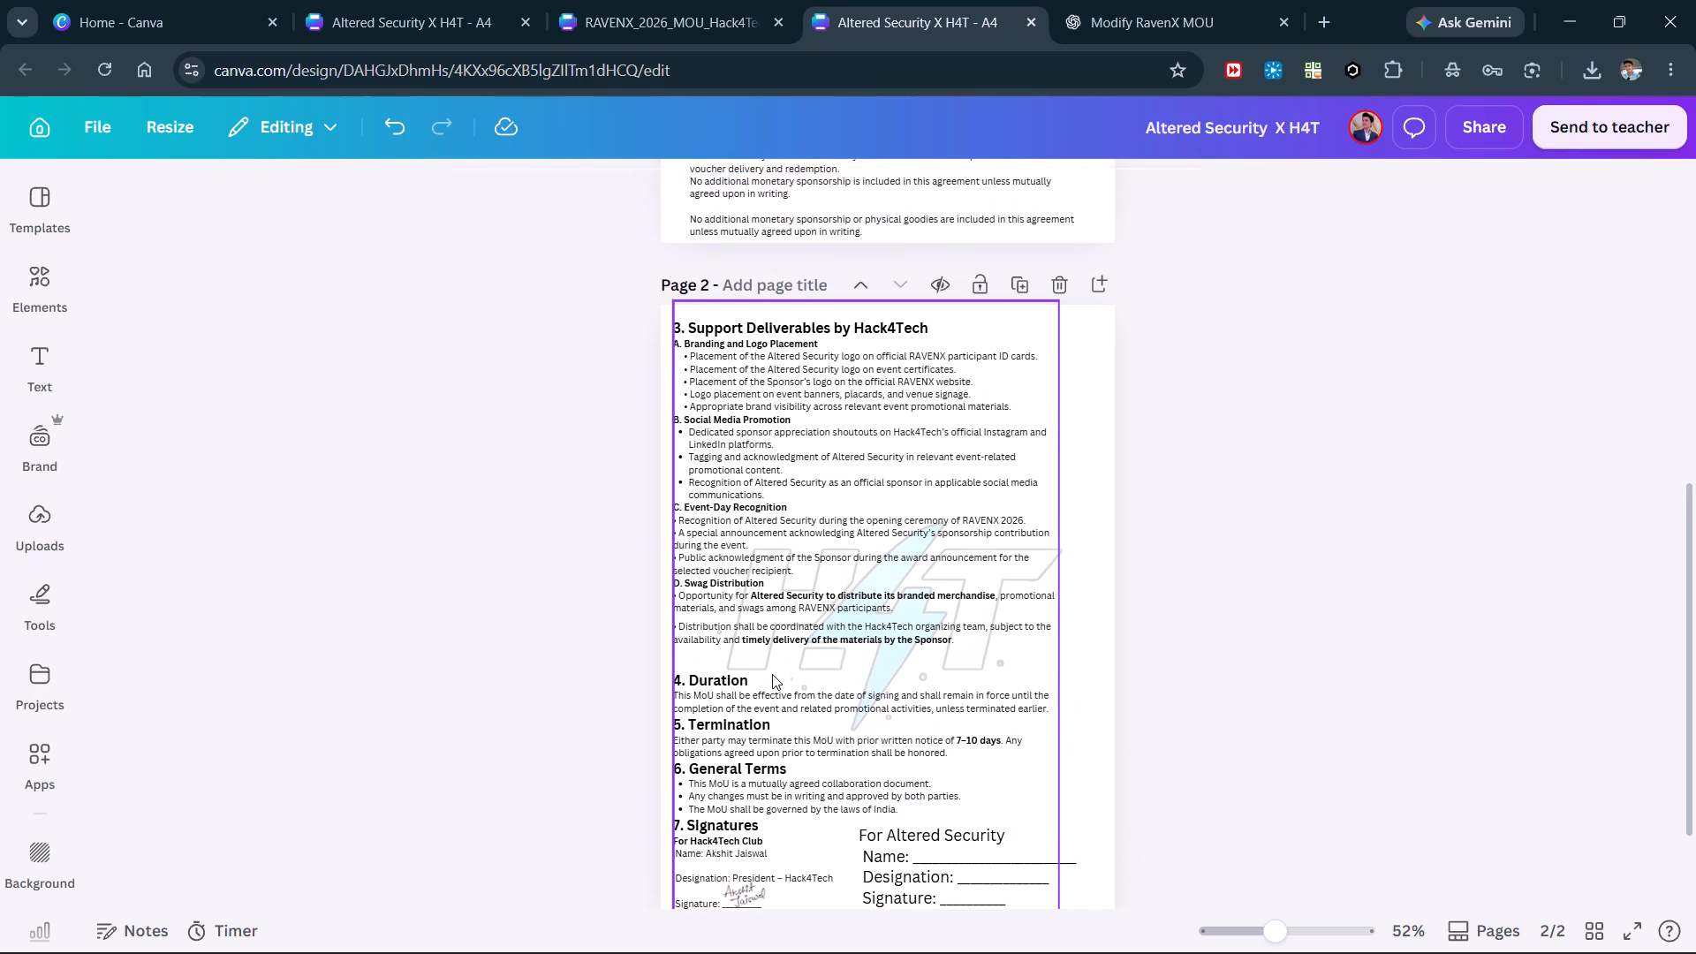
pyautogui.doubleClick(737, 651)
pyautogui.press('BackSpace')
pyautogui.scroll(-1, 737, 651)
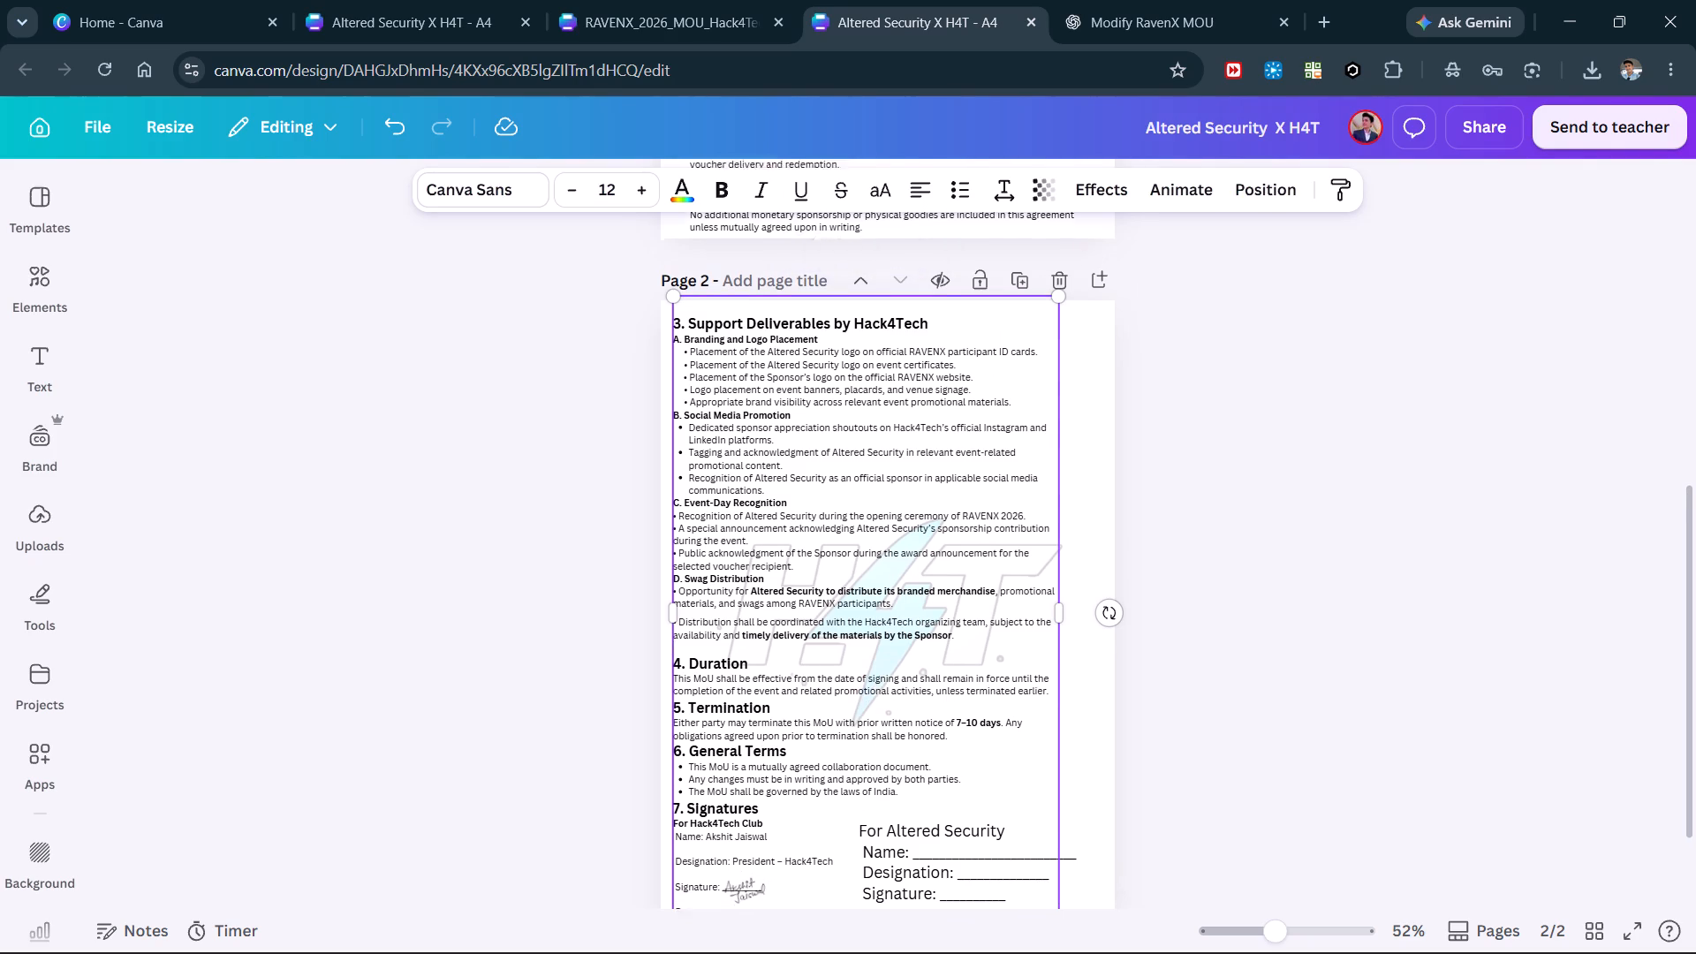
# Nudge the 04/11/2026 date text up and slightly left so it sits on the Date line under For Hack4Tech Club.
pyautogui.scroll(-1, 737, 651)
pyautogui.click(755, 820)
pyautogui.click(549, 819)
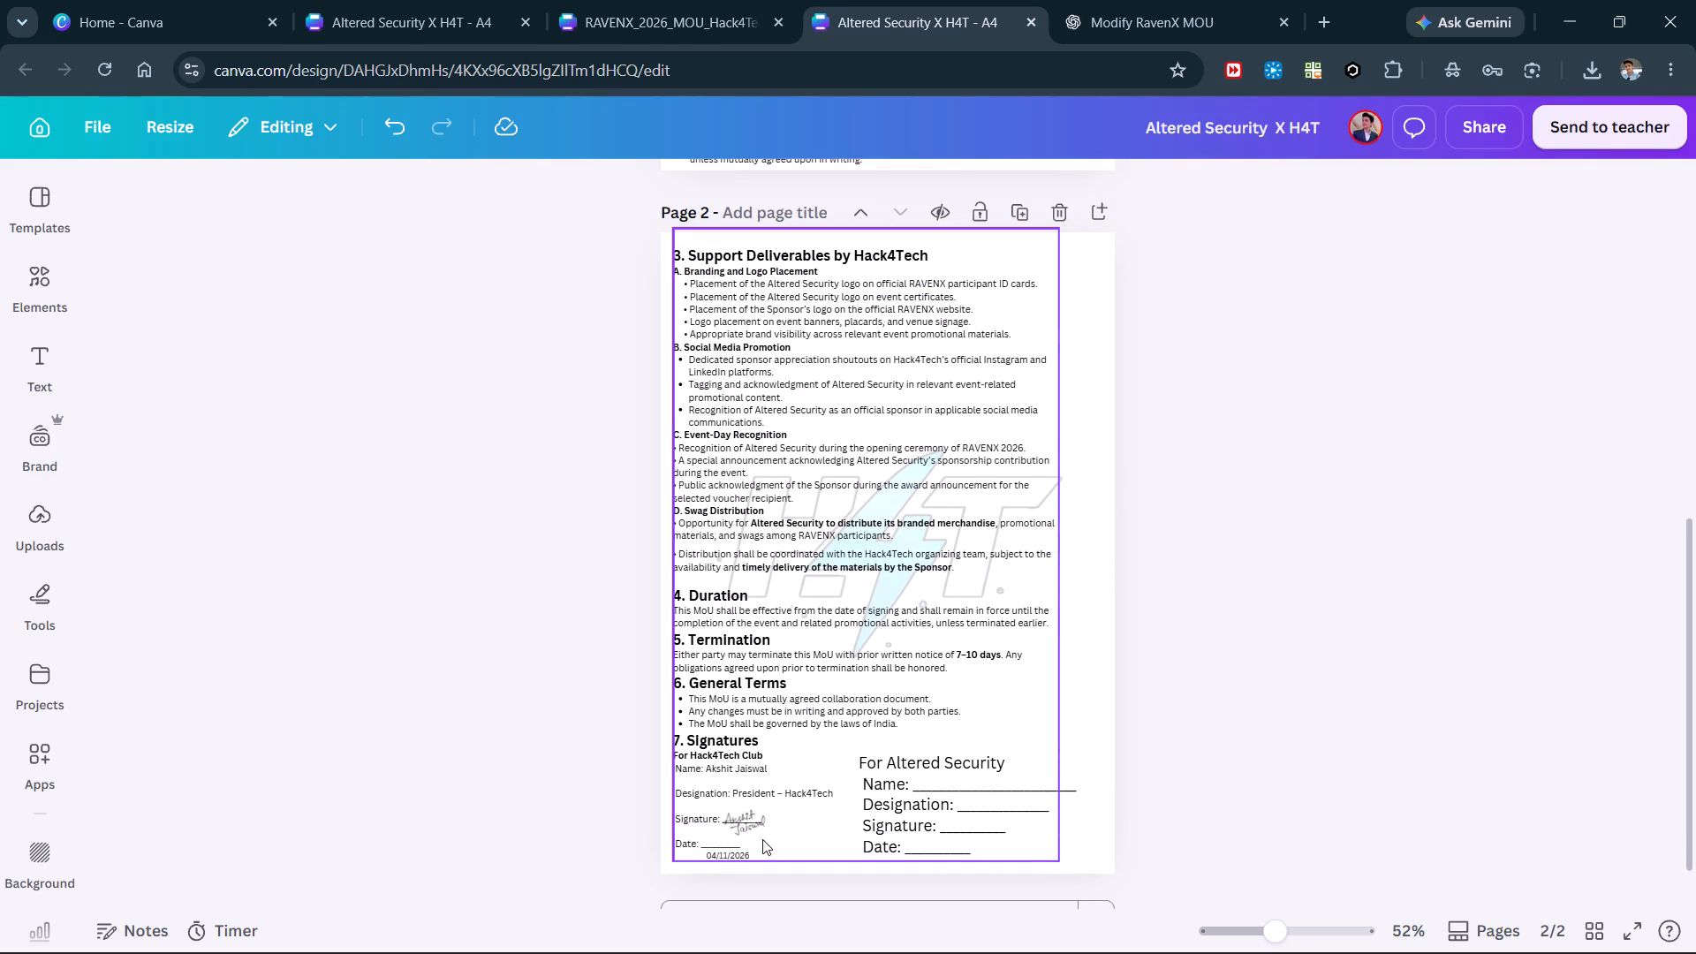
pyautogui.click(741, 819)
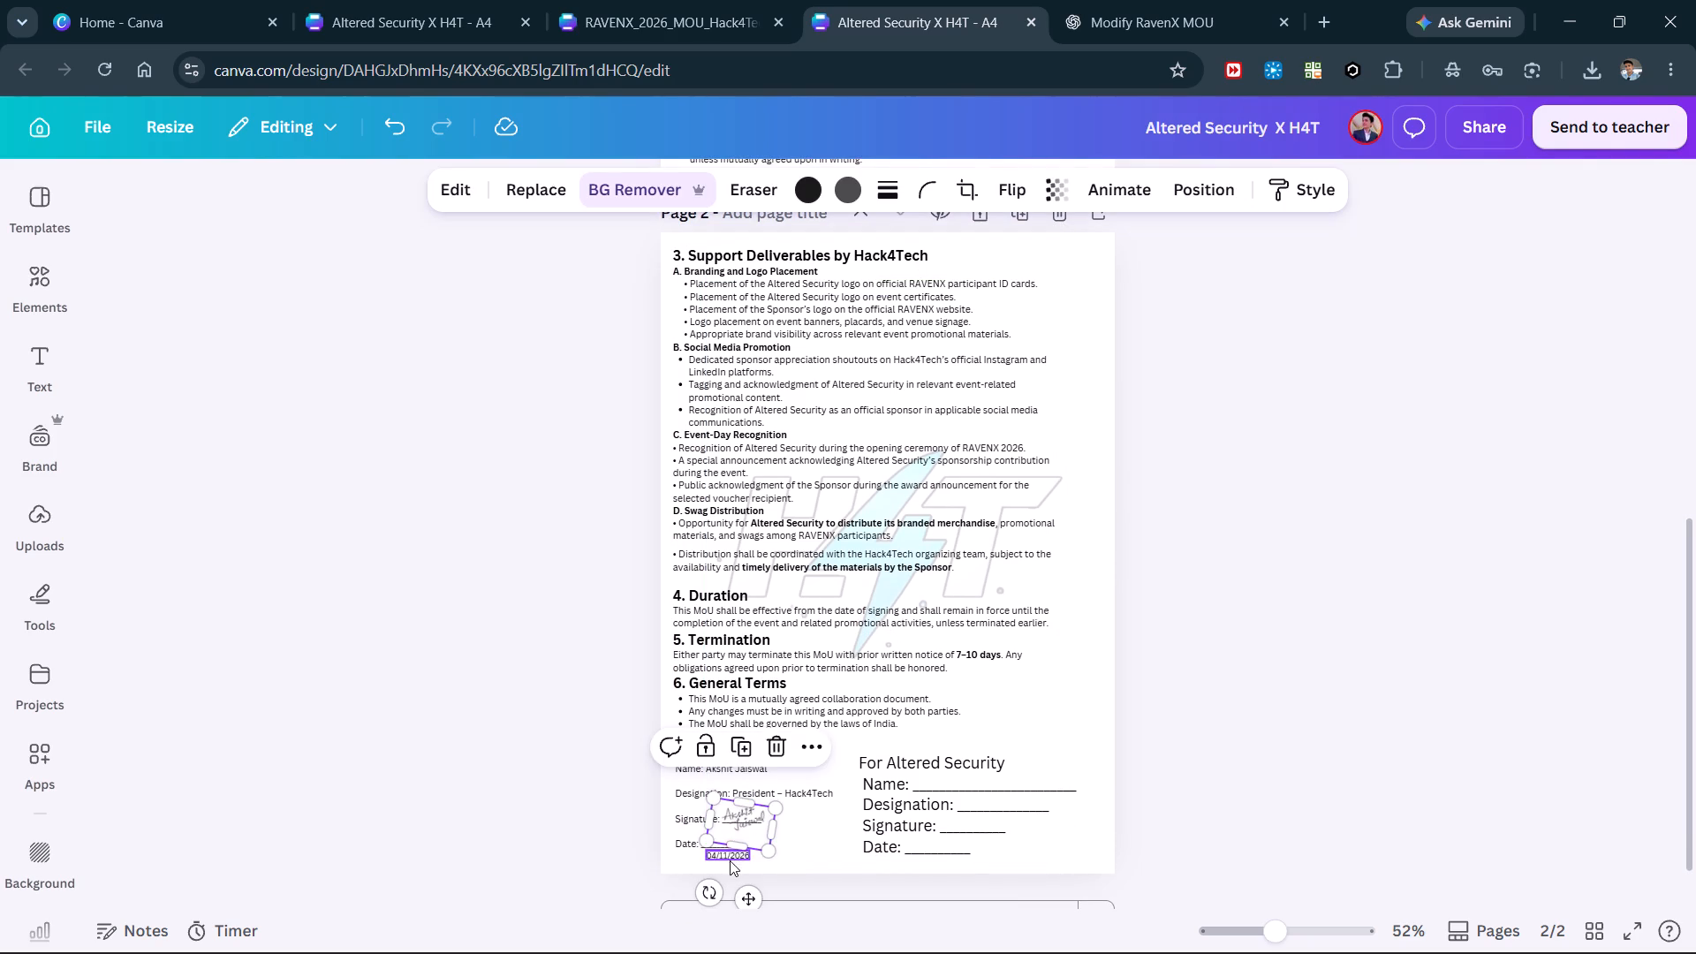
pyautogui.moveTo(728, 857); pyautogui.dragTo(725, 848)
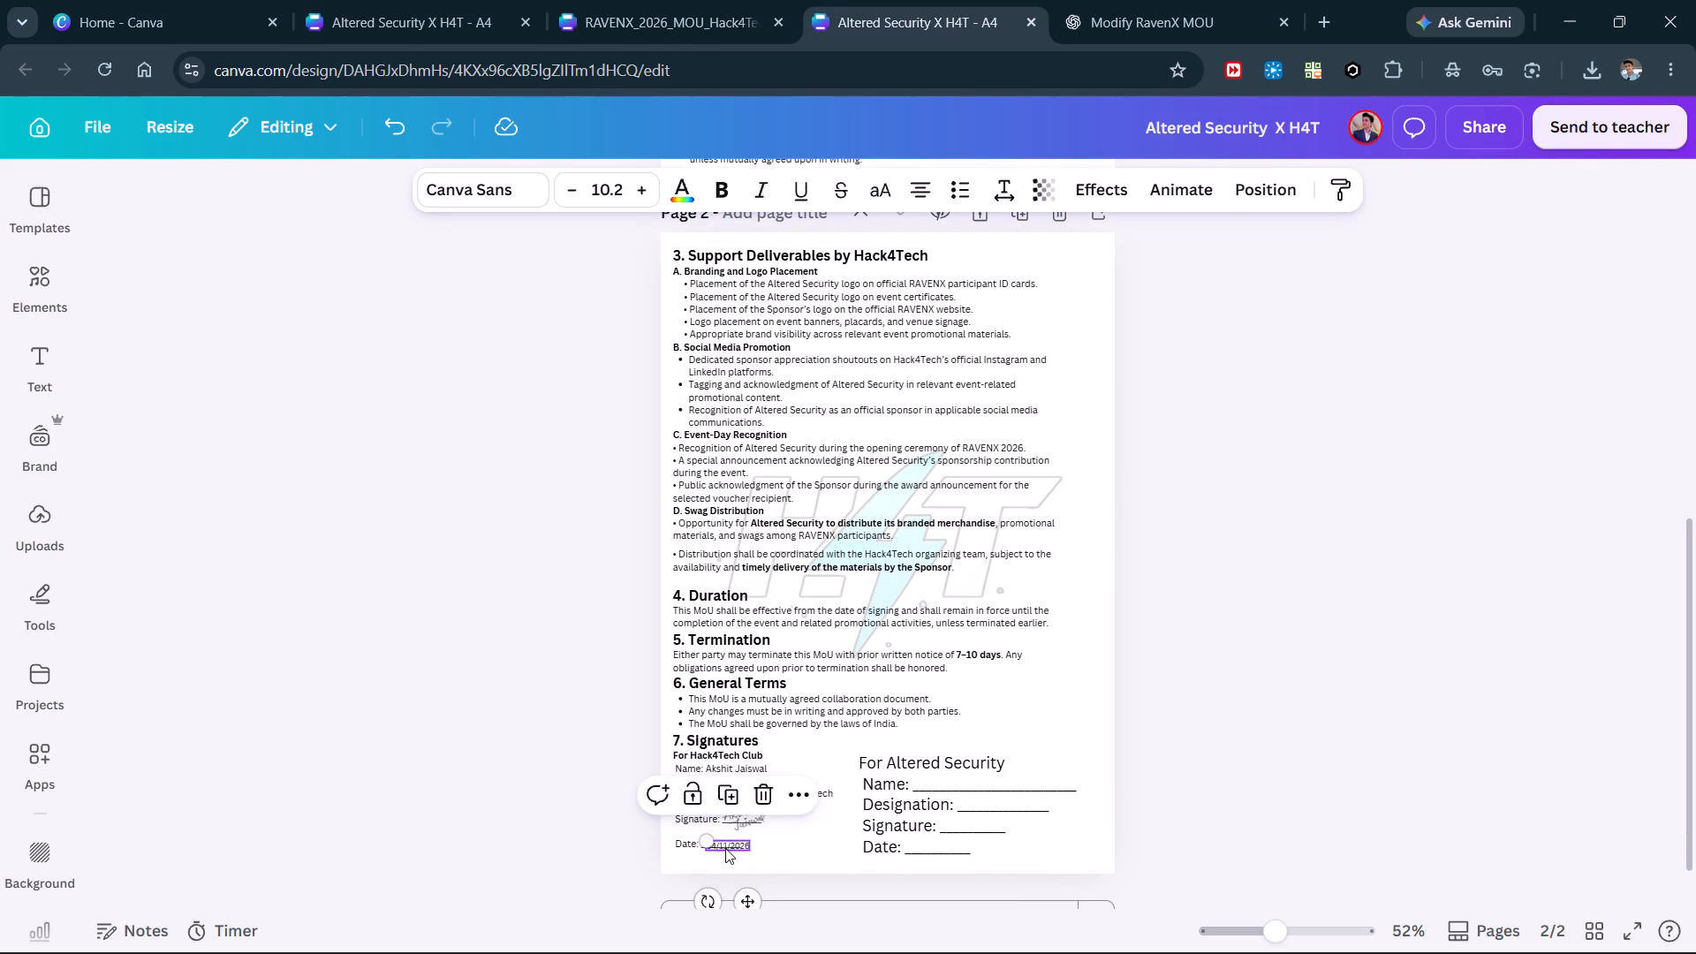
pyautogui.press('Up')
pyautogui.press('Up')
pyautogui.press('Up')
pyautogui.press('Down')
pyautogui.press('Left')
pyautogui.press('Left')
pyautogui.press('Down')
pyautogui.press('Up')
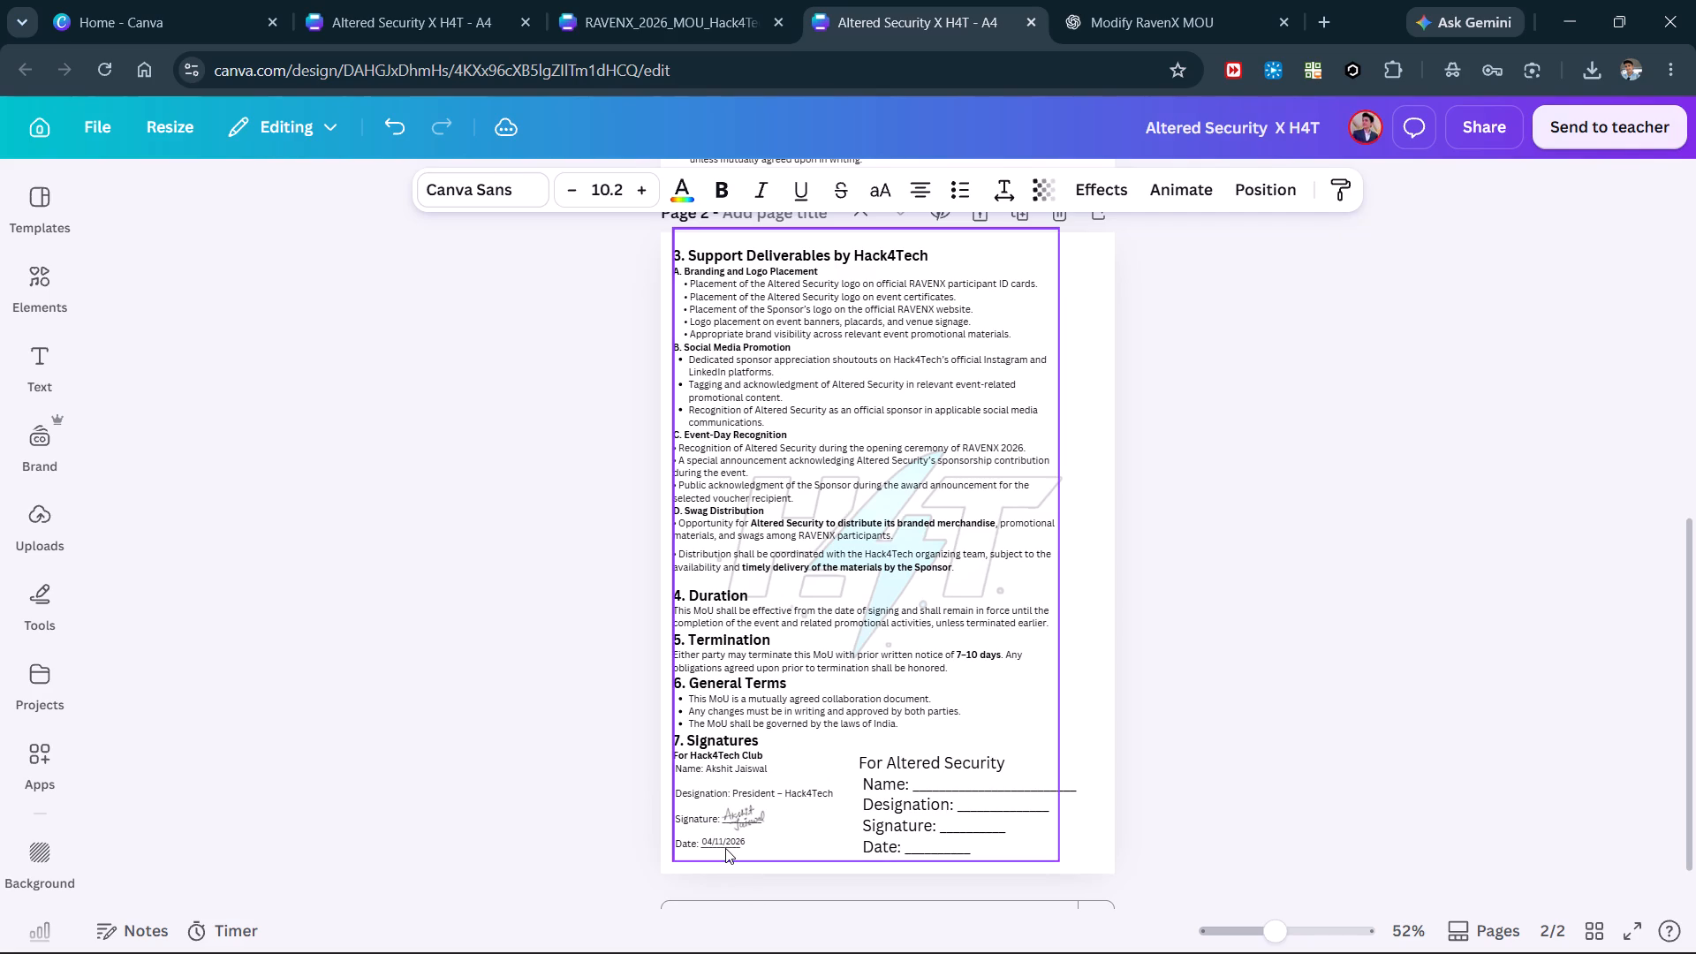
pyautogui.click(549, 632)
# Switch to the RAVENX_2026_MOU_Hack4Tech_Altered_Security.pdf design and examine its page 2 sections on responsibilities, duration and non-fulfillment.
pyautogui.scroll(1, 817, 657)
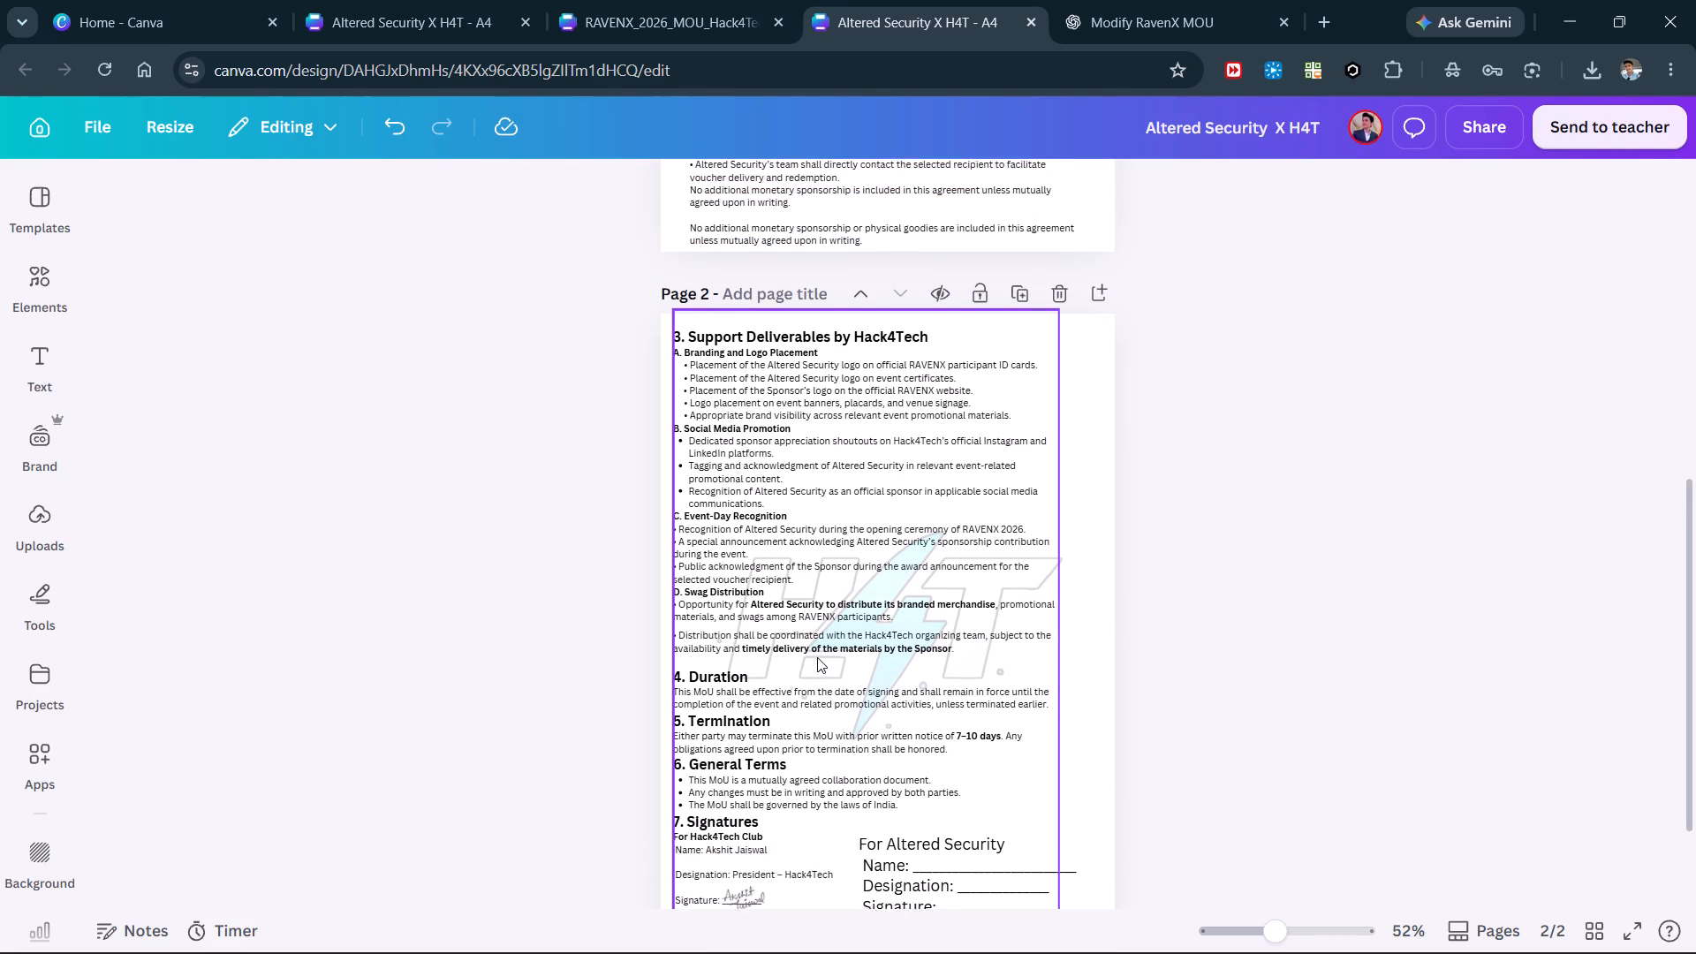
pyautogui.scroll(1, 817, 657)
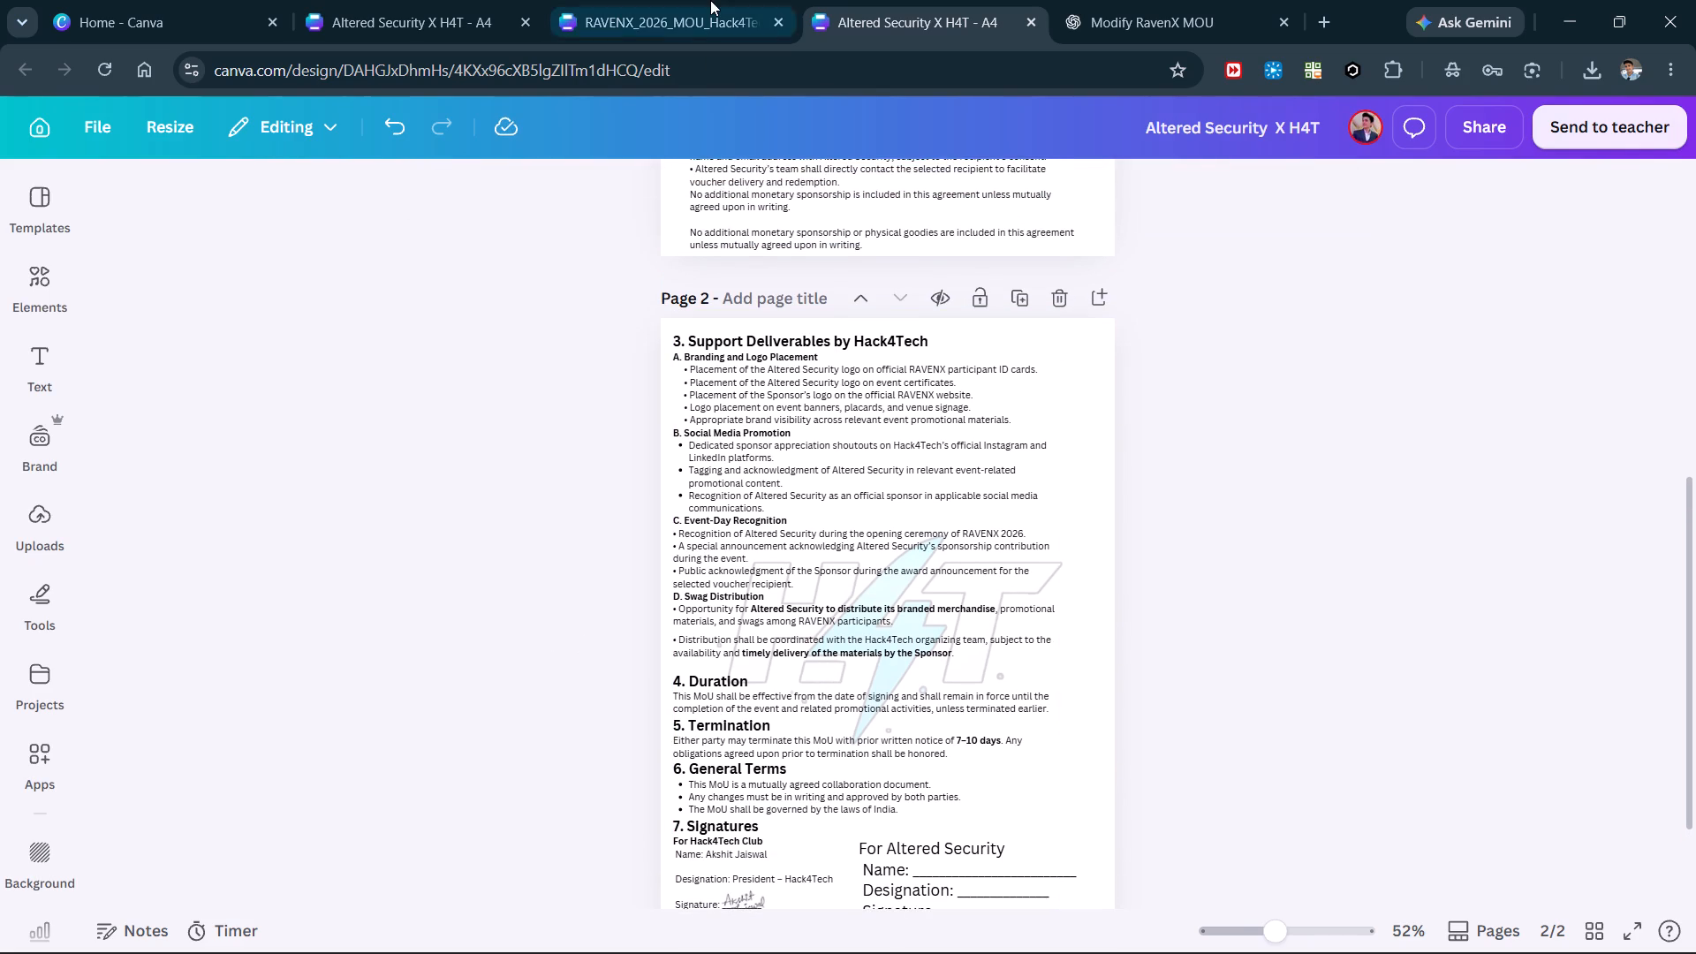
pyautogui.click(710, 0)
pyautogui.scroll(-4, 853, 659)
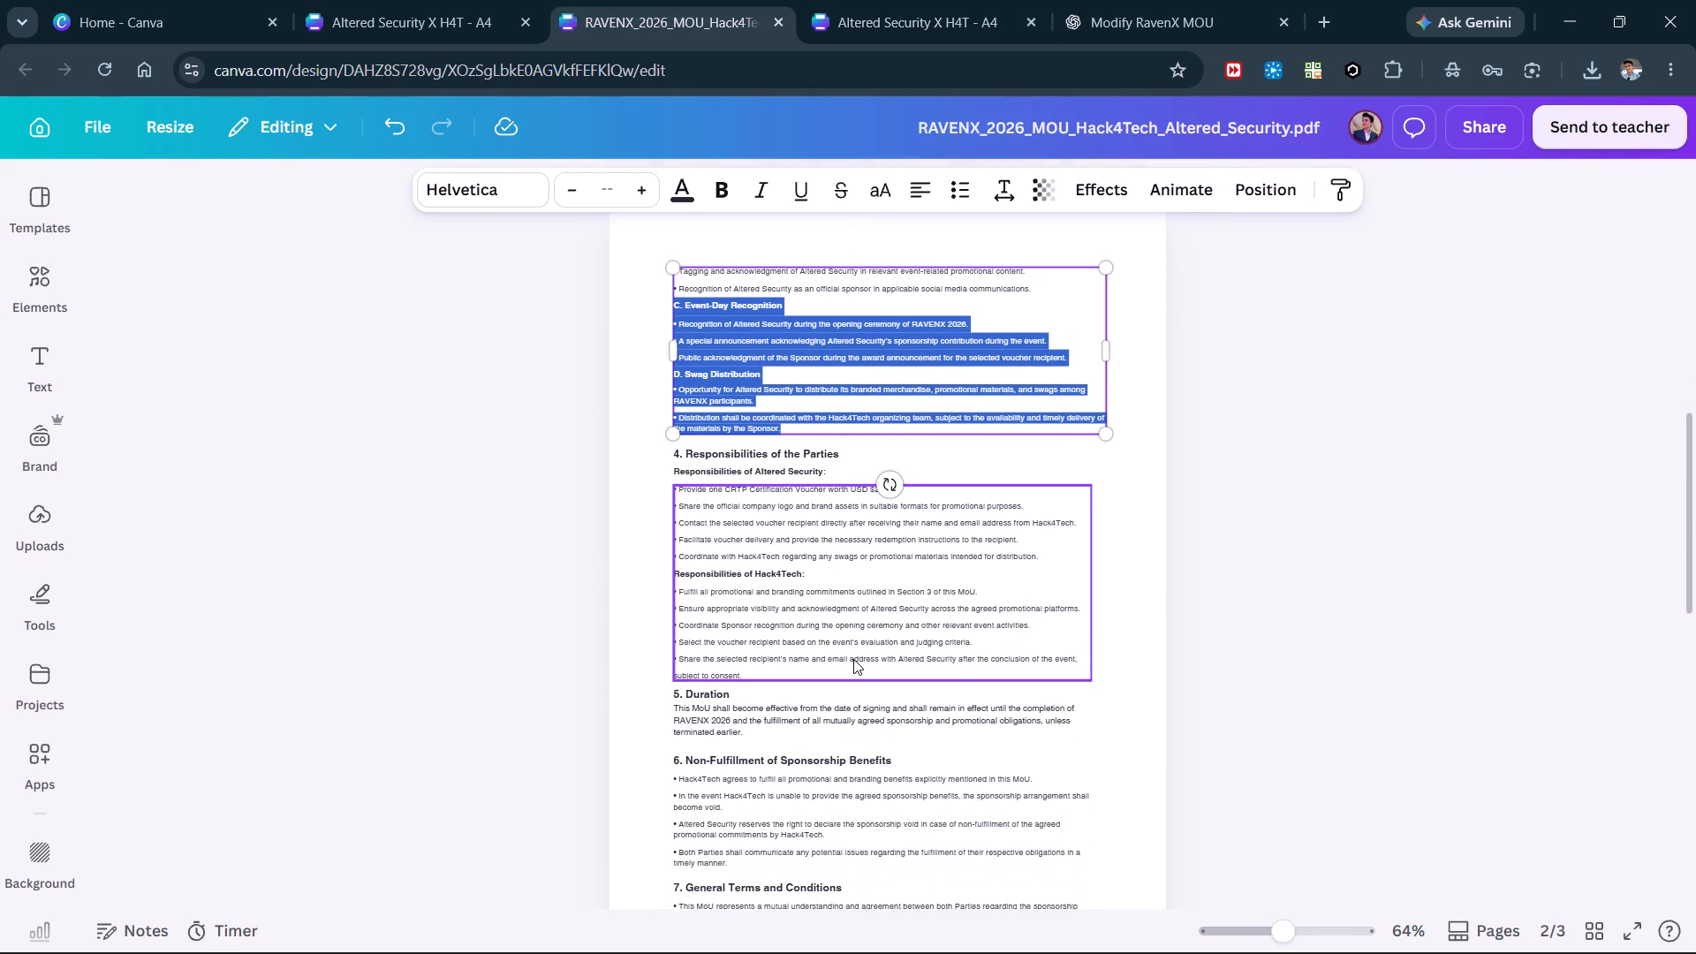
pyautogui.scroll(-1, 853, 659)
pyautogui.click(604, 609)
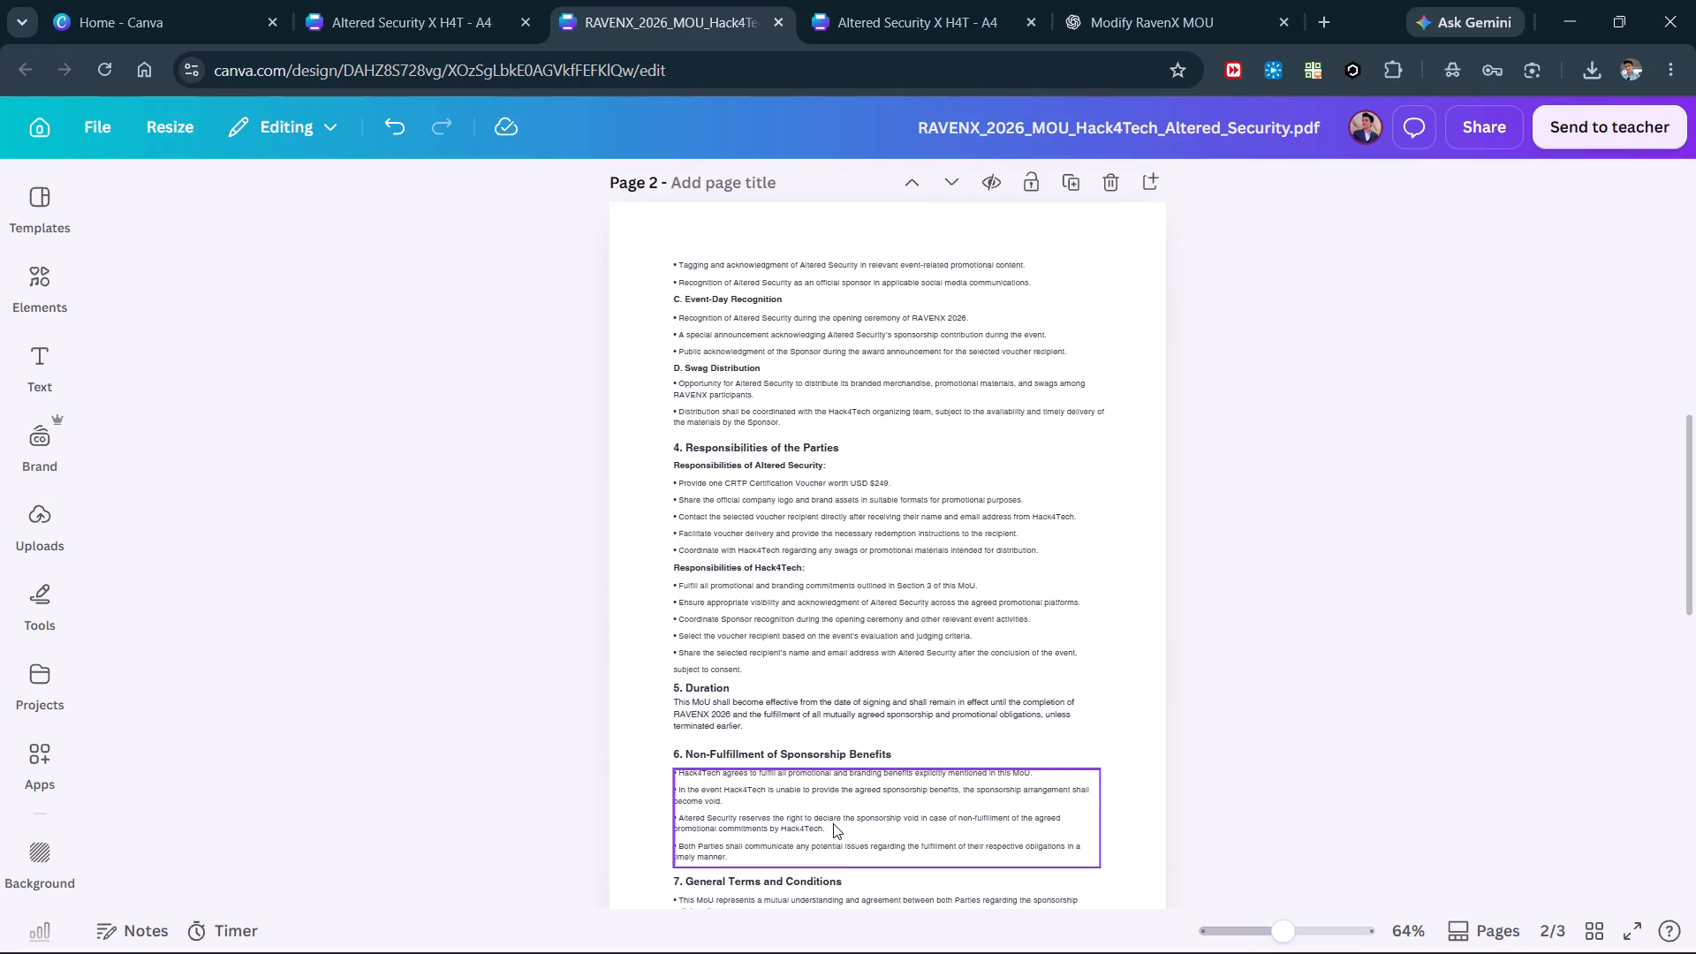
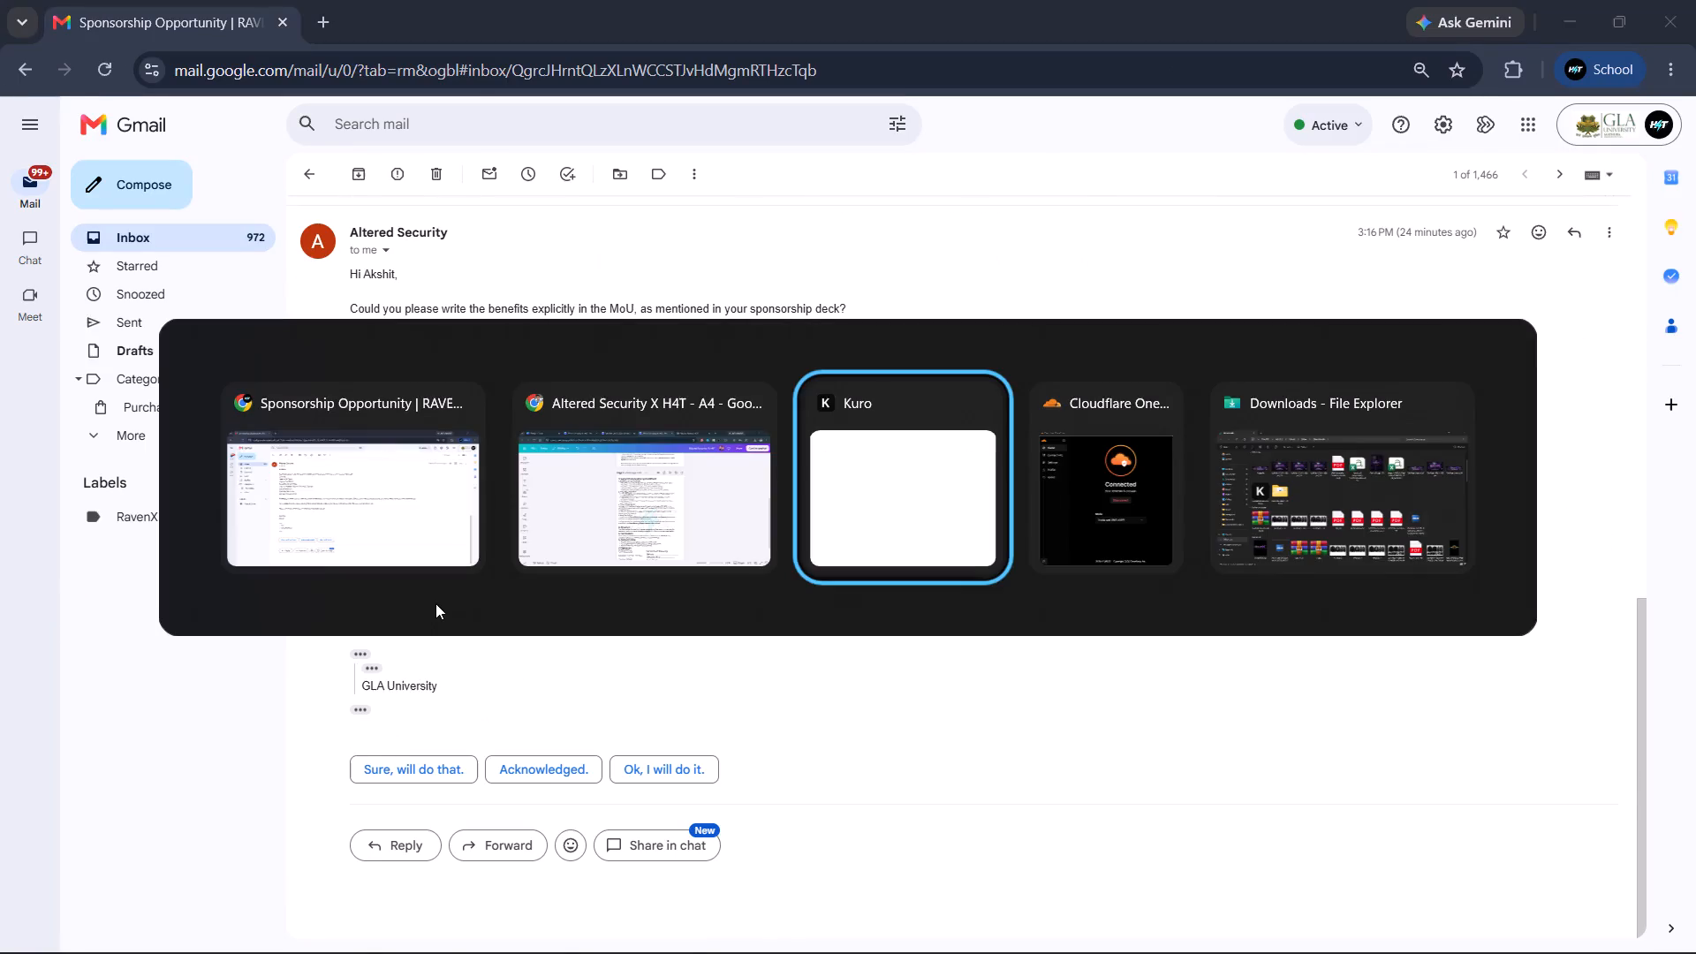
# Switch from the email to the Altered Security X H4T design in Canva and review the MoU text from page 2 back to page 1.
pyautogui.click(591, 573)
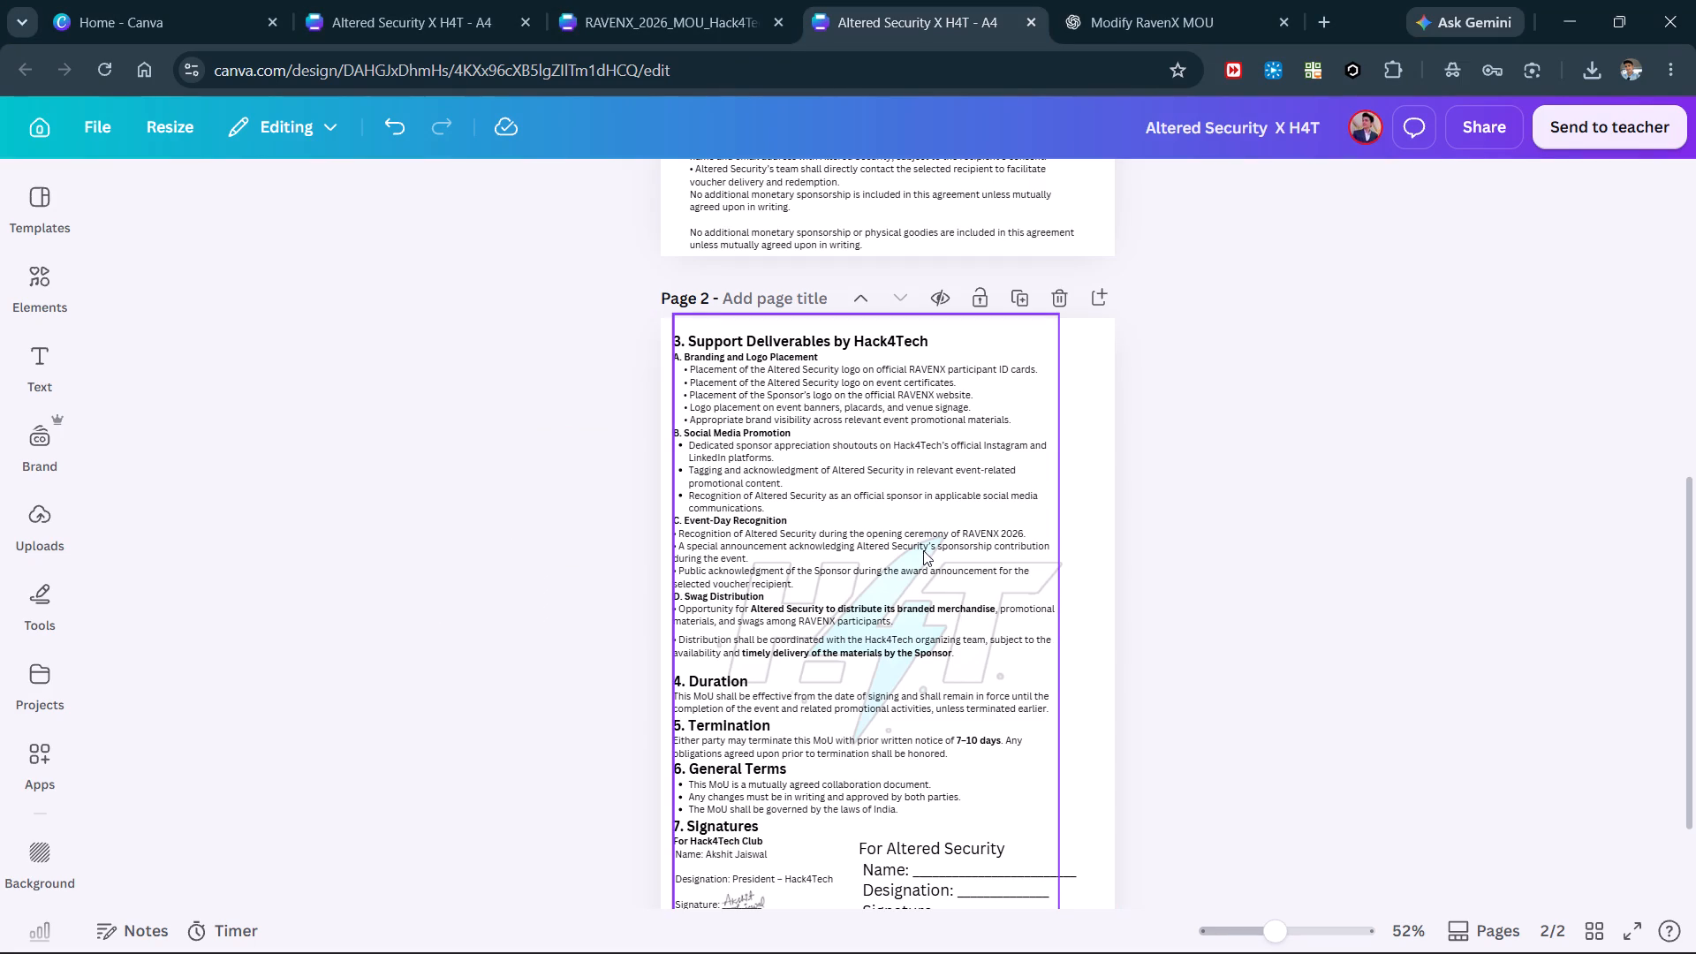
pyautogui.scroll(1, 1201, 571)
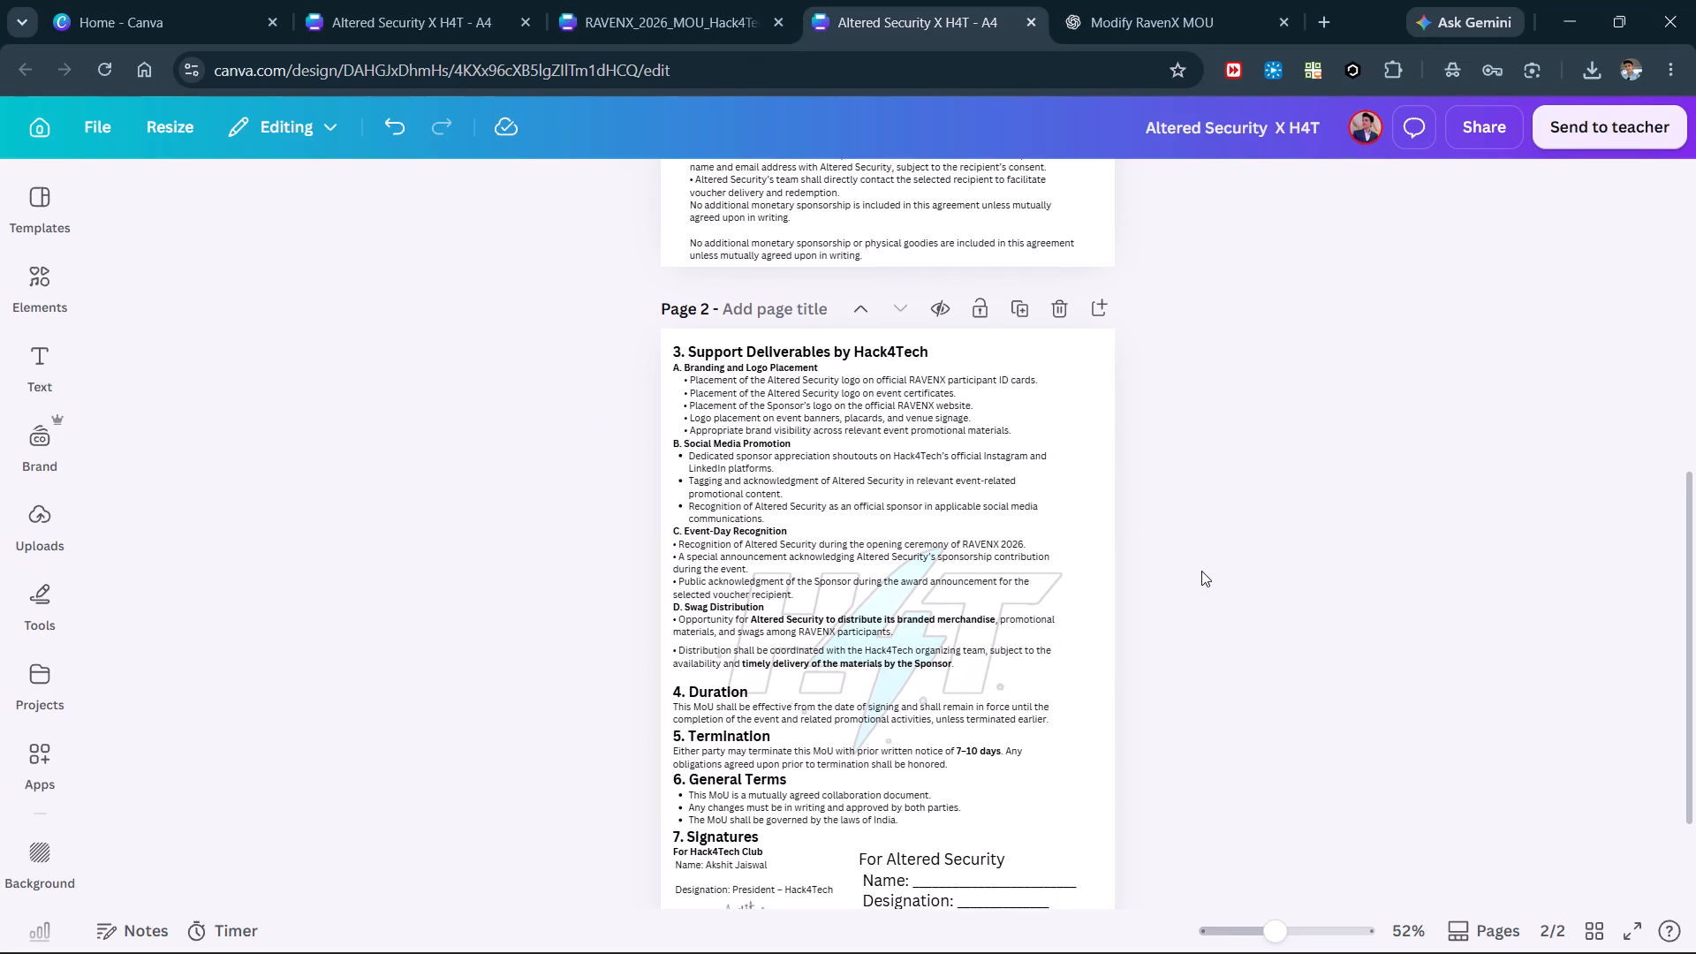
pyautogui.scroll(1, 1201, 571)
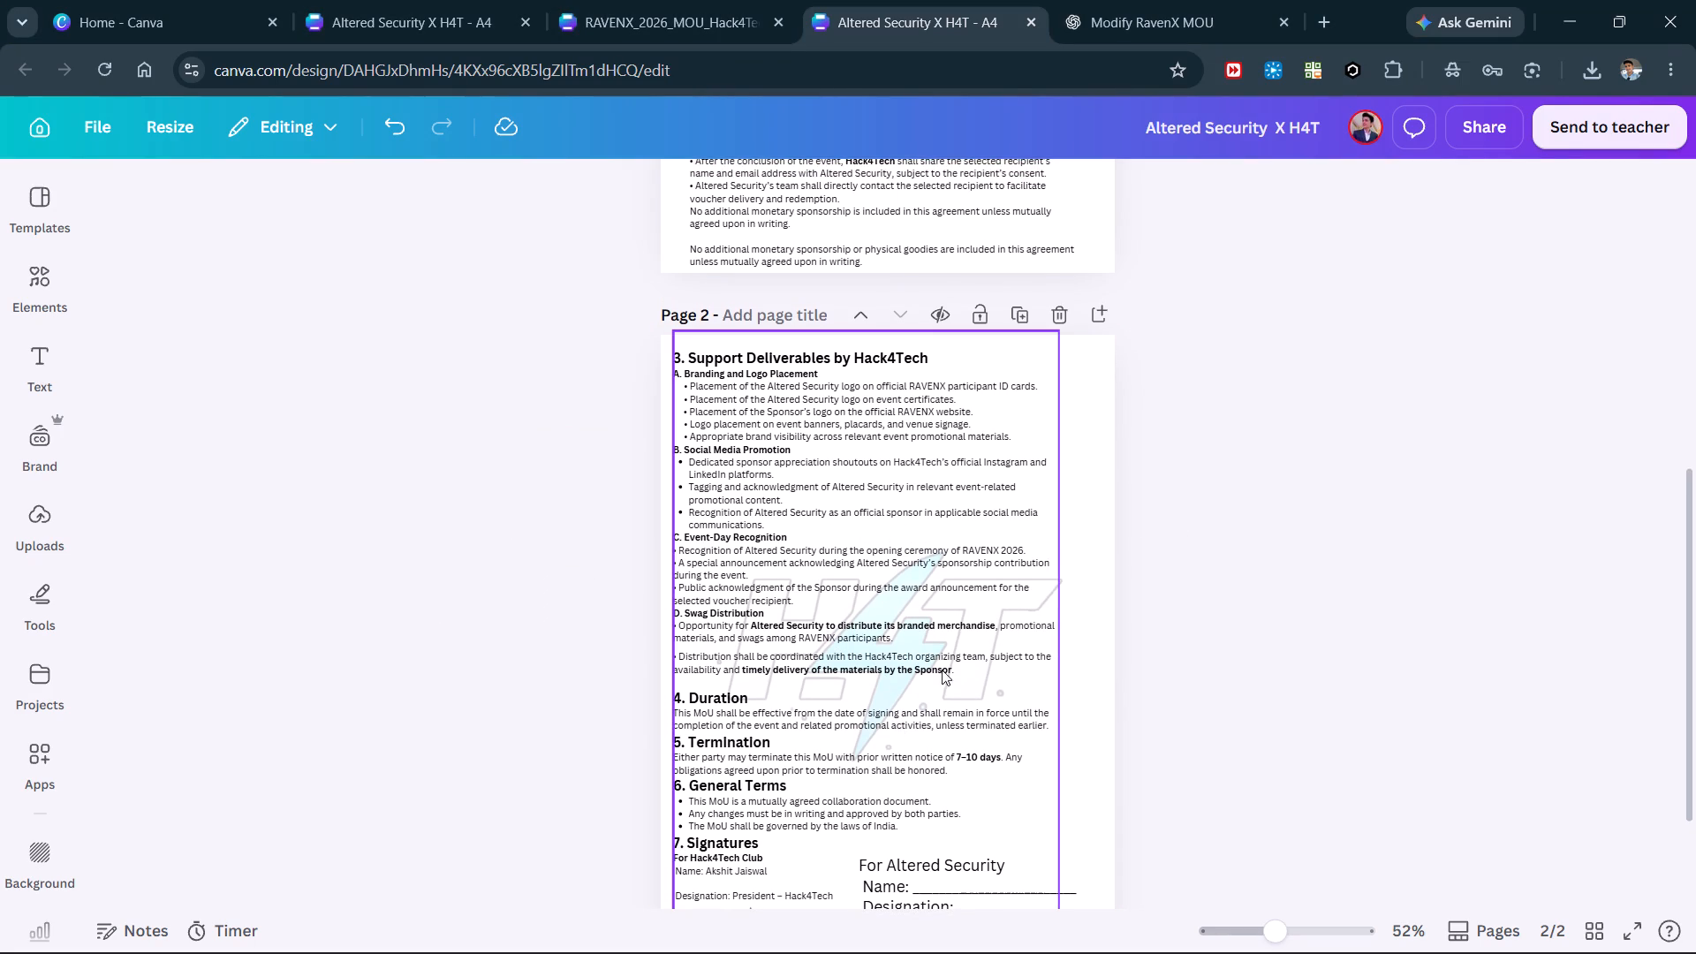
pyautogui.click(1238, 649)
pyautogui.scroll(3, 903, 635)
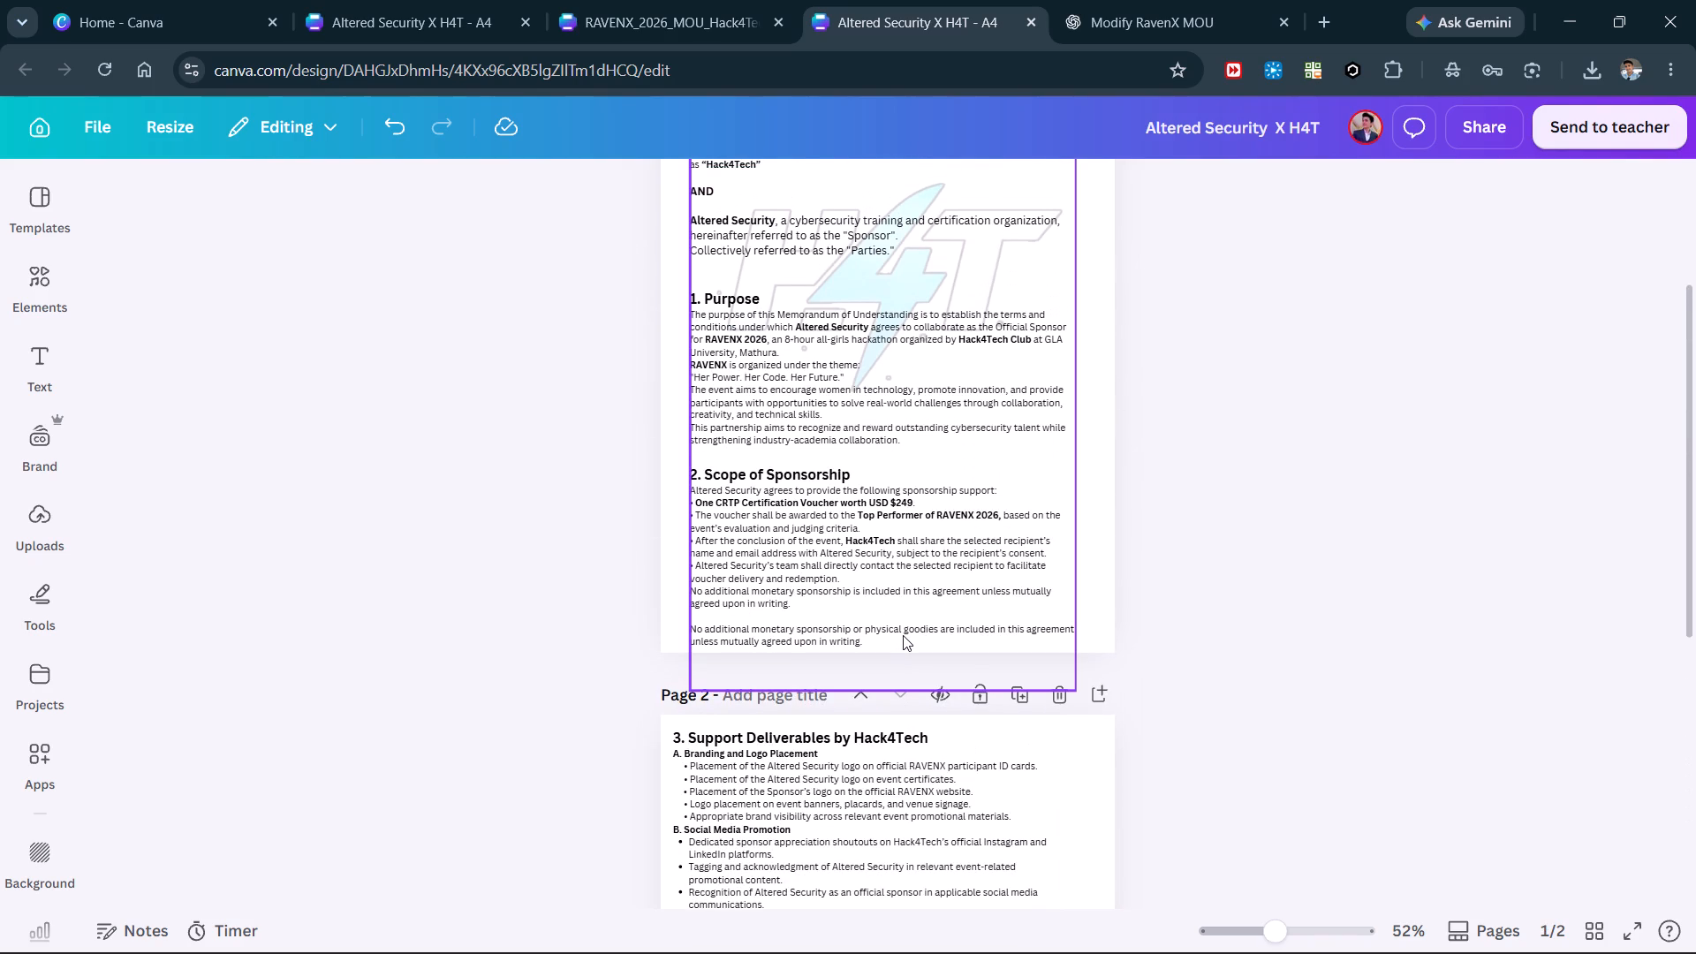
# Move the page 1 MoU text box up within the page and widen it to about 19.4 so its content fits the page.
pyautogui.click(1237, 607)
pyautogui.click(924, 519)
pyautogui.scroll(1, 924, 519)
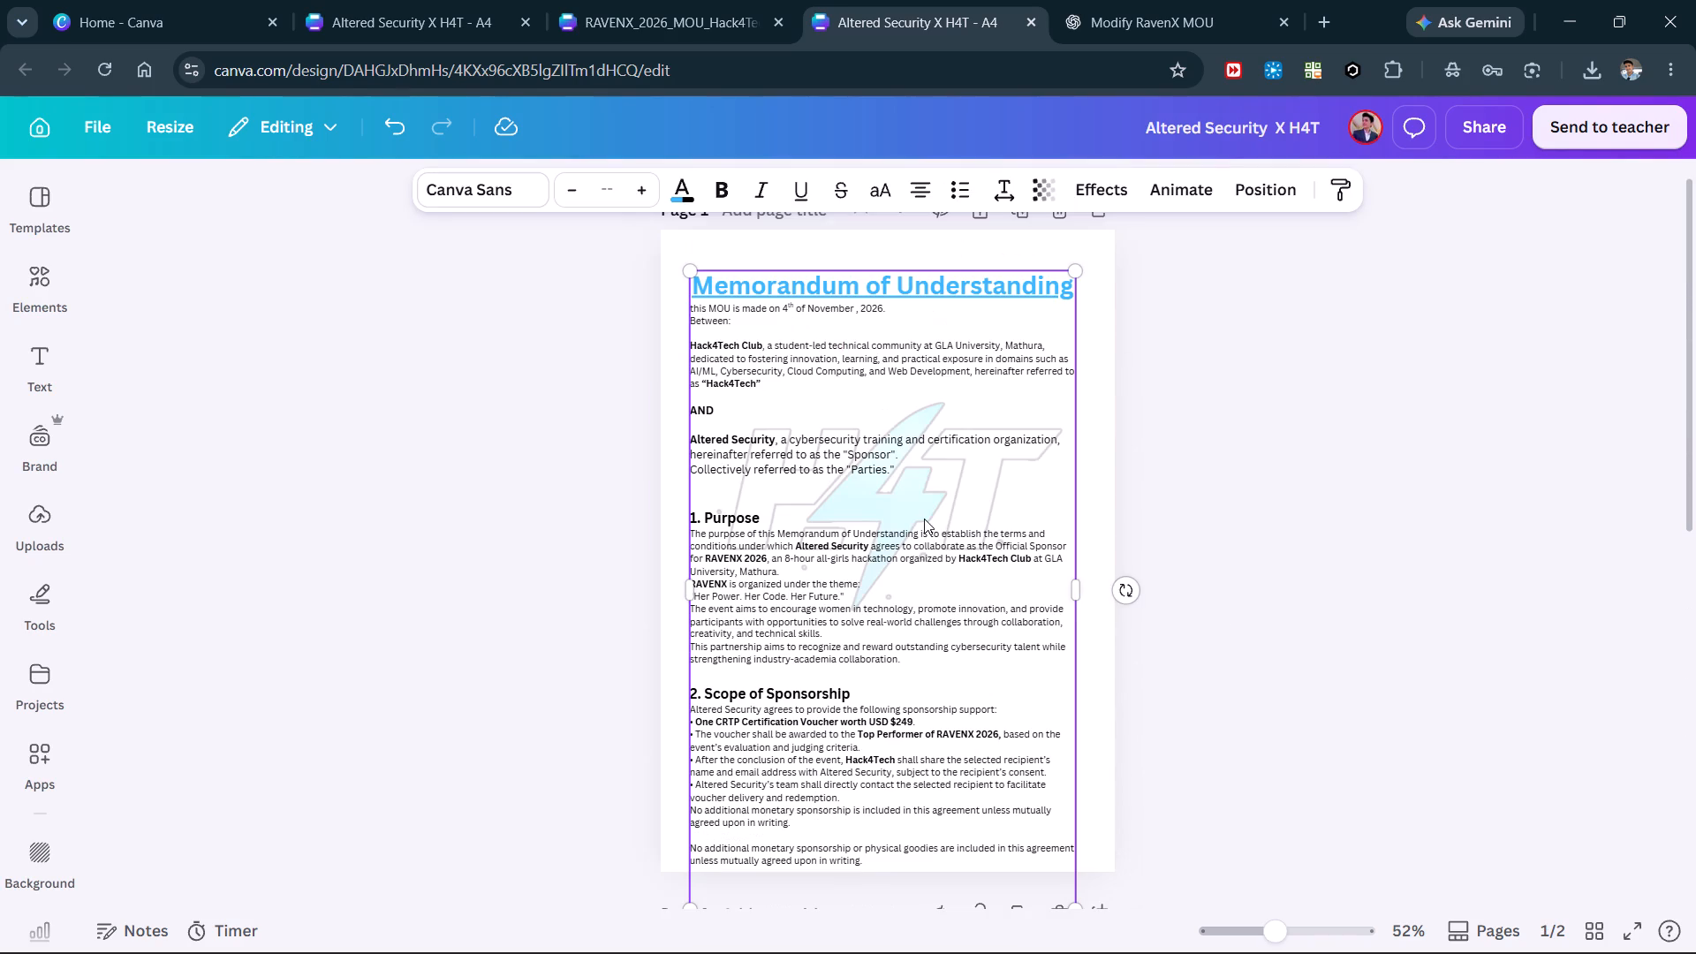
pyautogui.scroll(1, 924, 519)
pyautogui.moveTo(1075, 612); pyautogui.dragTo(1071, 607)
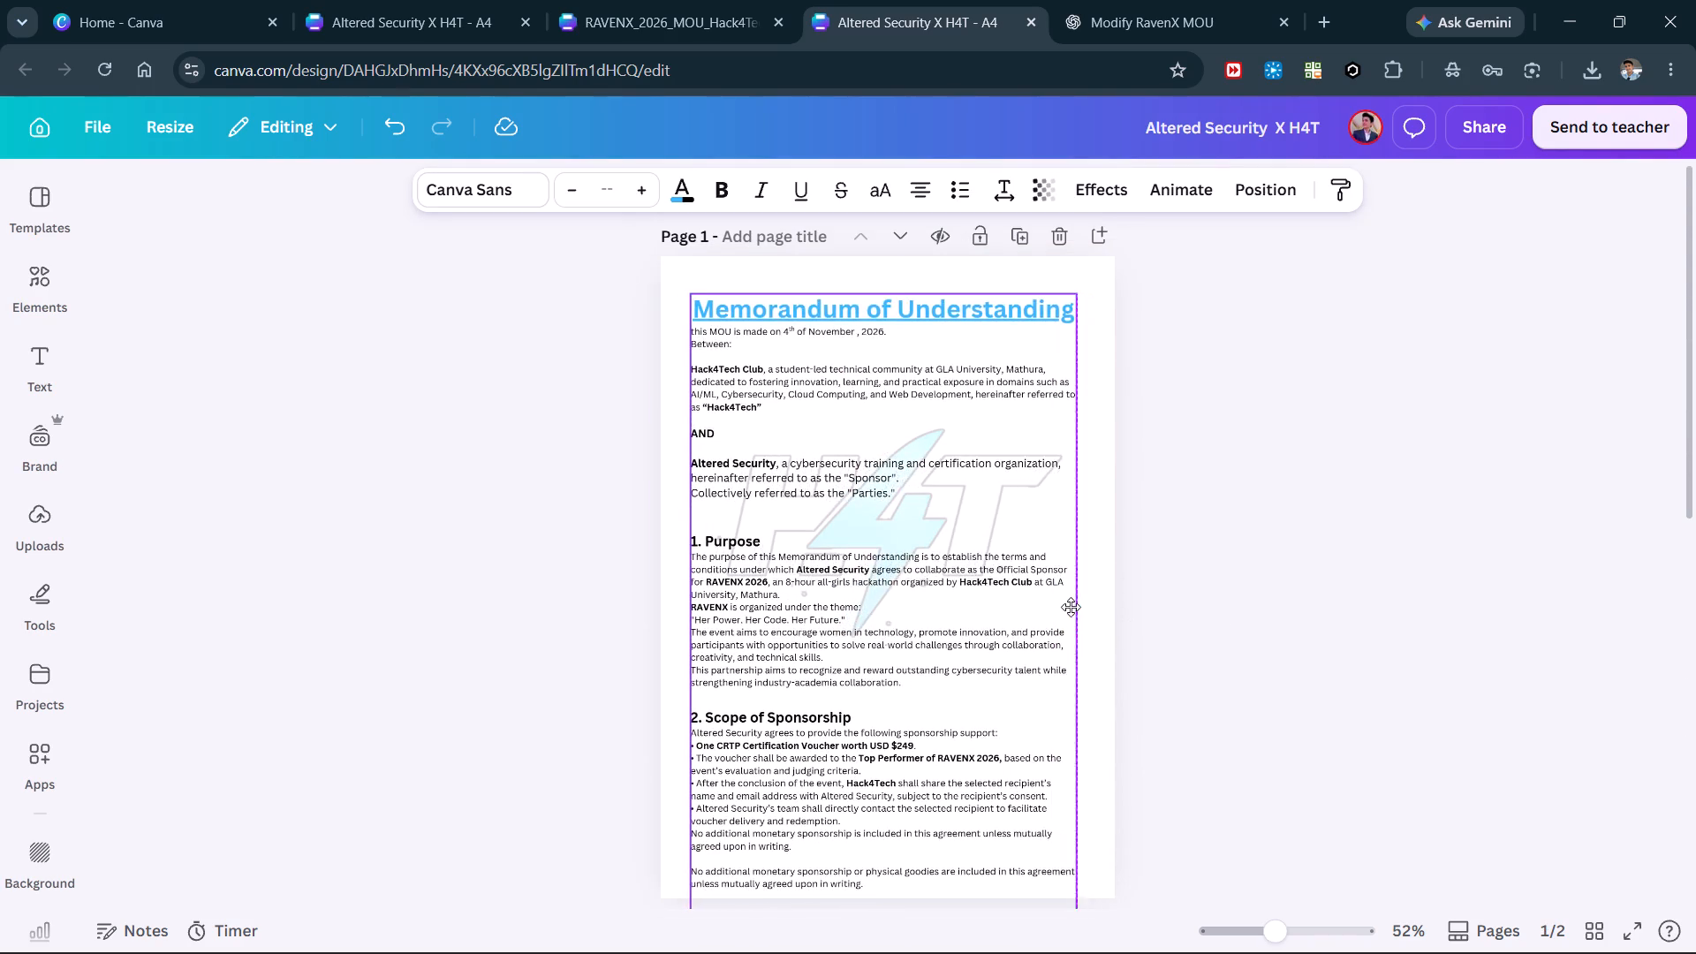
pyautogui.moveTo(1071, 607); pyautogui.dragTo(1064, 587)
pyautogui.moveTo(1079, 594); pyautogui.dragTo(1113, 589)
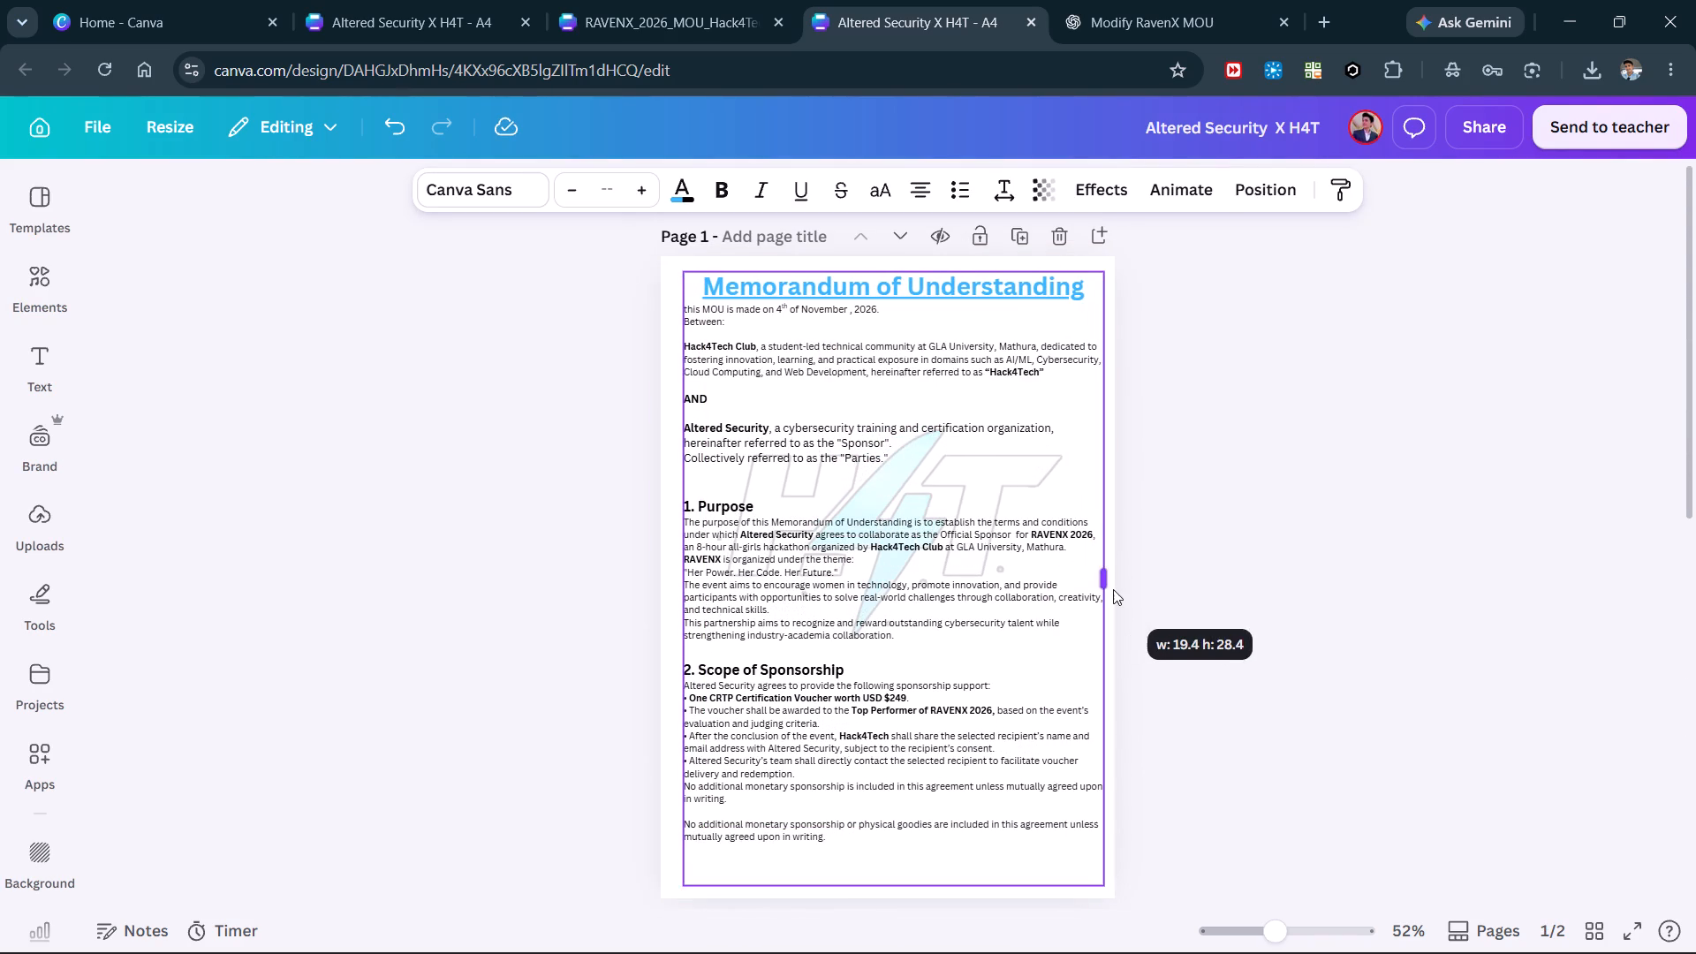
pyautogui.moveTo(1113, 589); pyautogui.dragTo(1109, 592)
pyautogui.click(1258, 671)
# Widen the main text box on page 2 to about 20.4, reaching the page's right edge.
pyautogui.scroll(-1, 903, 737)
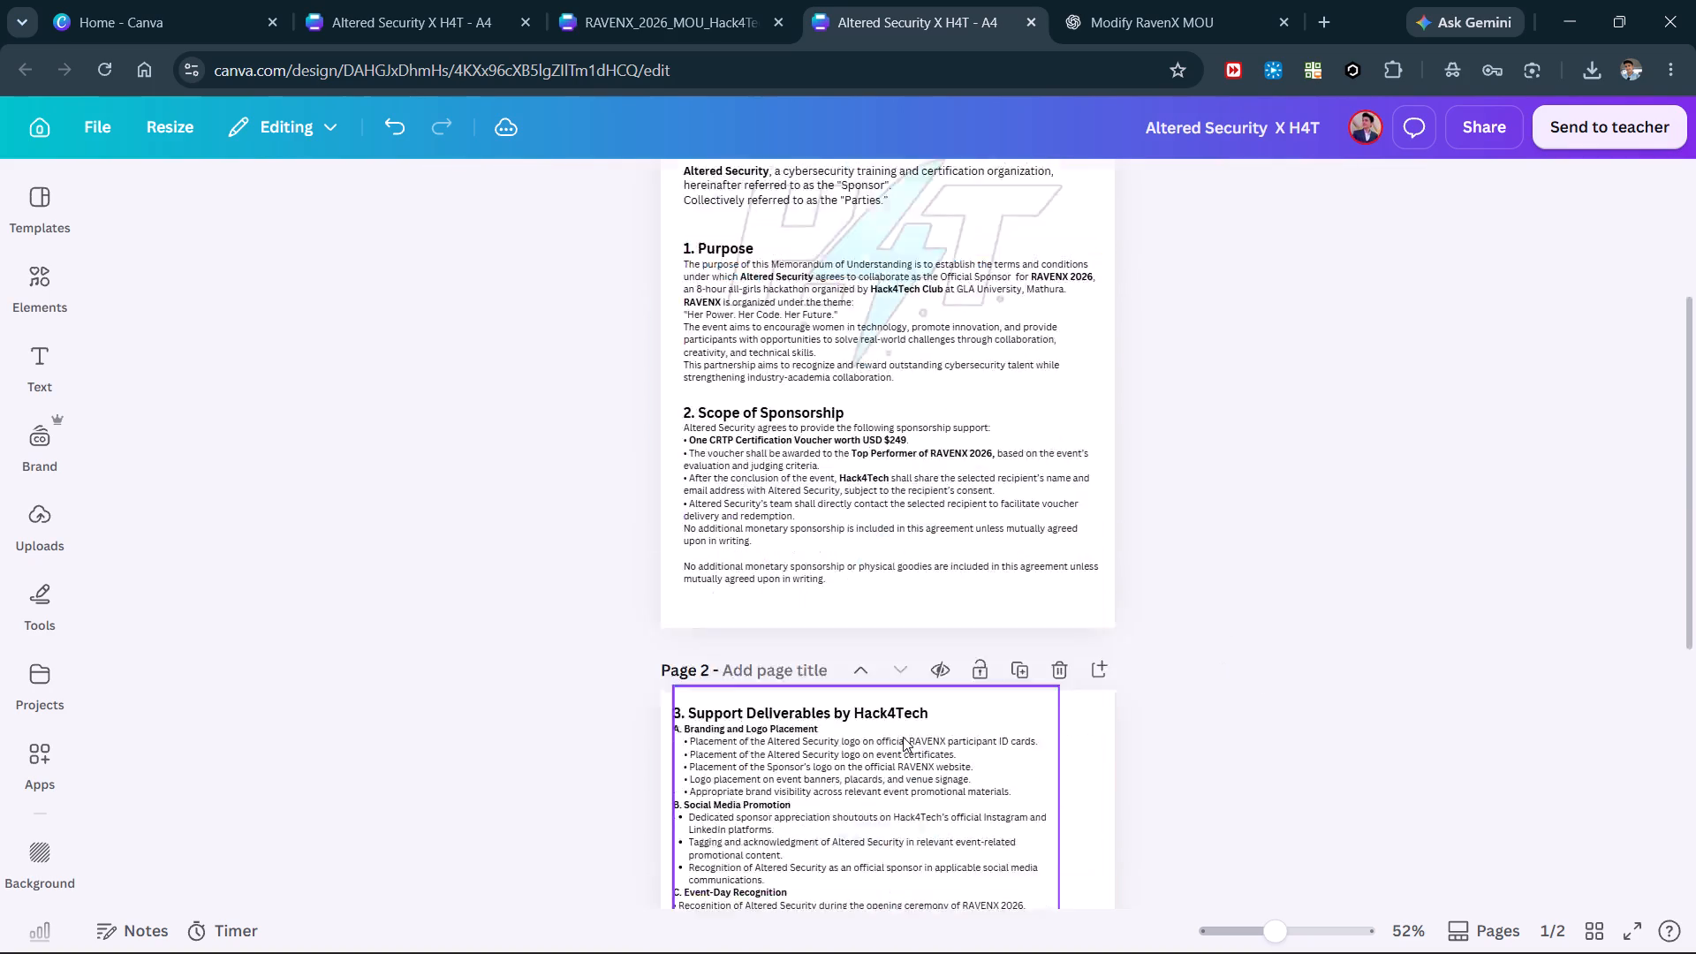
pyautogui.scroll(-2, 903, 737)
pyautogui.click(903, 737)
pyautogui.moveTo(1064, 655); pyautogui.dragTo(1122, 654)
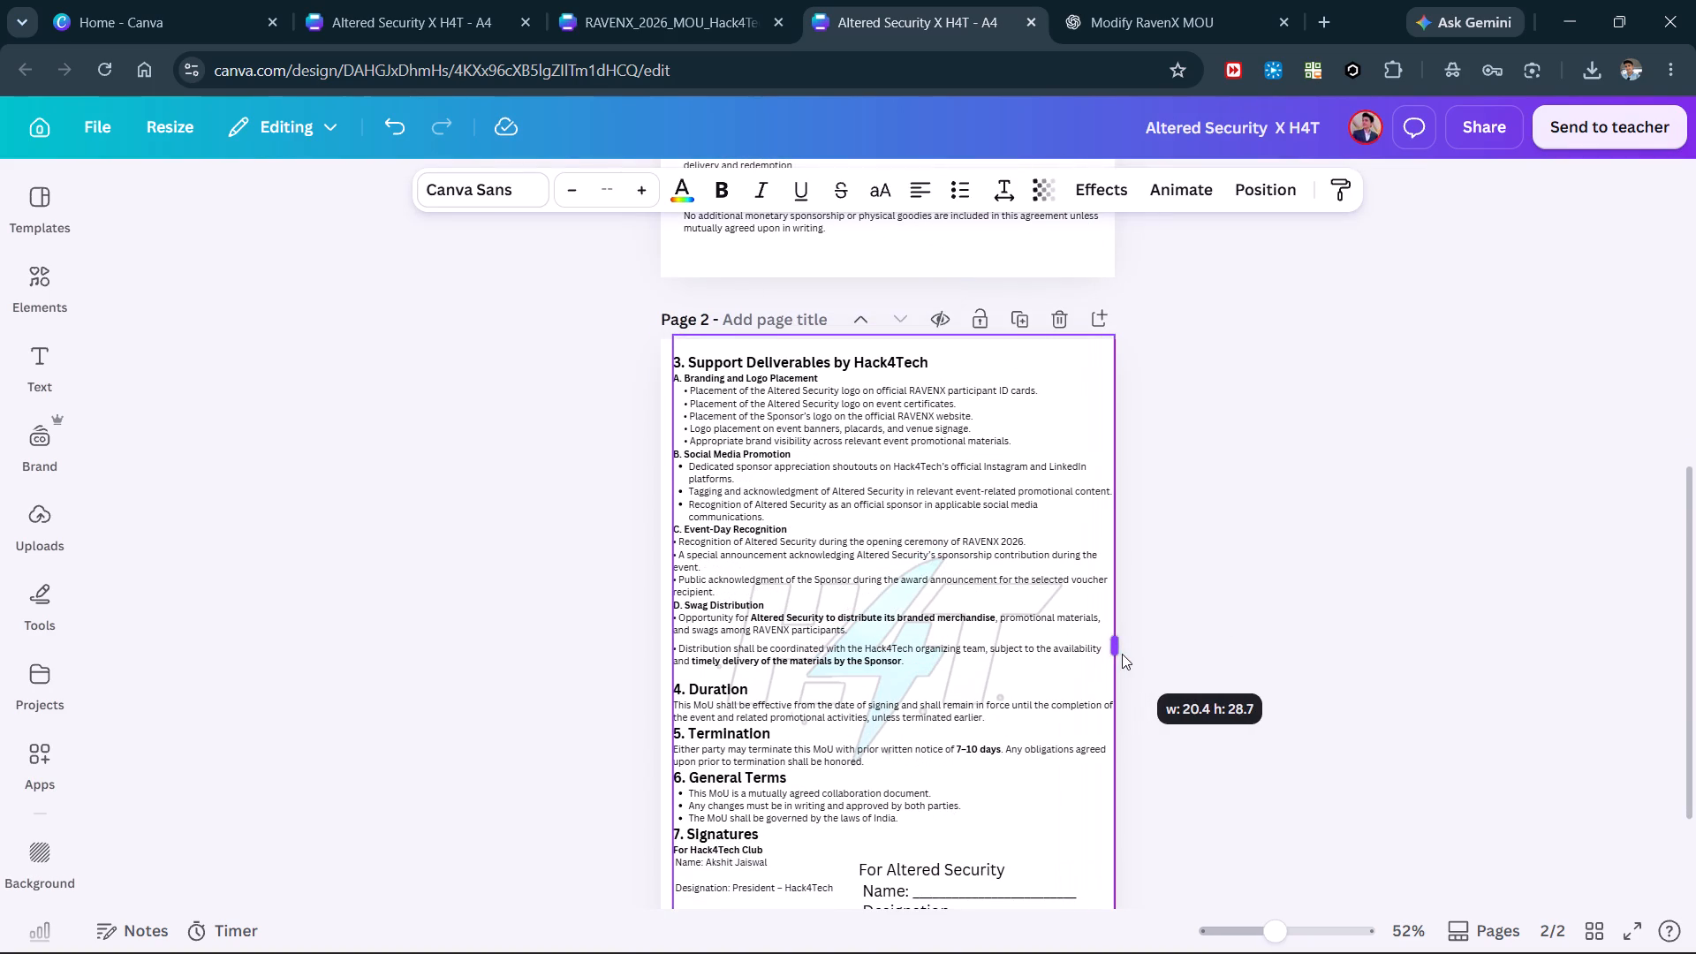
pyautogui.moveTo(1122, 654); pyautogui.dragTo(1123, 654)
pyautogui.click(1193, 678)
# Nudge the handwritten signature and the date text up onto their Signature and Date lines under For Hack4Tech Club.
pyautogui.scroll(-1, 1162, 835)
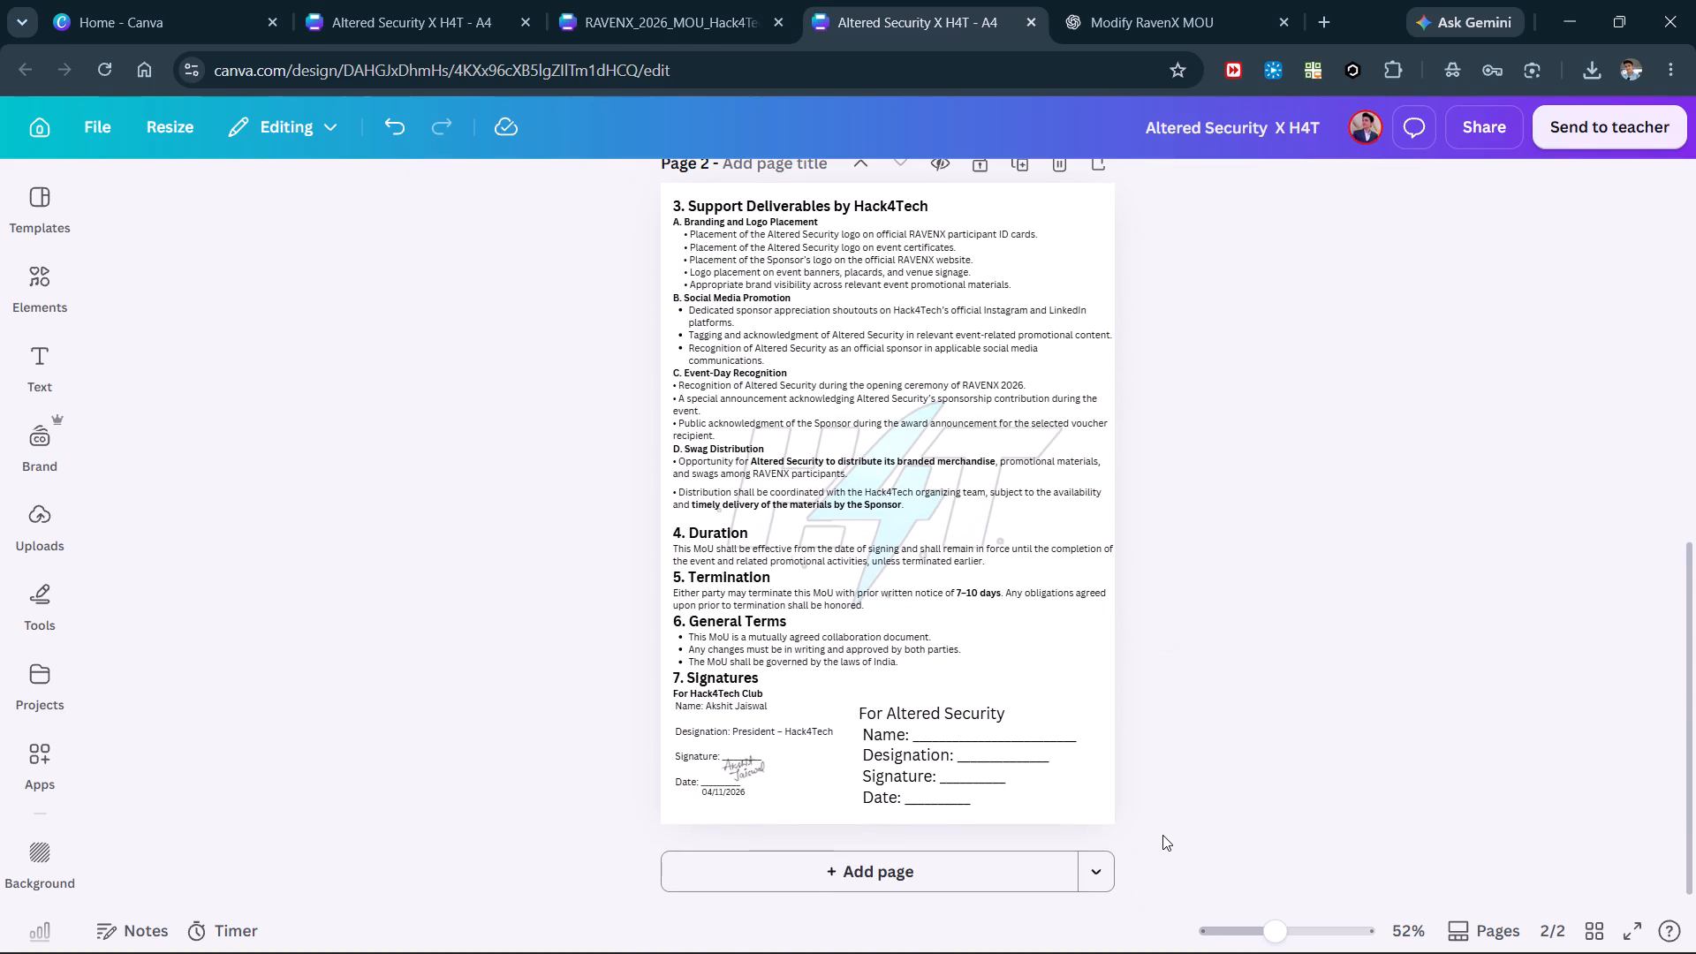
pyautogui.moveTo(759, 770); pyautogui.dragTo(757, 760)
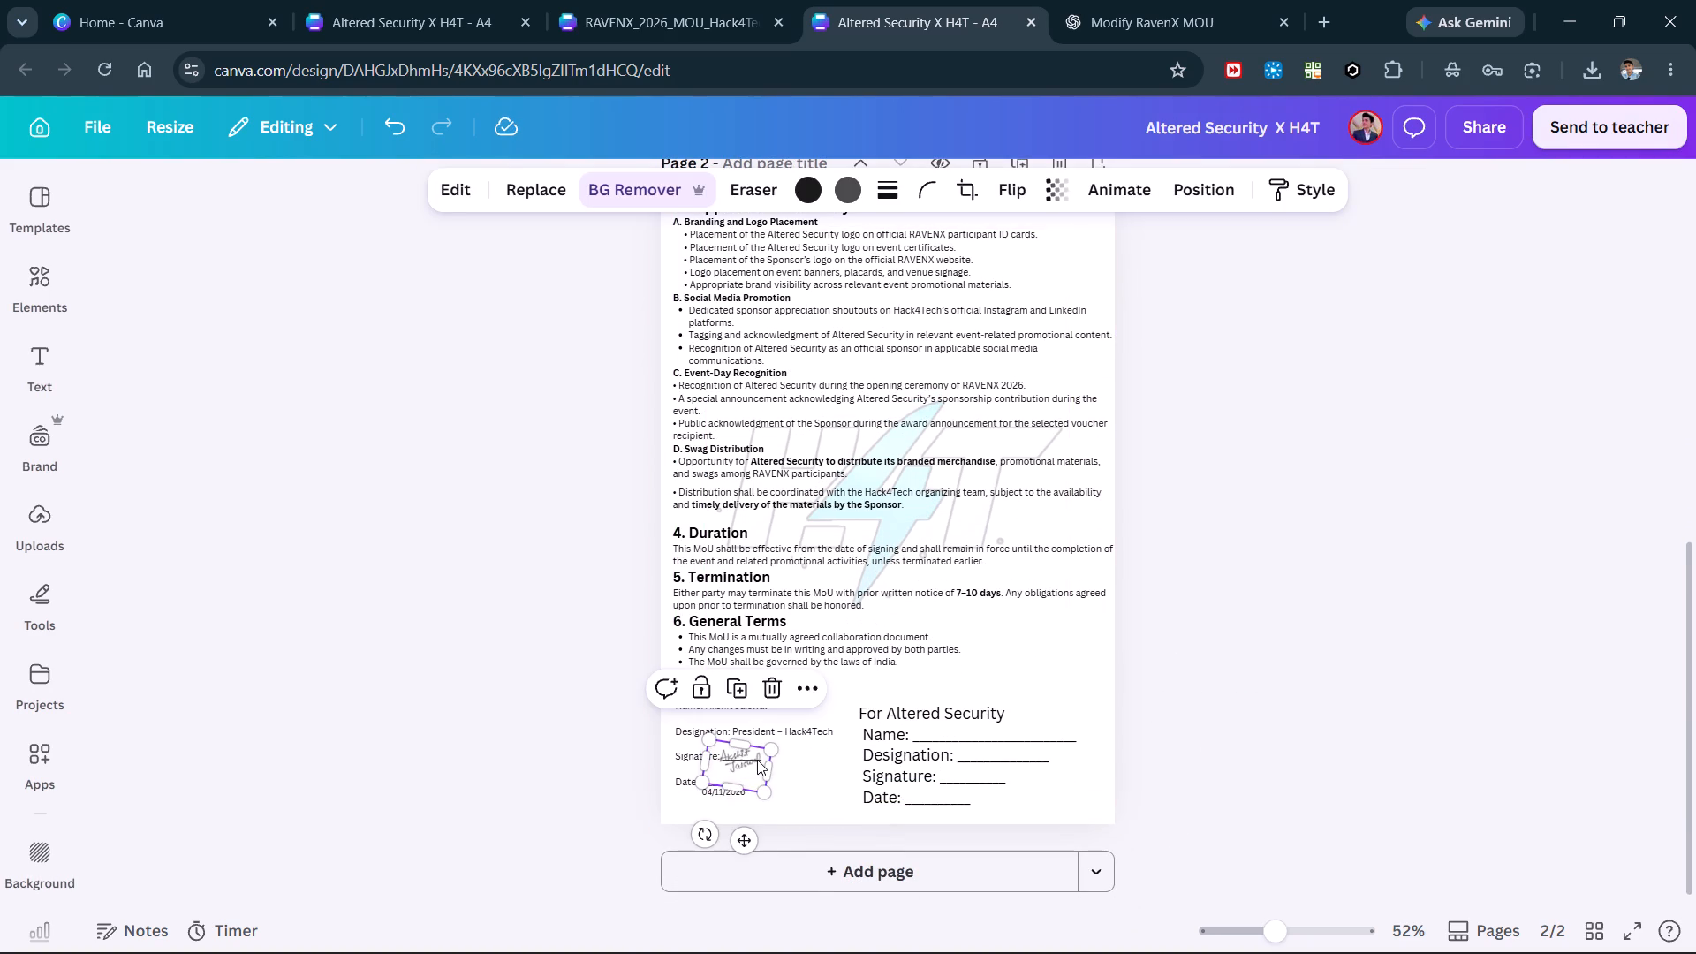
pyautogui.click(718, 794)
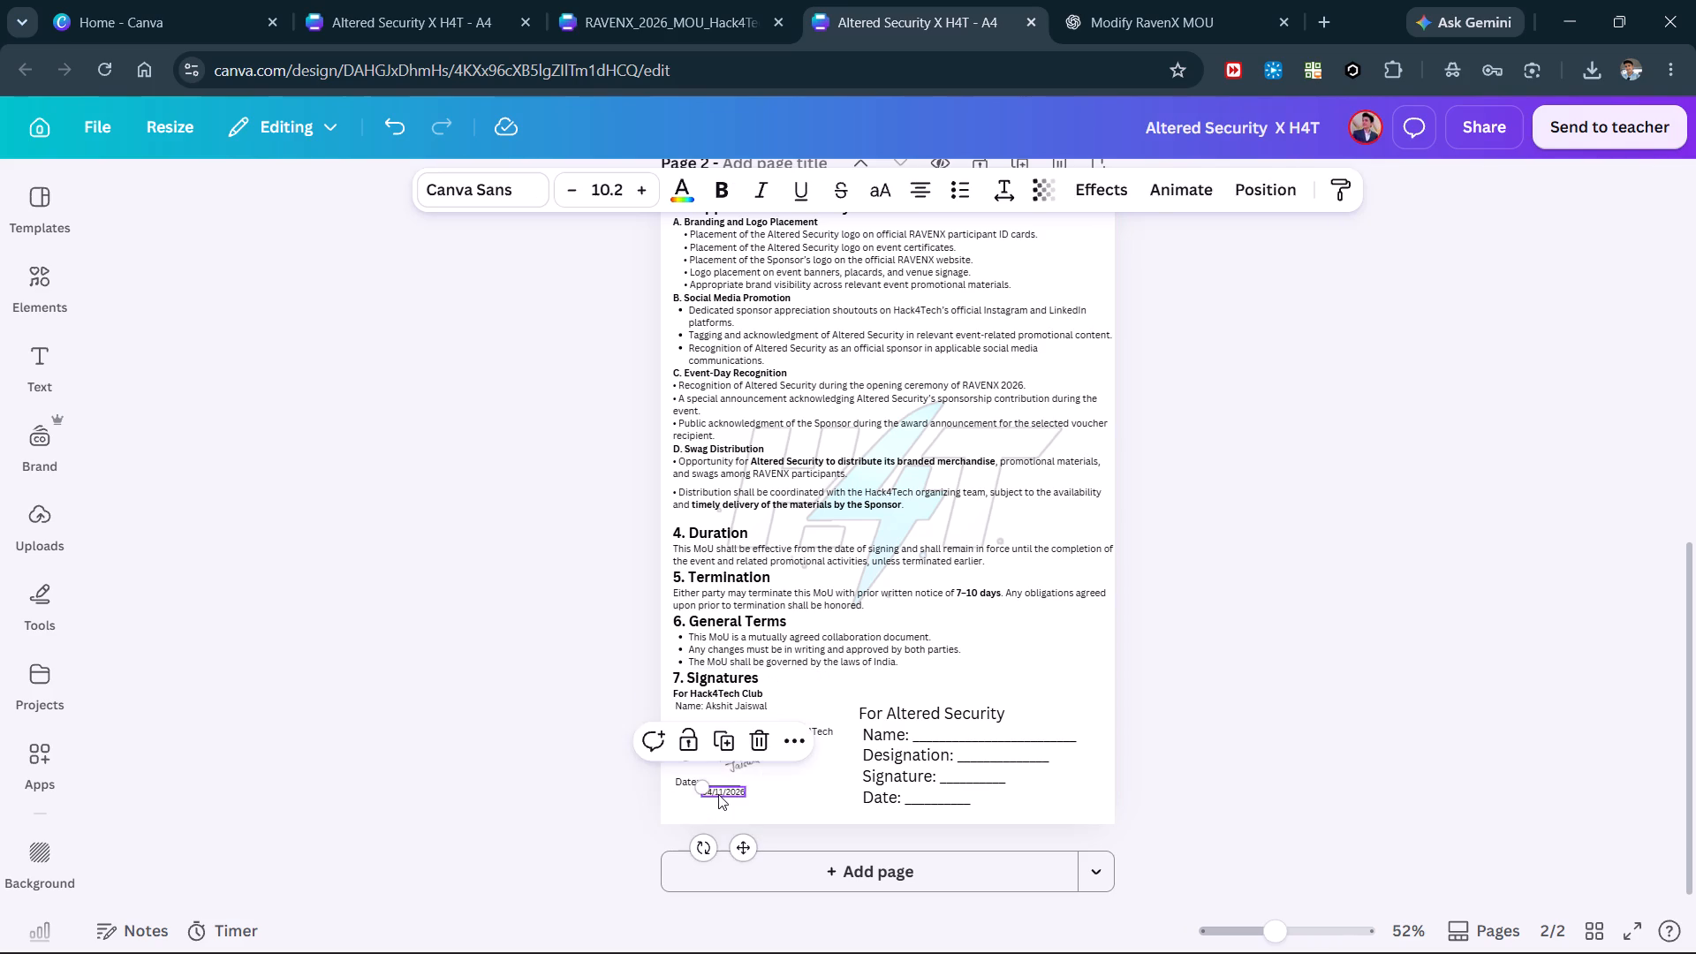
pyautogui.press('Up')
pyautogui.press('Up')
pyautogui.press('Up')
pyautogui.press('Up')
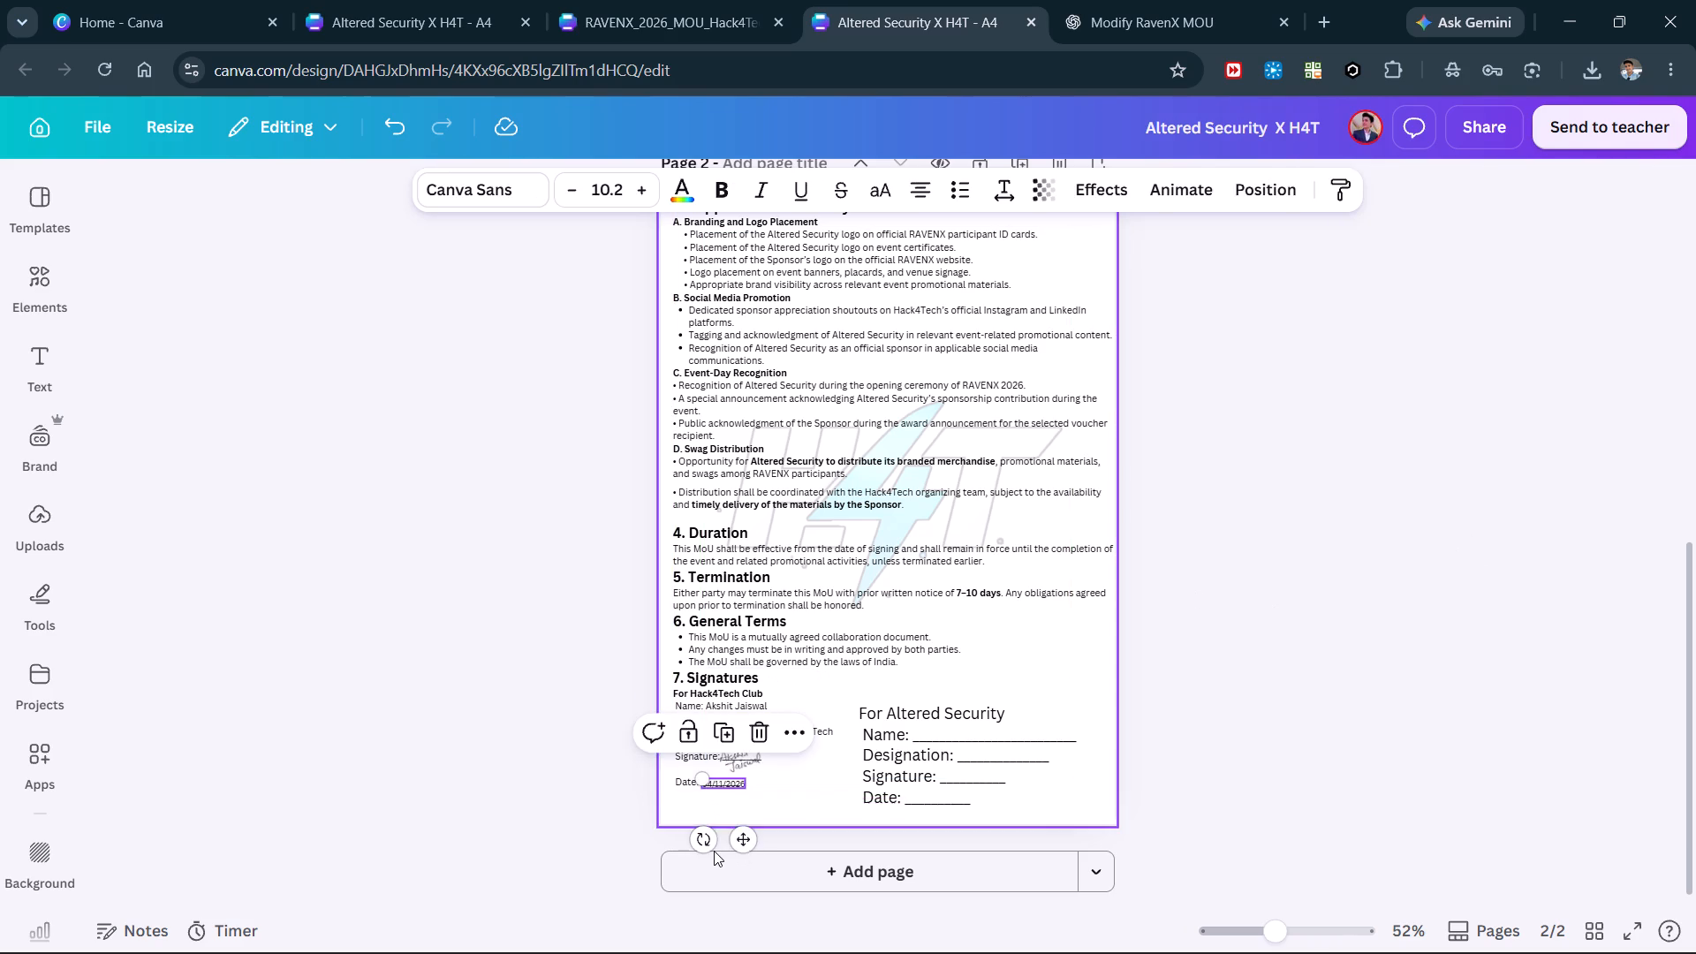
# Fine-tune the date text's height so it sits on the Date line under For Hack4Tech Club.
pyautogui.press('Up')
pyautogui.press('Up')
pyautogui.press('Down')
pyautogui.click(411, 466)
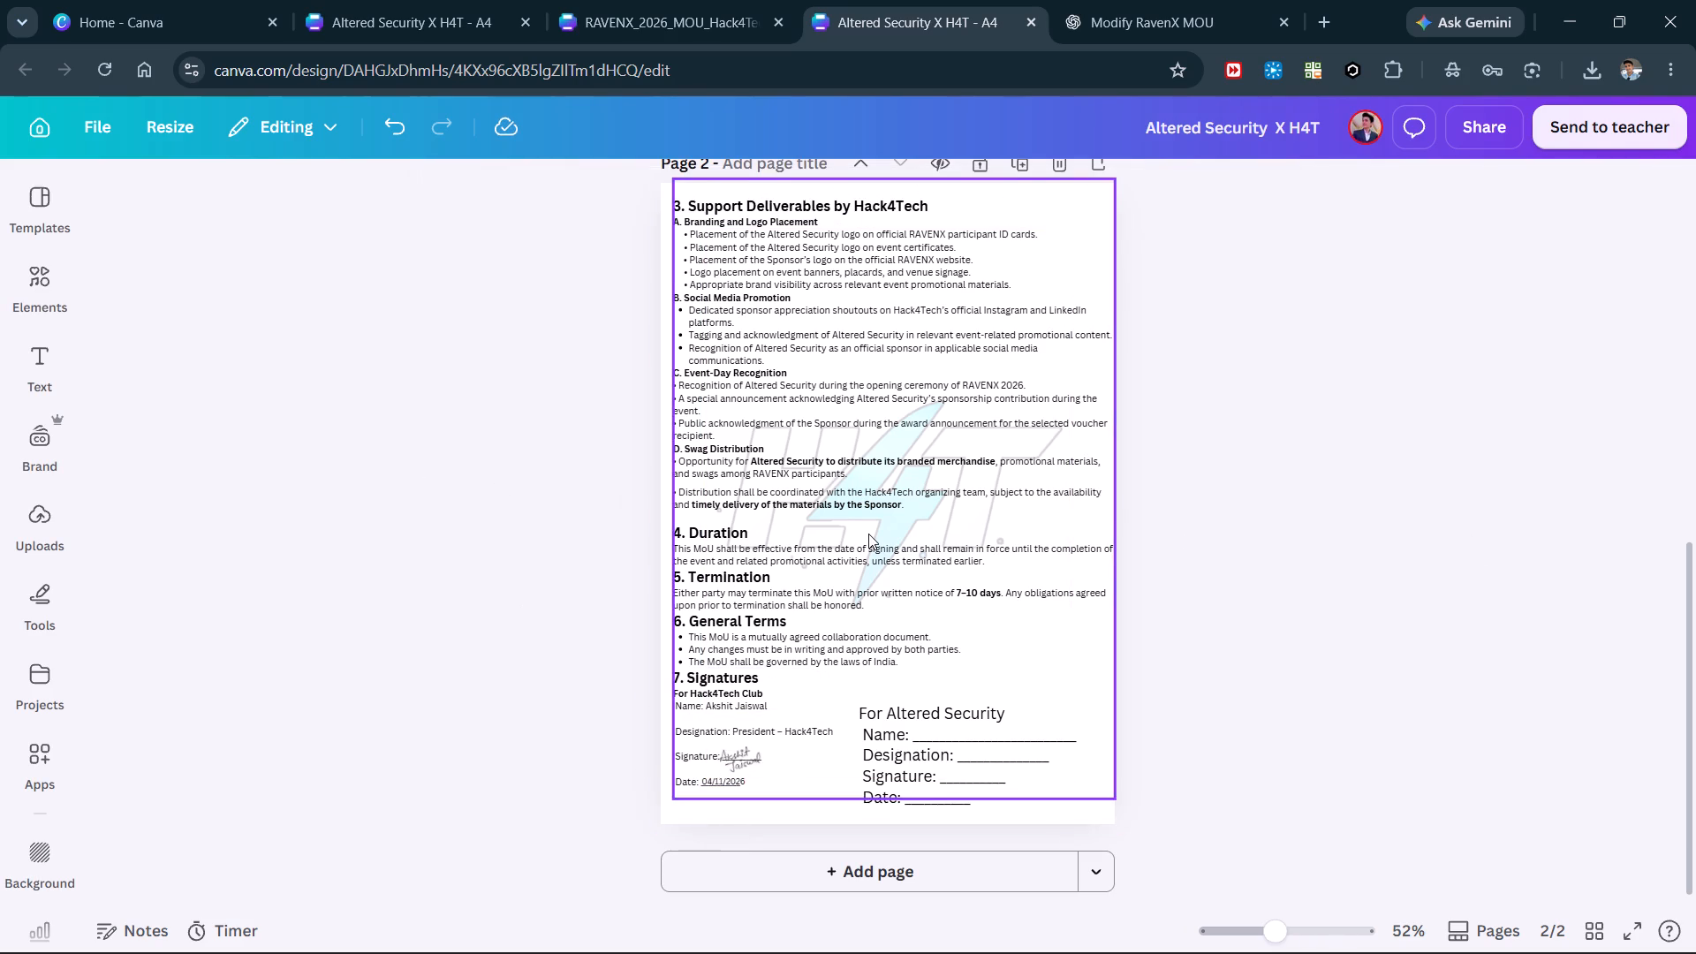
# Download all pages of the MoU as a PDF with the Digital preset.
pyautogui.scroll(1, 868, 534)
pyautogui.click(1429, 453)
pyautogui.click(1468, 139)
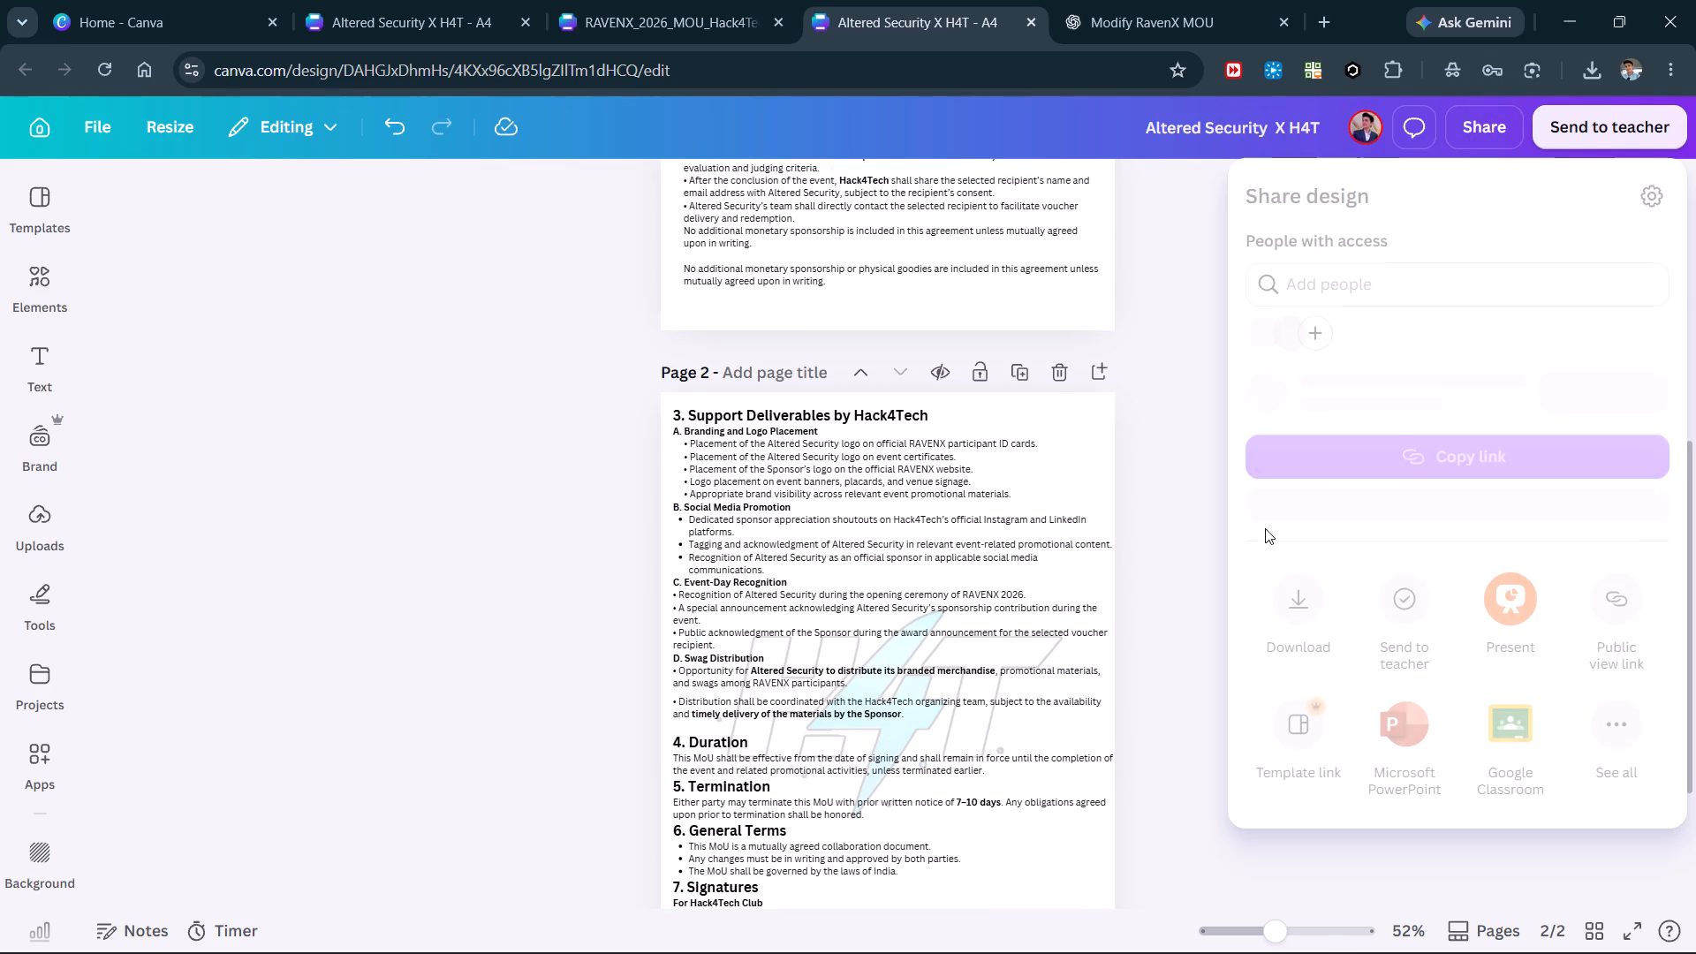
pyautogui.click(1313, 642)
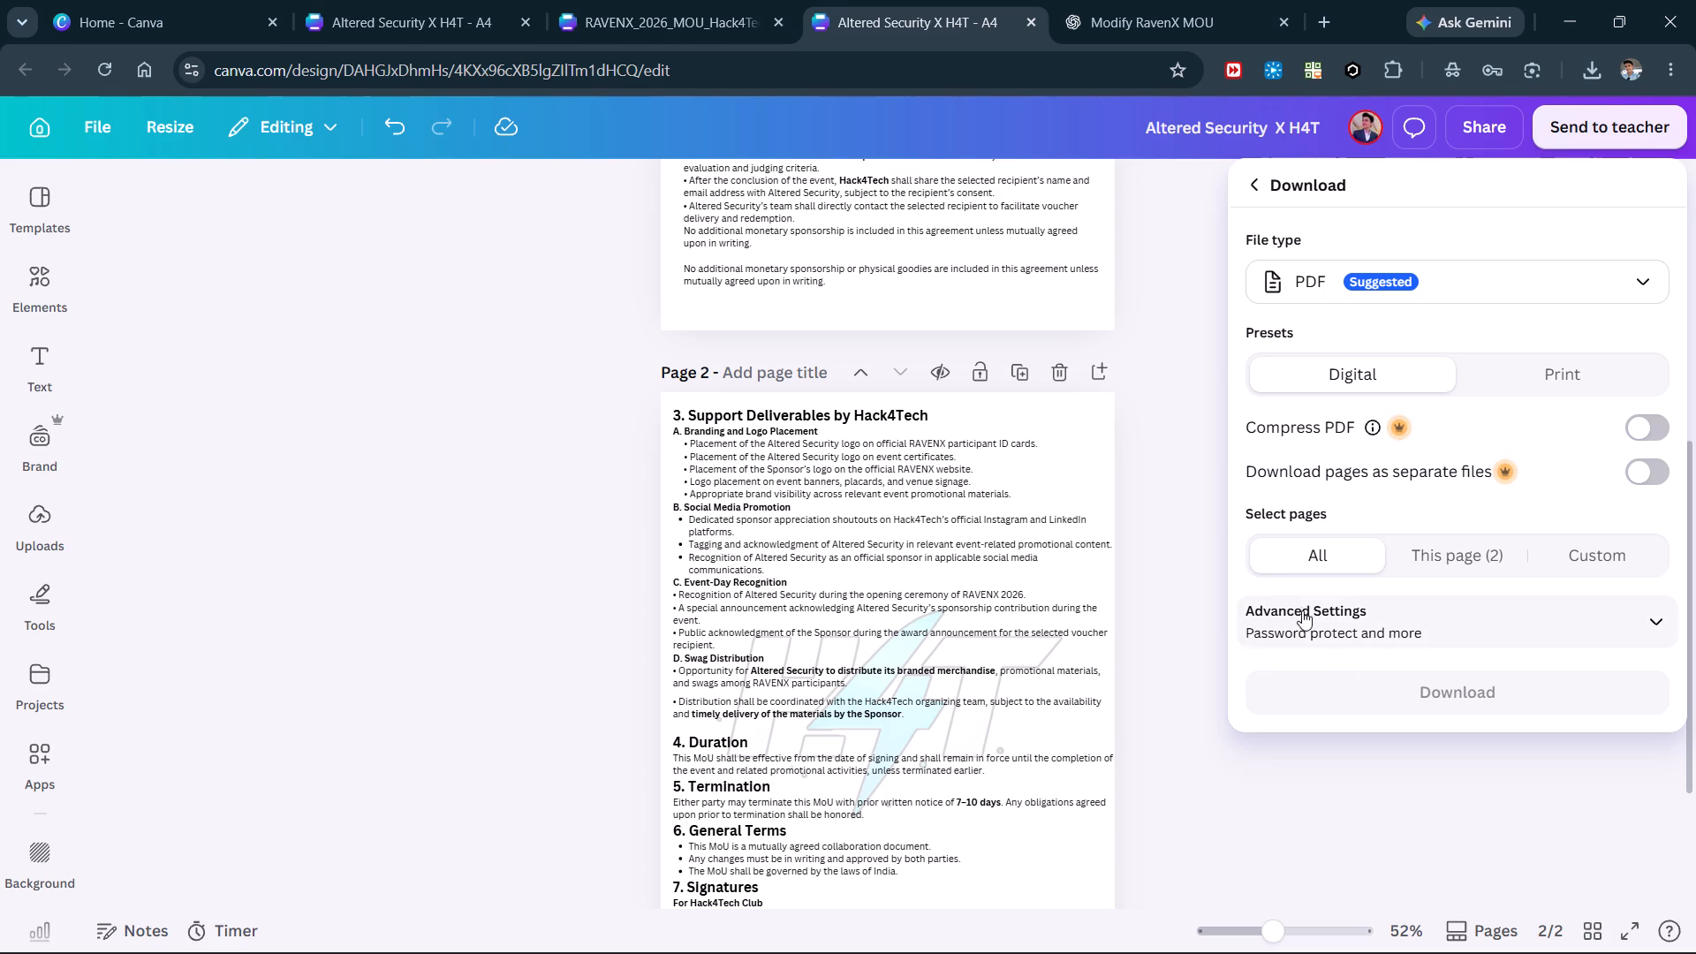
pyautogui.click(1357, 673)
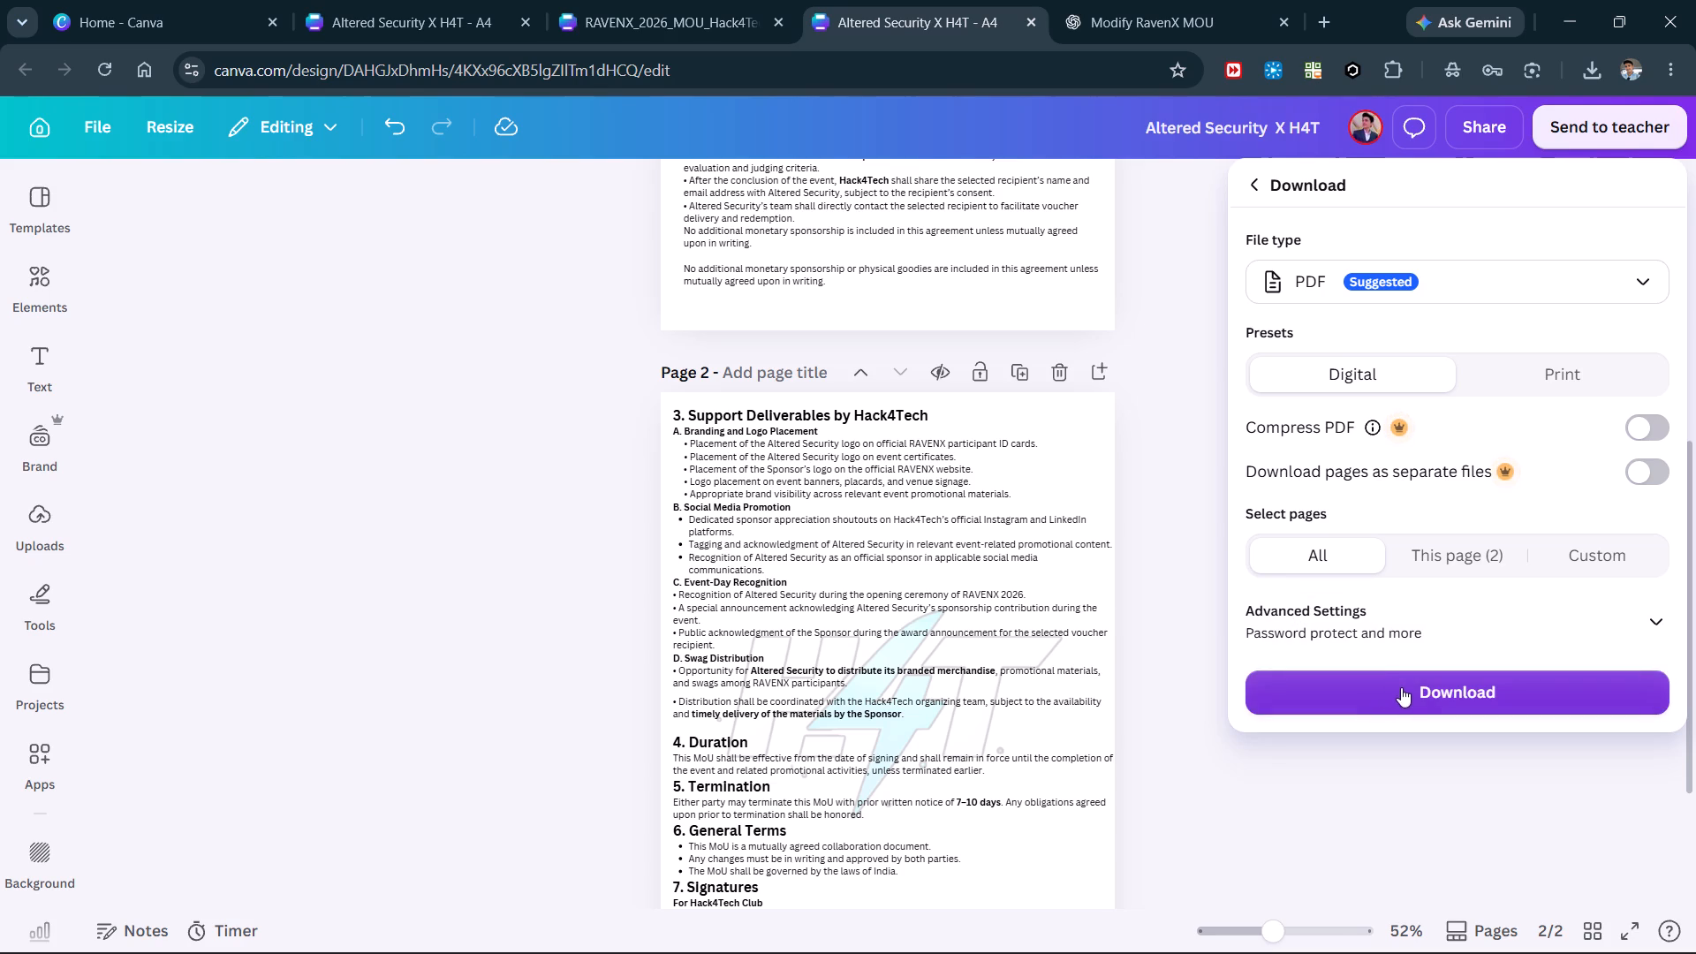
pyautogui.click(1414, 704)
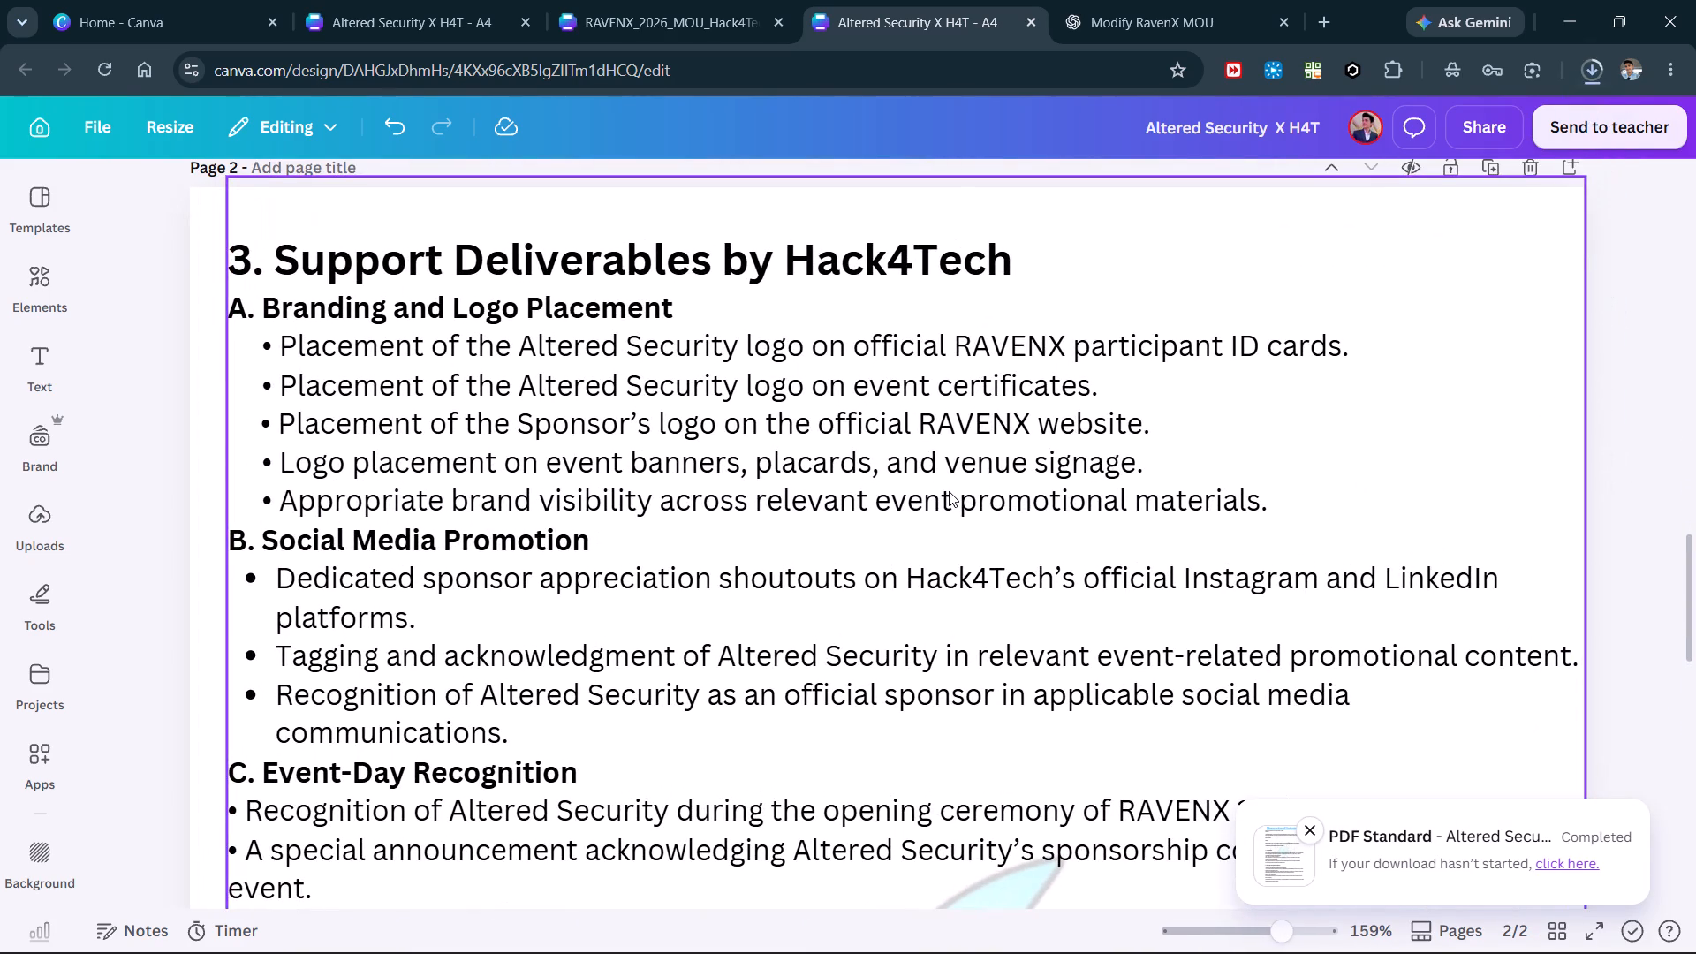